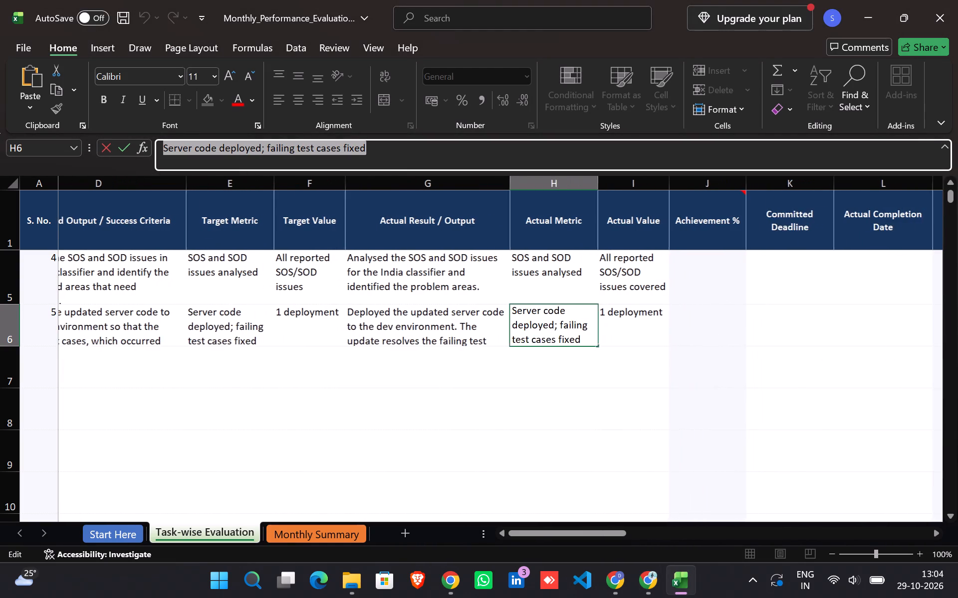
scroll(648, 335, left, 5)
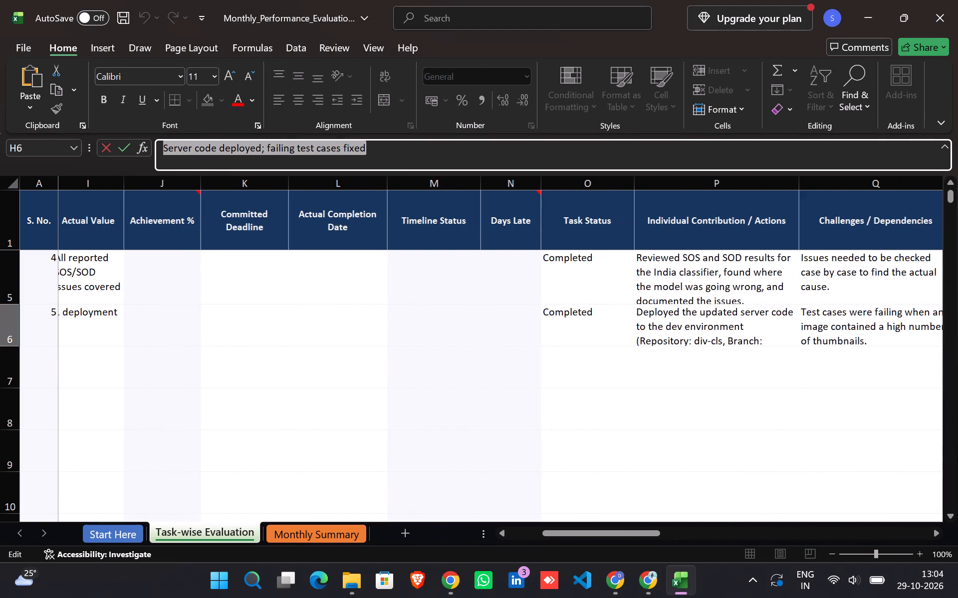
scroll(648, 335, left, 1)
click(686, 320)
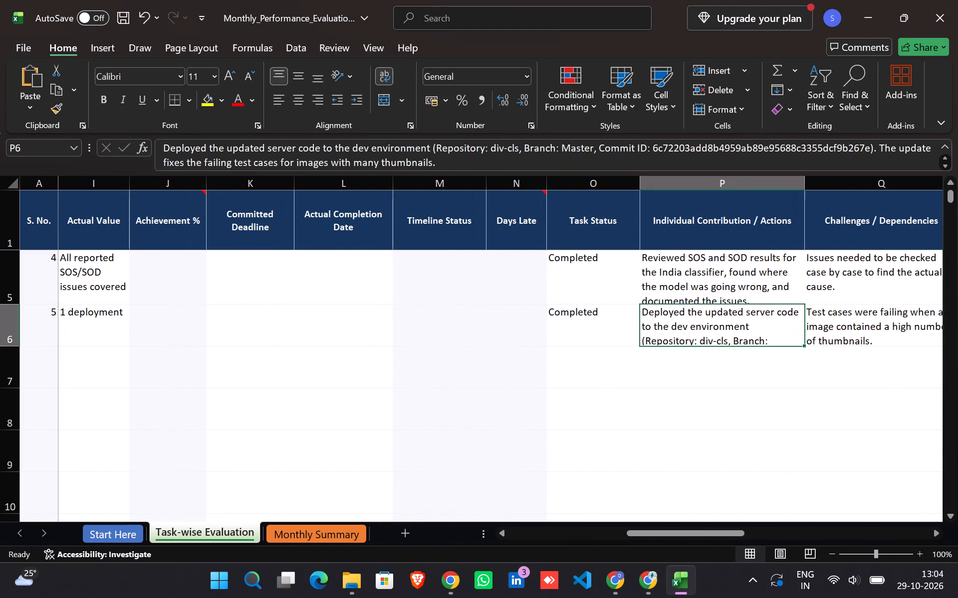
double_click(686, 320)
key(ctrl+a)
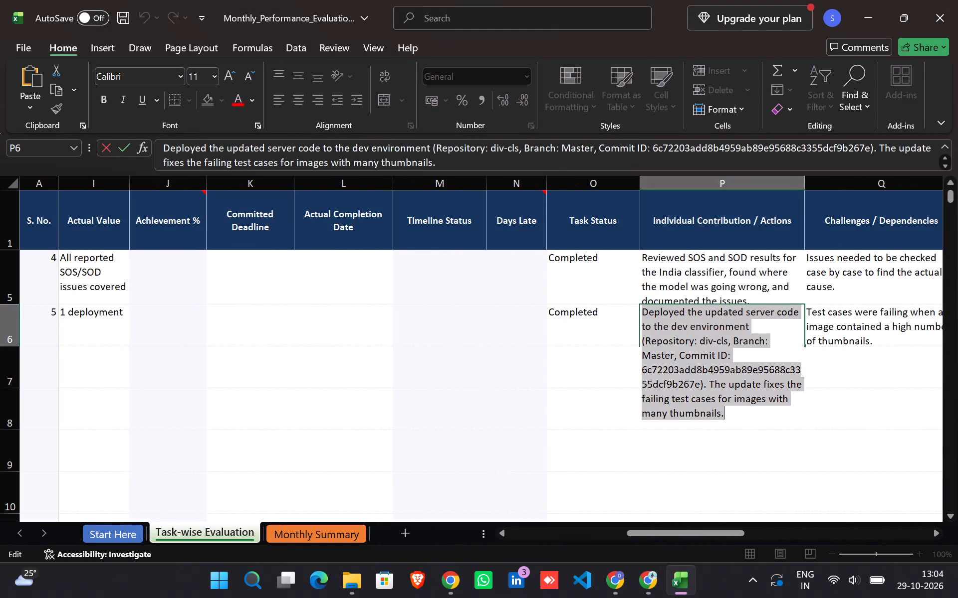
key(ctrl+c)
Switch to the Google Sheets copy and paste the text into Individual Contribution / Actions for task 4, cell P5.
key(alt+Tab)
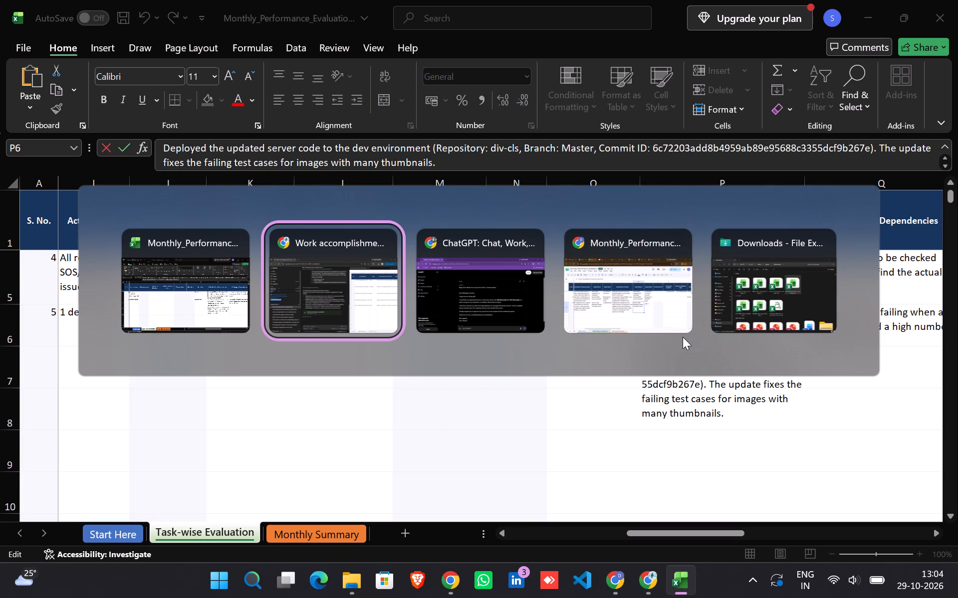
alt+click(647, 309)
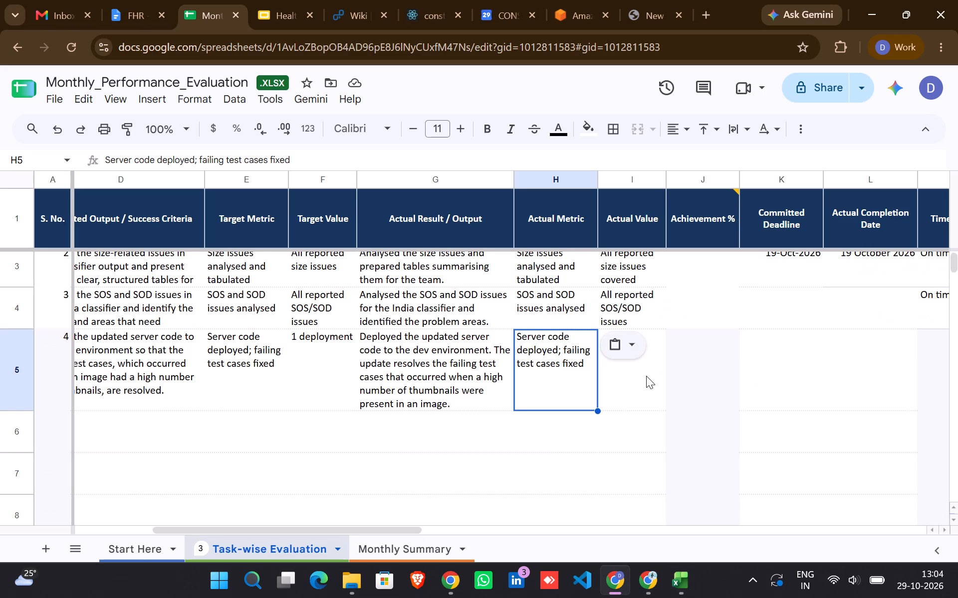
scroll(646, 376, left, 3)
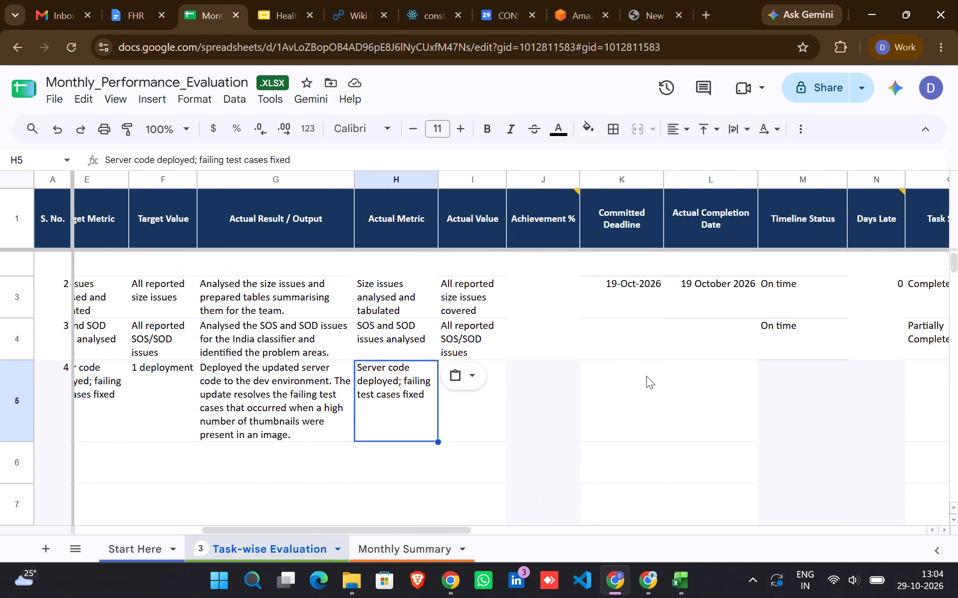
scroll(646, 376, left, 4)
click(678, 385)
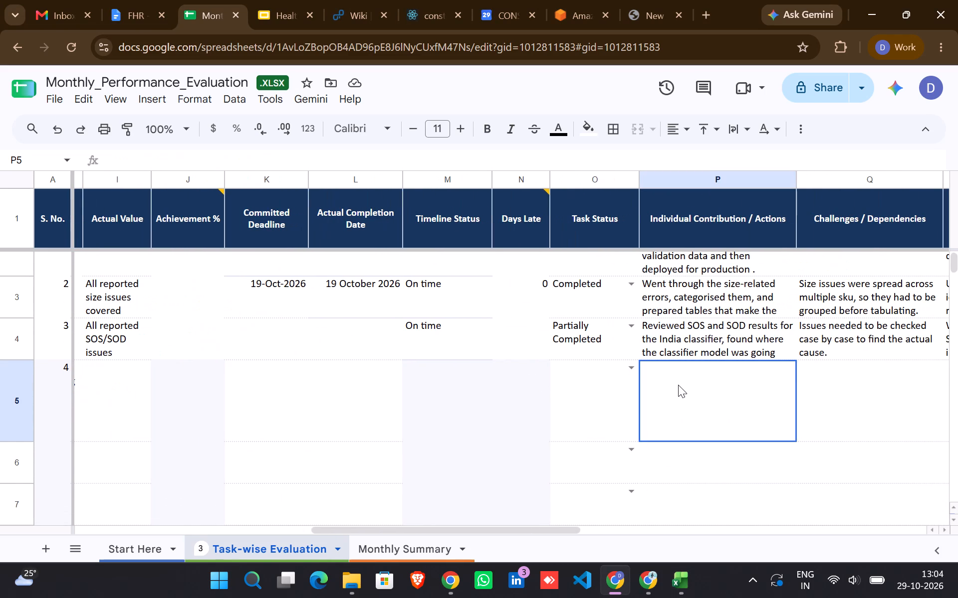
key(ctrl+v)
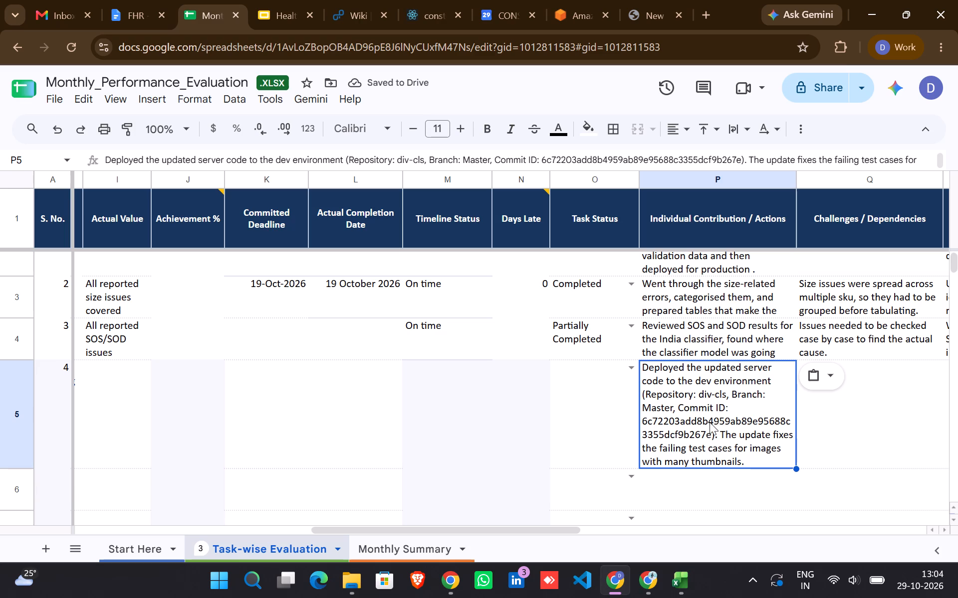
Delete "Repository: div-cls, Branch: Master," from the pasted text in cell P5, keeping the commit ID.
double_click(674, 409)
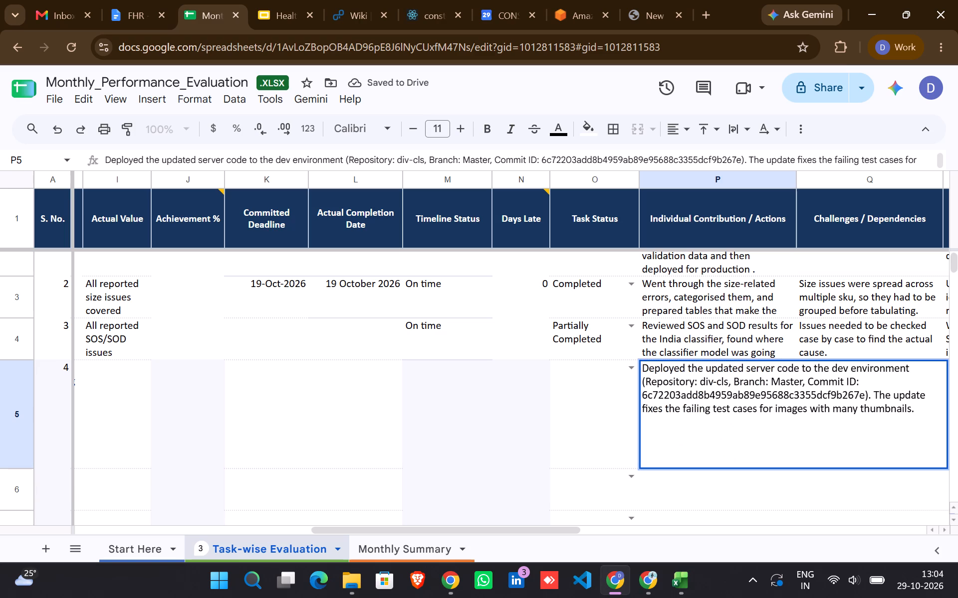
drag(866, 380, 649, 387)
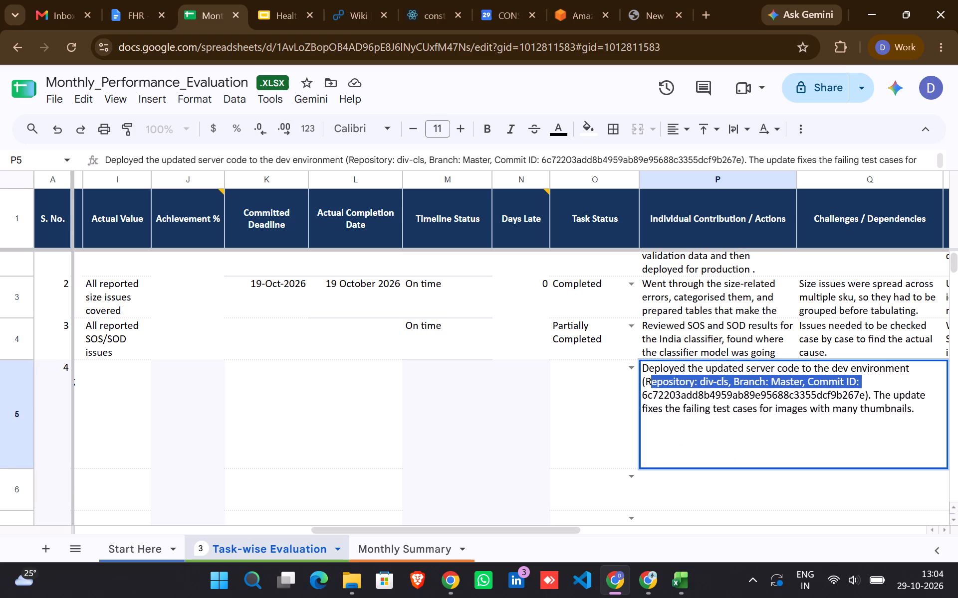
drag(649, 387, 649, 386)
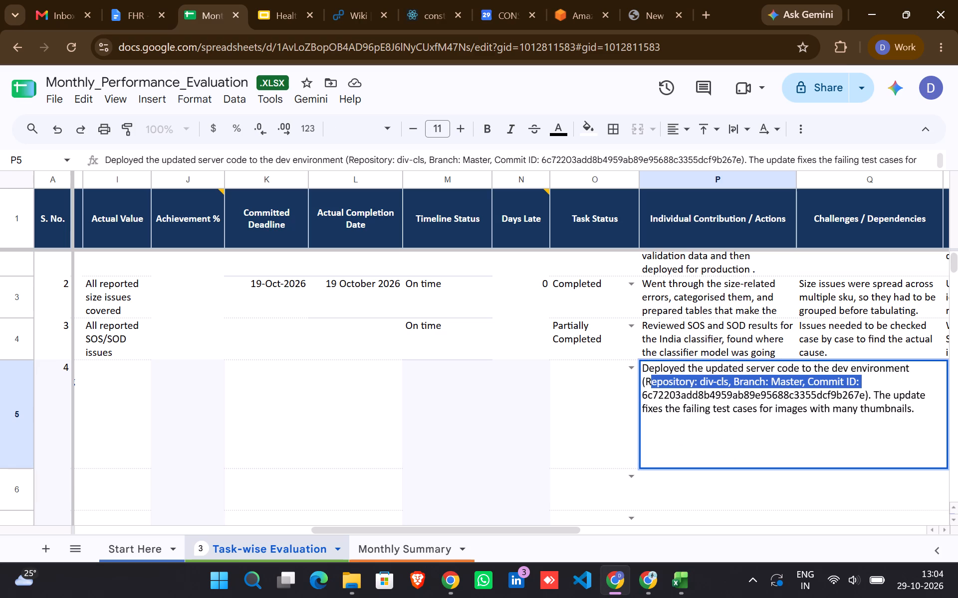
click(806, 378)
drag(806, 378, 665, 382)
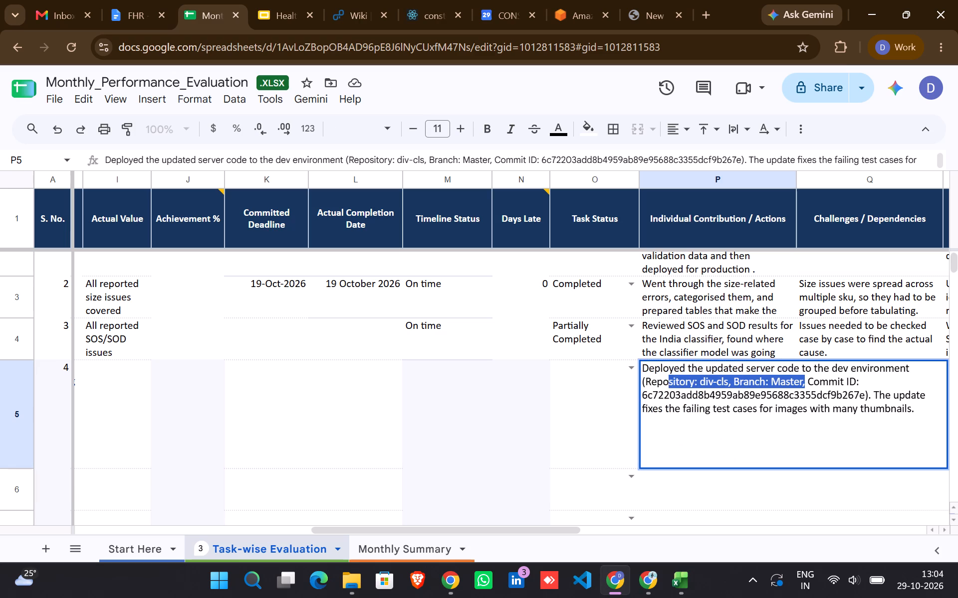
drag(665, 382, 646, 380)
key(BackSpace)
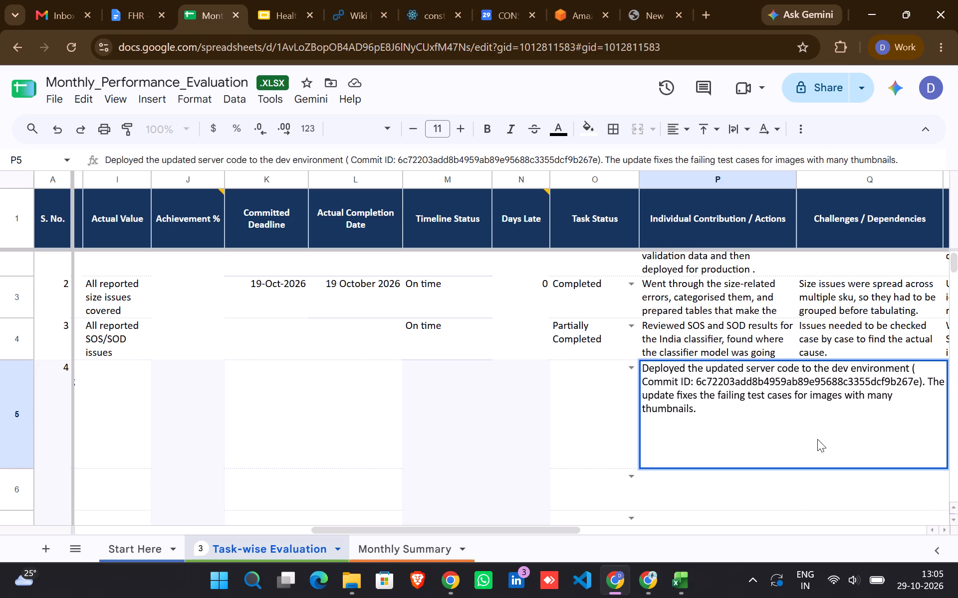
click(734, 514)
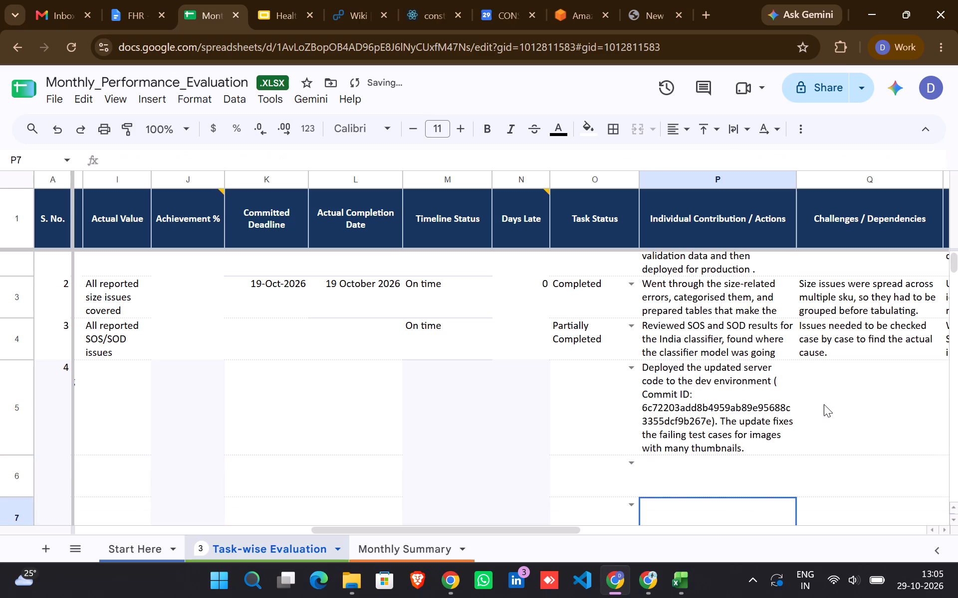
Switch back to the Excel workbook and open the Challenges / Dependencies text of task 5 in cell Q6.
key(alt+Tab)
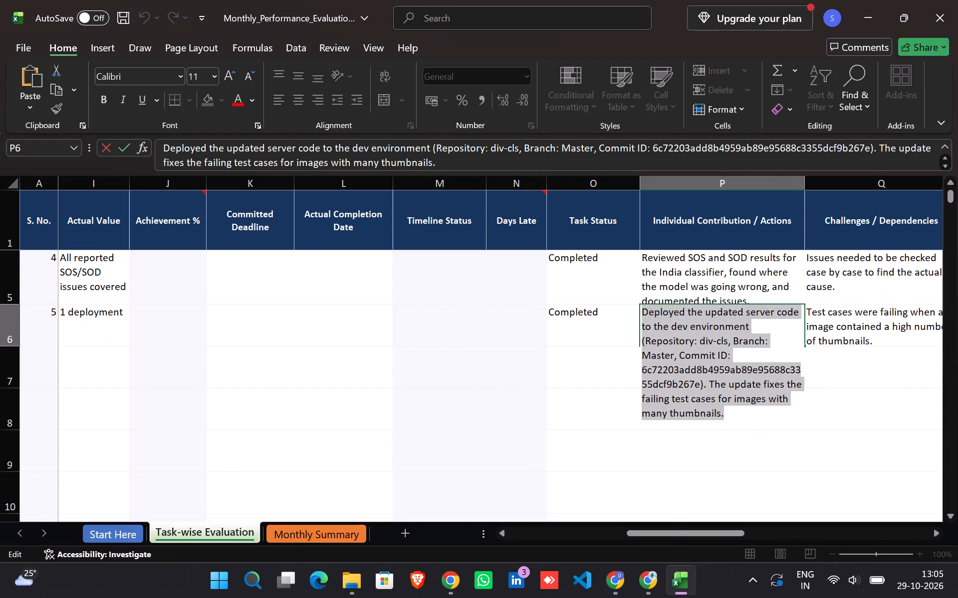
click(841, 326)
click(841, 326)
scroll(841, 326, left, 2)
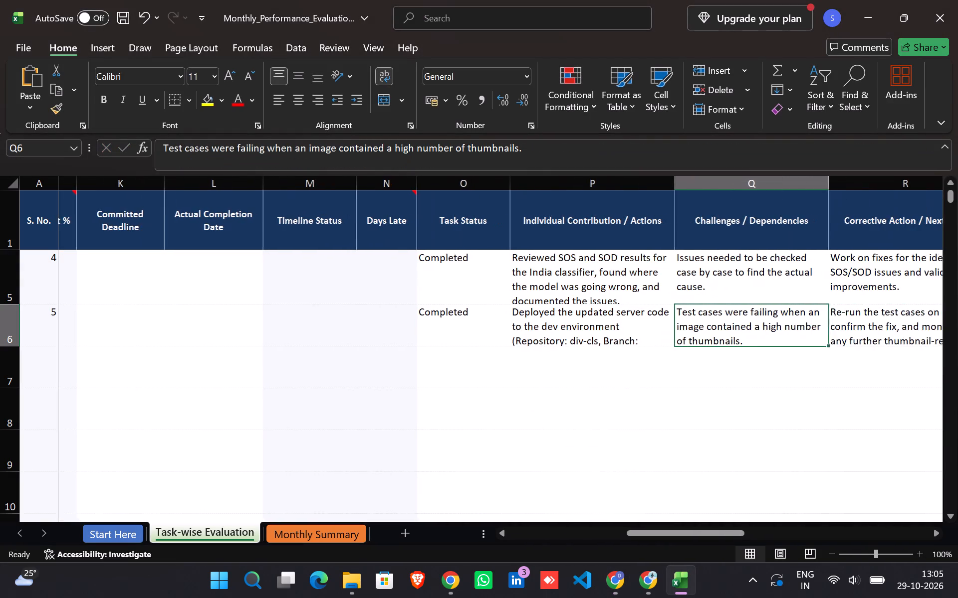
scroll(841, 326, left, 1)
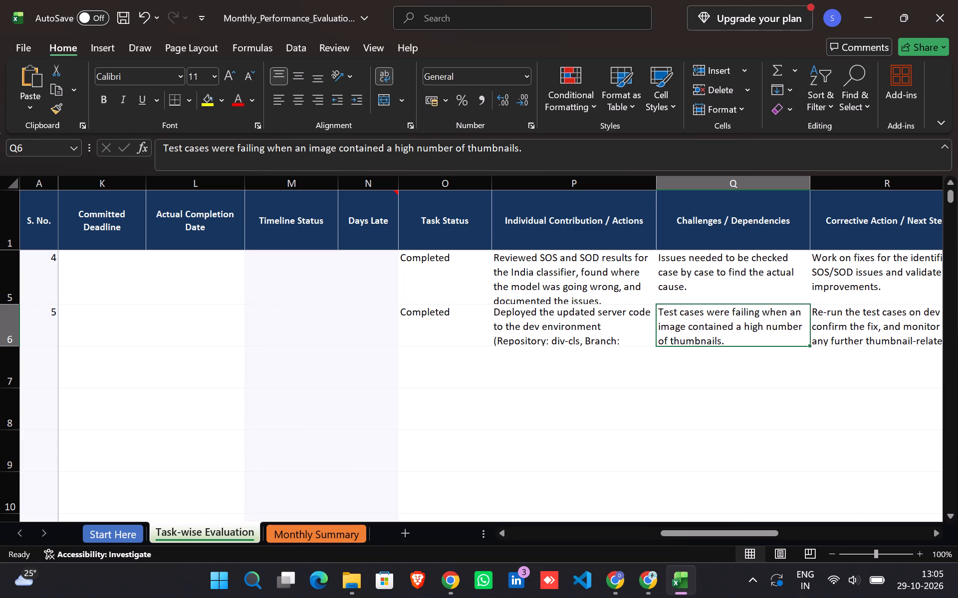
double_click(791, 321)
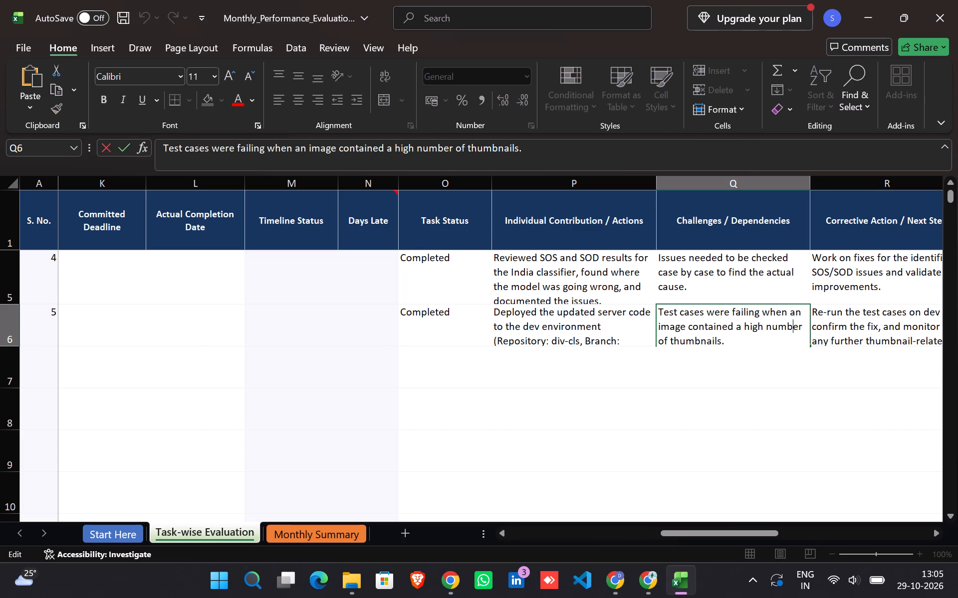
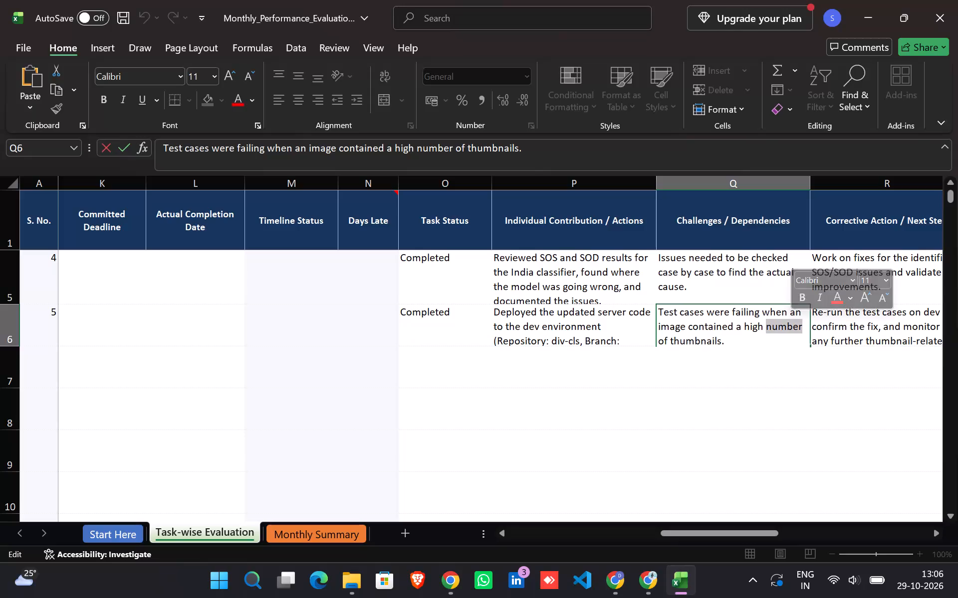
Copy the full Challenges / Dependencies text of task 5 from cell Q6.
key(ctrl+a)
key(ctrl+c)
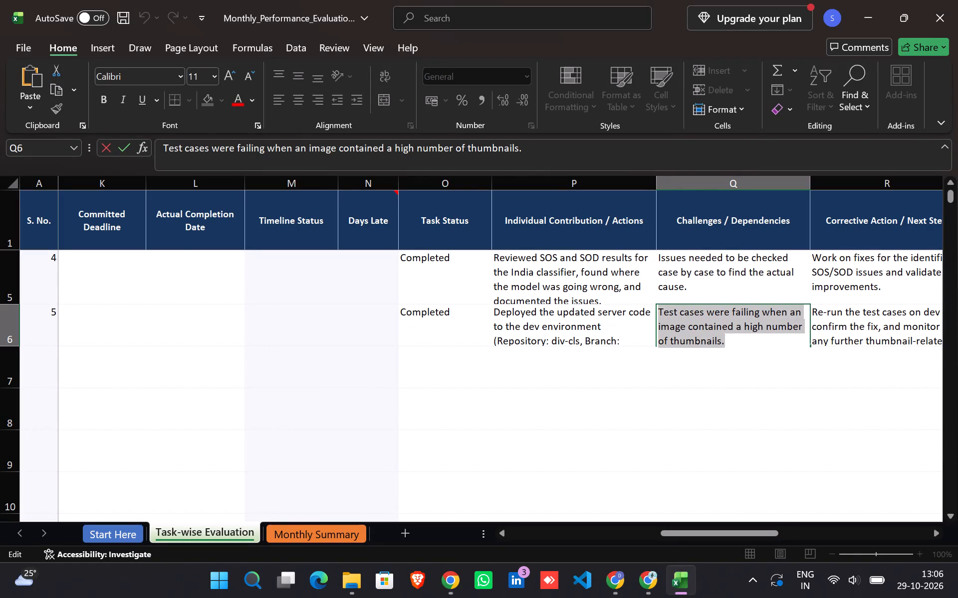
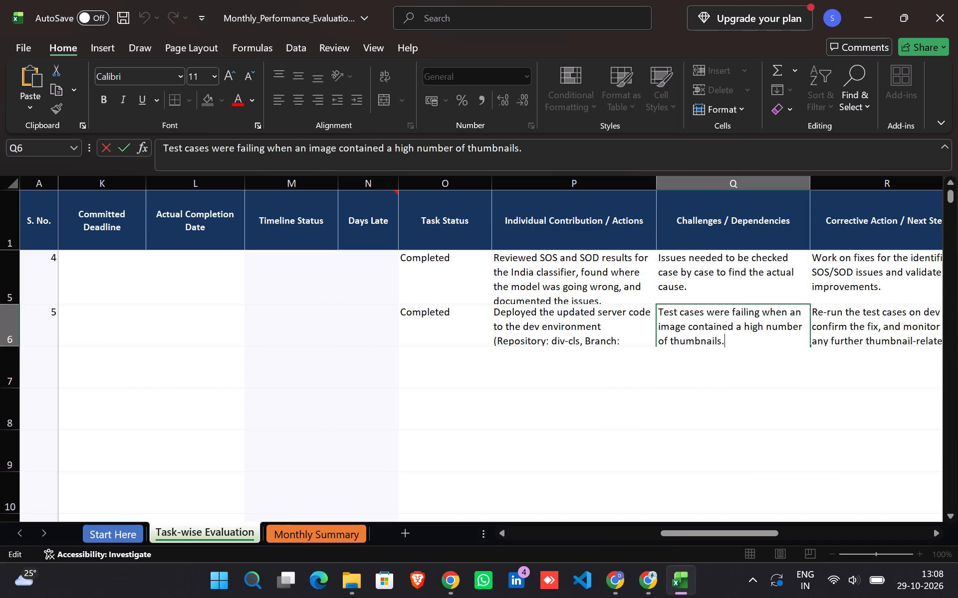
Copy the Challenges / Dependencies text of task 5 from Excel cell Q6 into cell Q5 of the Google Sheets evaluation.
key(ctrl+a)
key(ctrl+c)
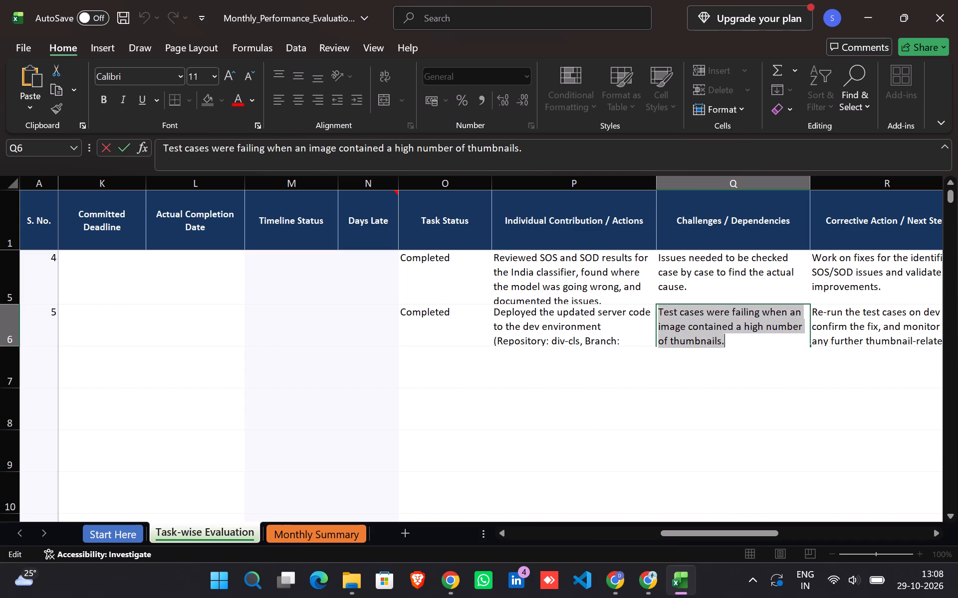
key(alt+Tab)
scroll(730, 452, down, 1)
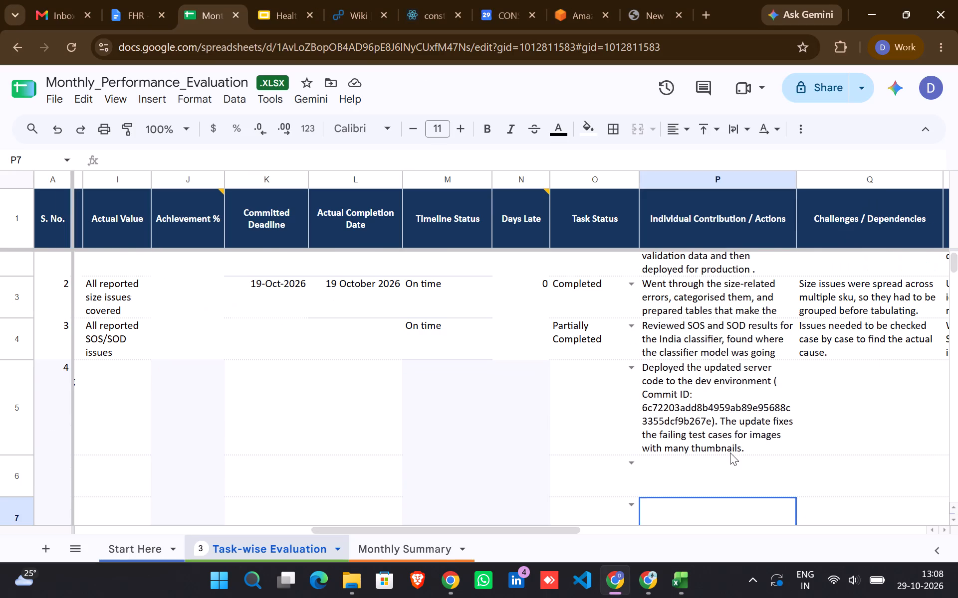
scroll(730, 452, down, 1)
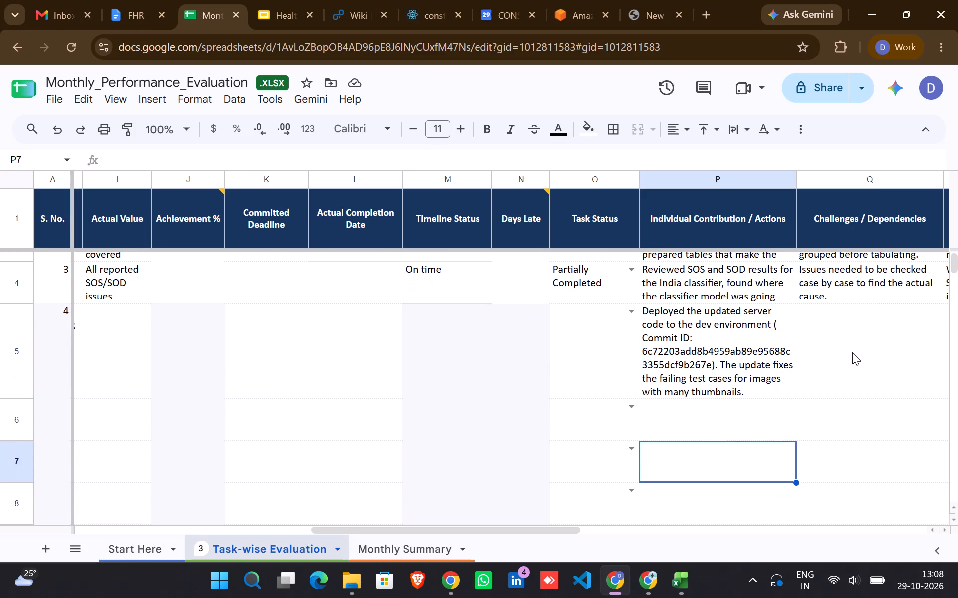
click(852, 352)
key(ctrl+v)
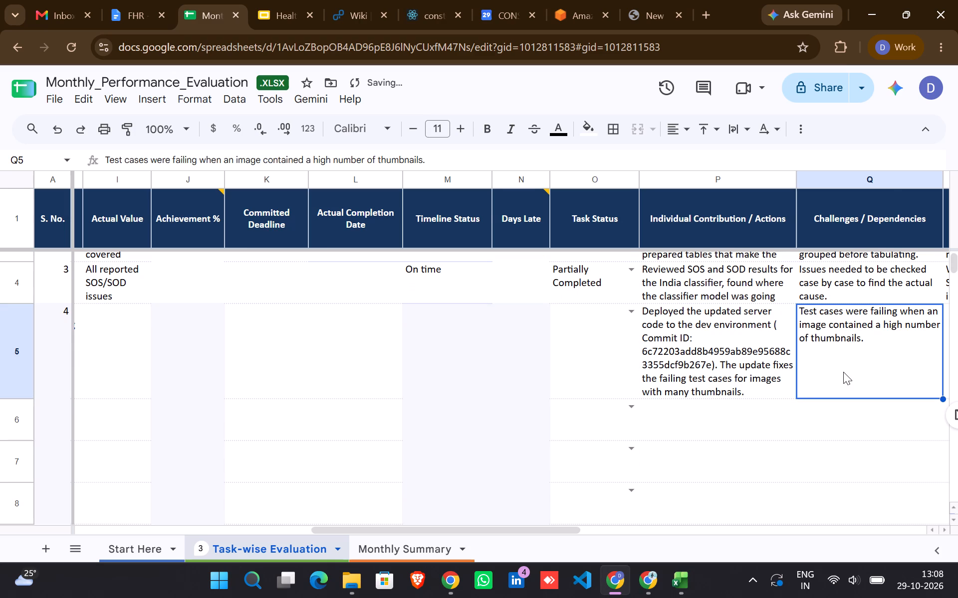
Copy task 5's Corrective Action / Next Step text from Excel cell R6 into cell R5 of the Google Sheets evaluation.
scroll(843, 372, left, 3)
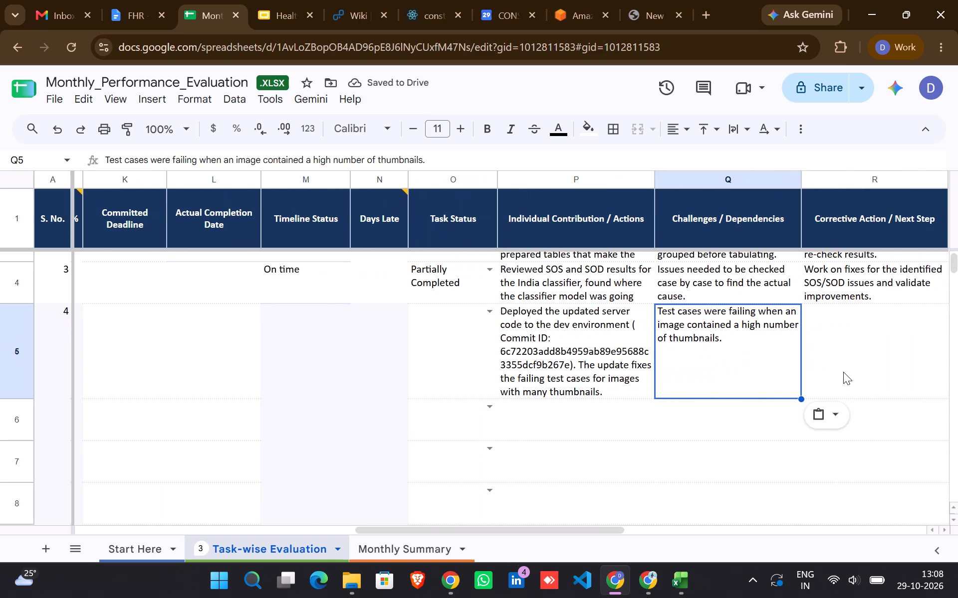
scroll(843, 372, left, 1)
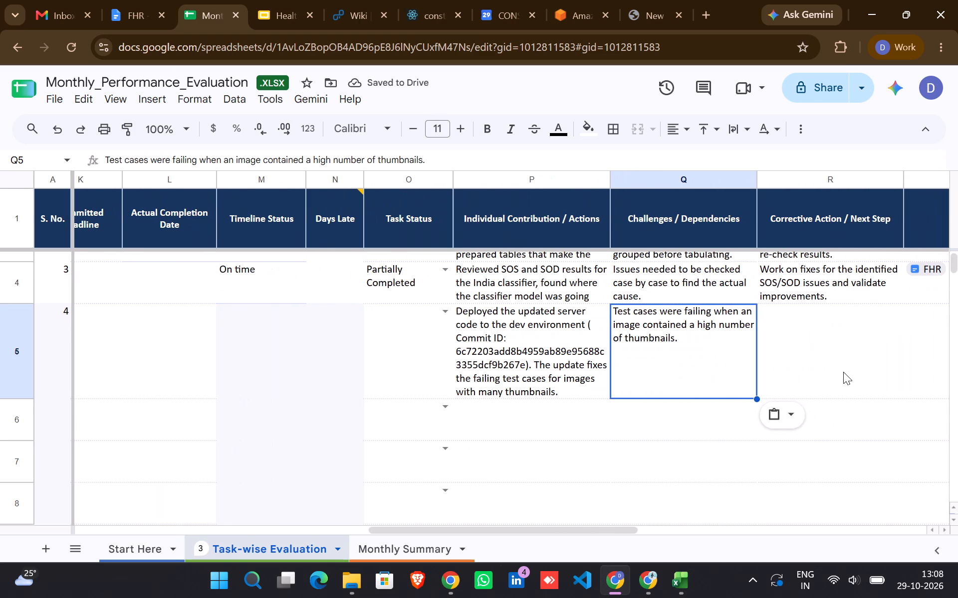
click(825, 356)
key(alt+Tab)
double_click(861, 339)
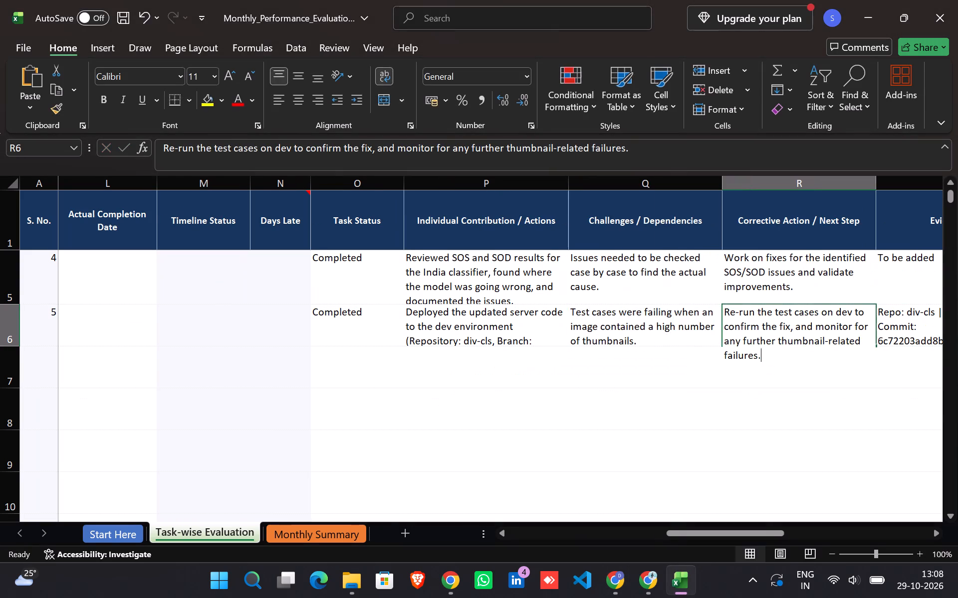
key(ctrl+a)
key(ctrl+c)
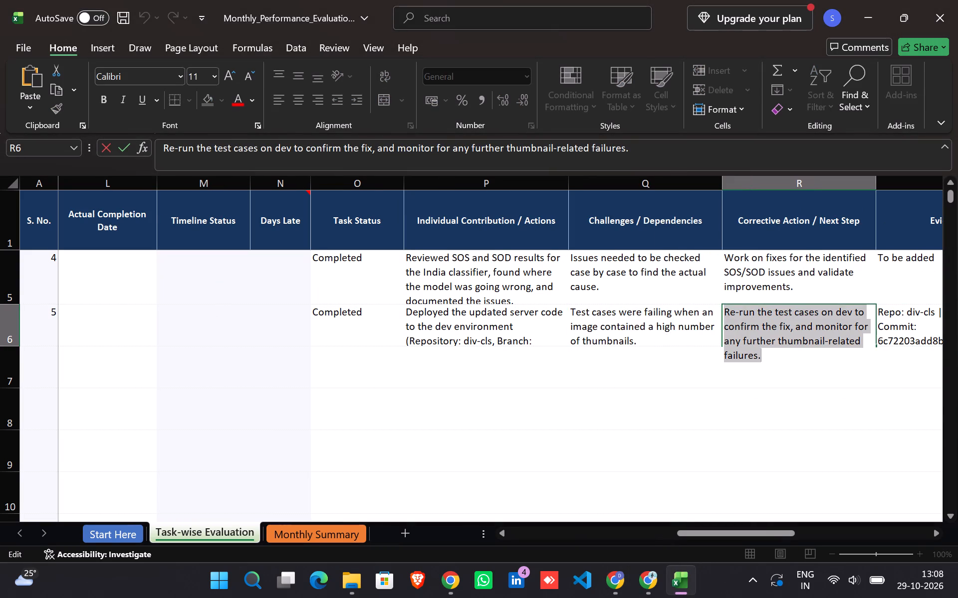
scroll(801, 395, left, 1)
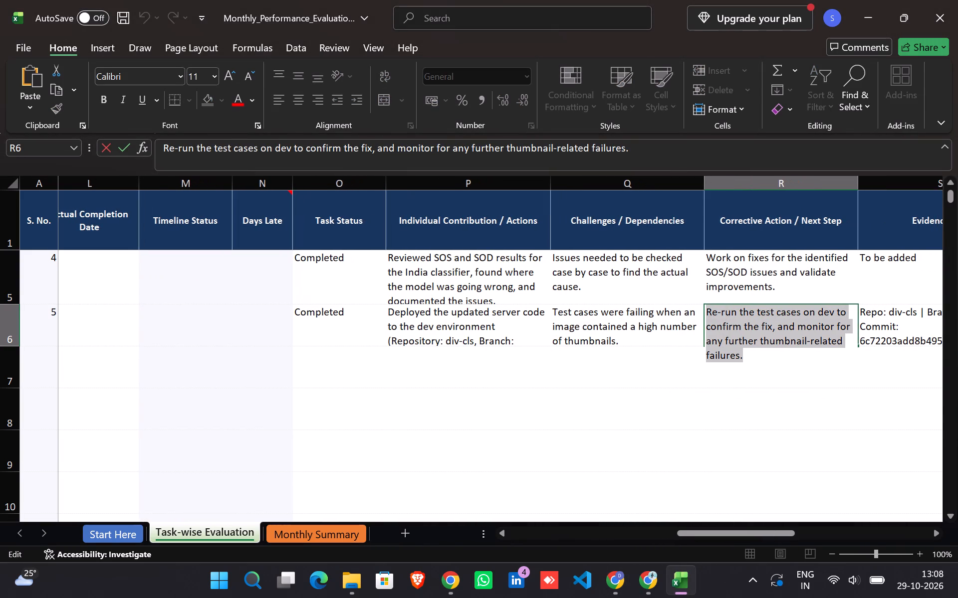
scroll(801, 395, left, 1)
key(alt+Tab)
key(ctrl+v)
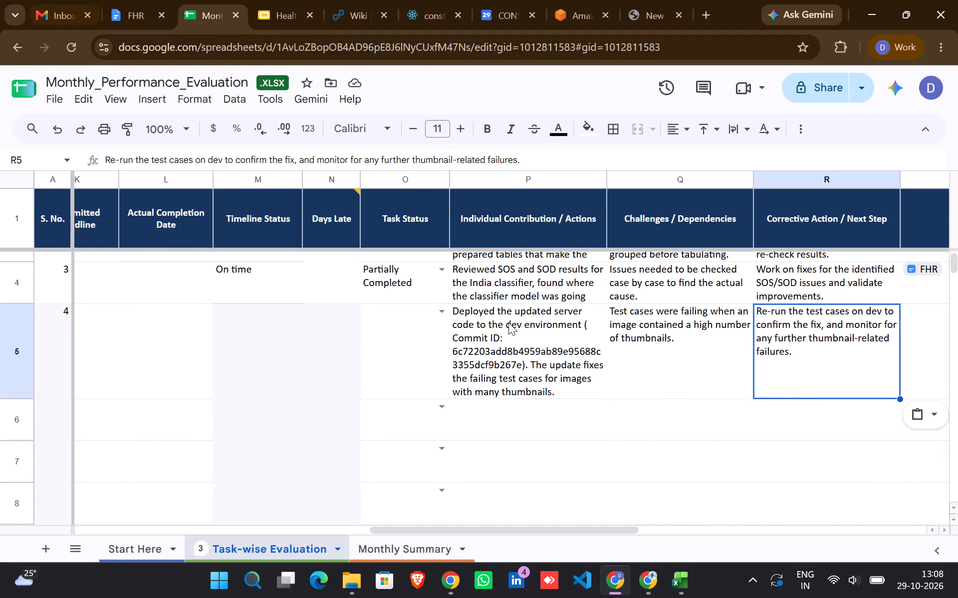
Copy task 5's Evidence Link text with repo, branch and commit from Excel cell S6 into cell S5 of the Google Sheets evaluation.
scroll(508, 322, left, 4)
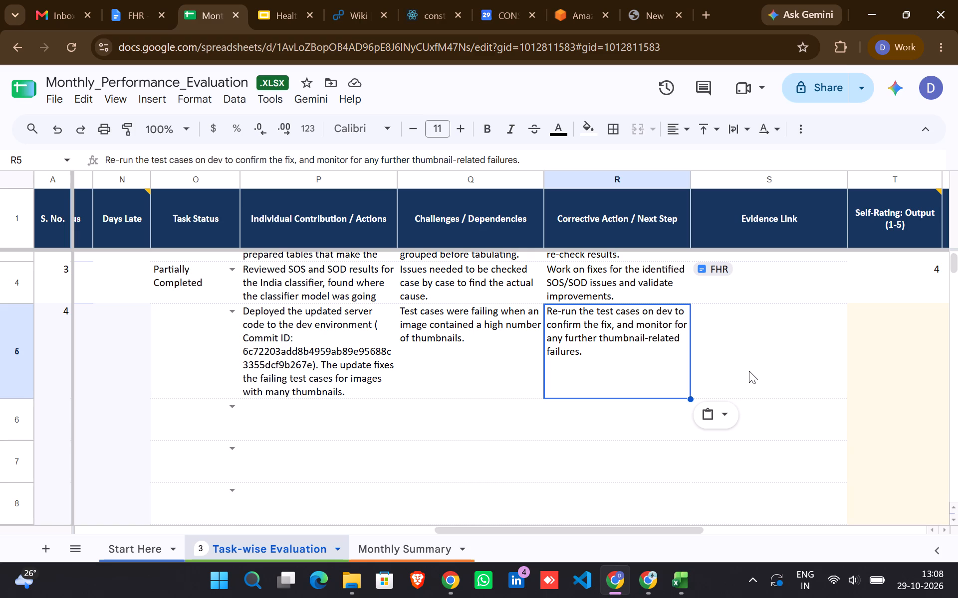
click(749, 371)
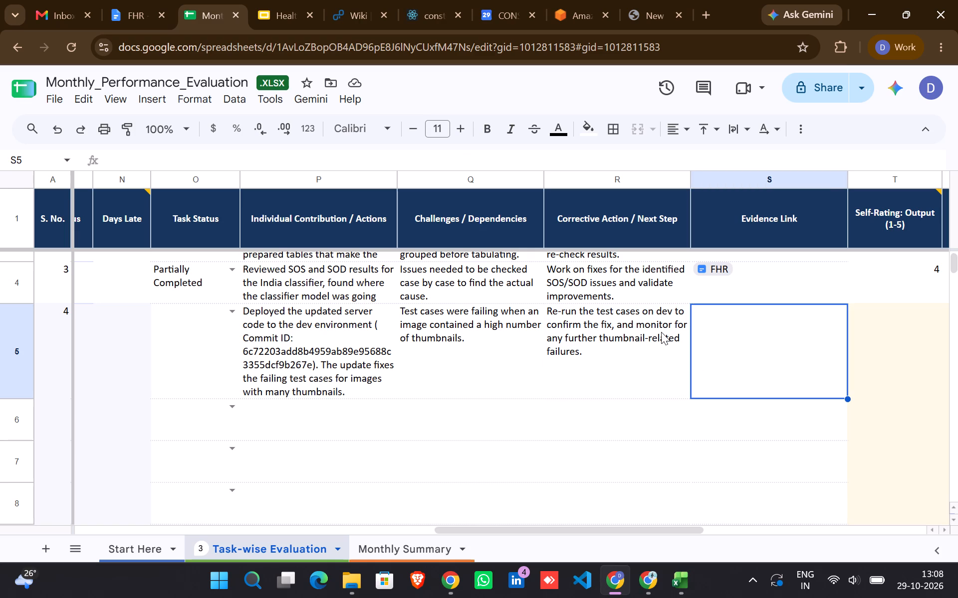
key(alt+Tab)
scroll(733, 366, left, 1)
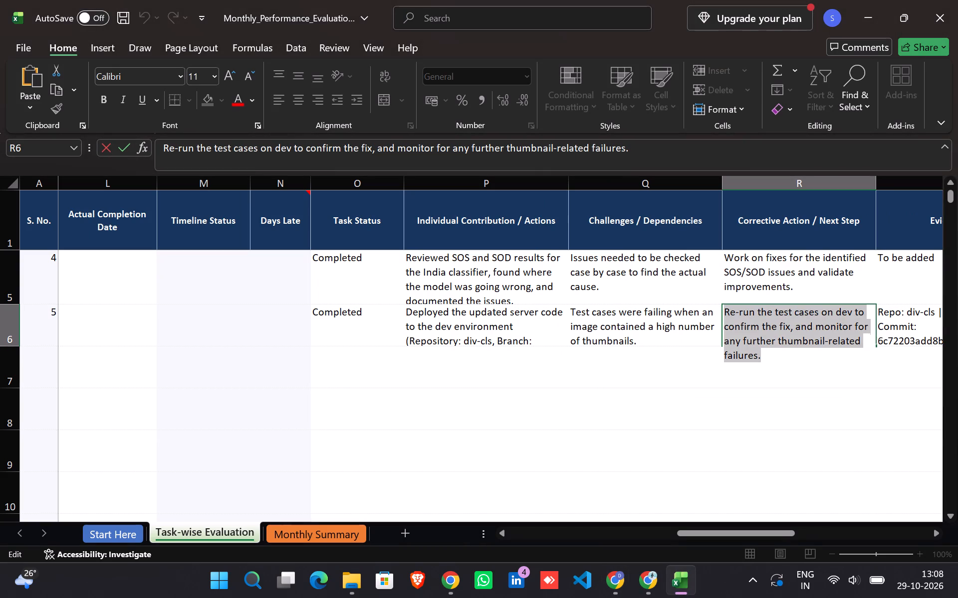
scroll(733, 366, left, 1)
scroll(654, 447, left, 3)
double_click(701, 338)
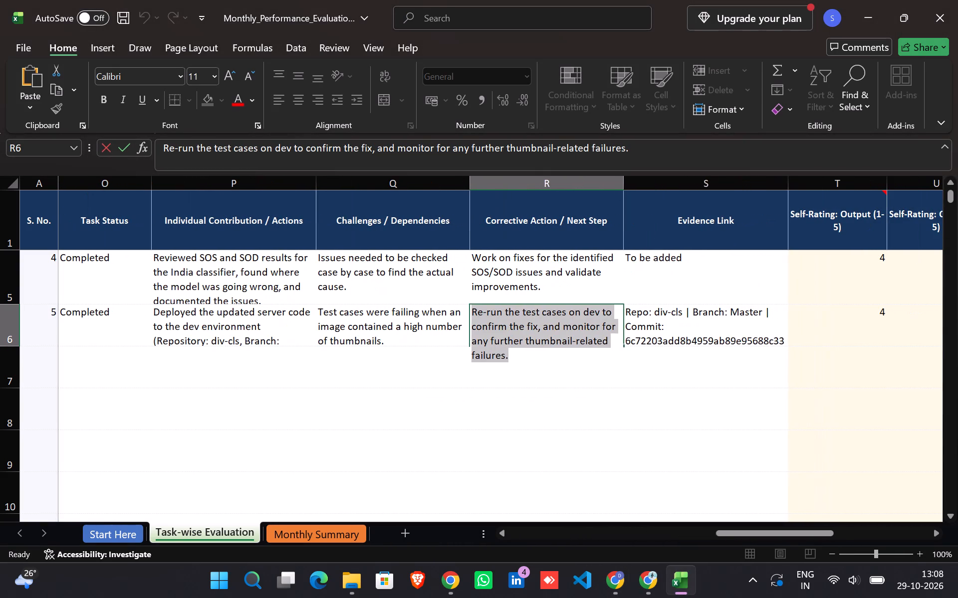
key(ctrl+a)
key(ctrl+c)
key(alt+Tab)
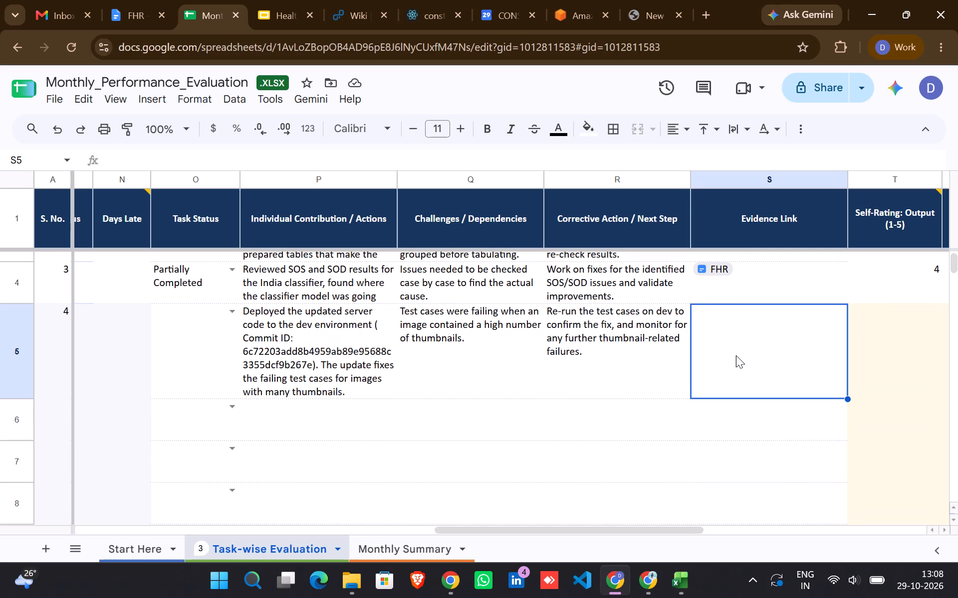
double_click(736, 355)
key(ctrl+v)
click(749, 446)
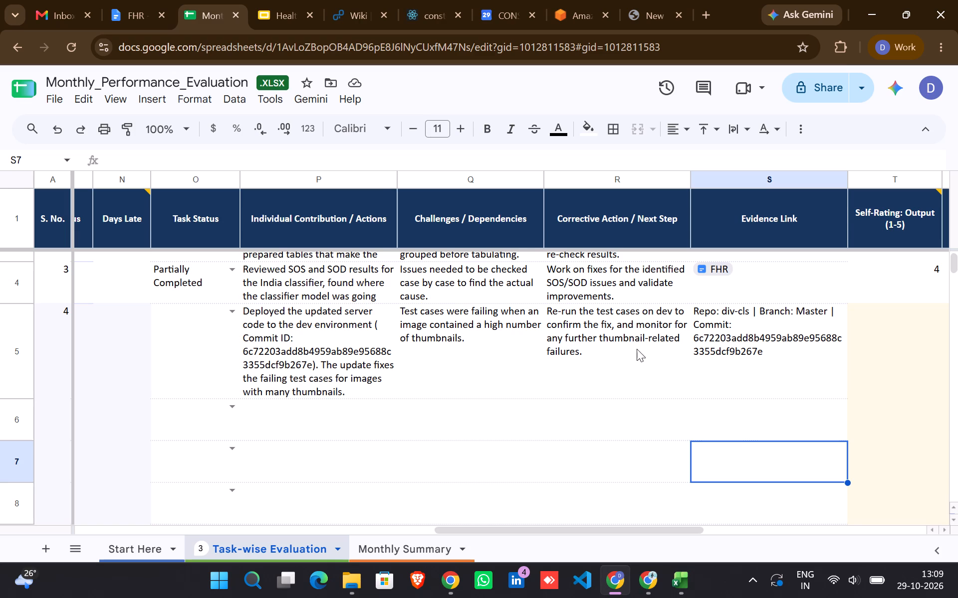
Enter 5 for the Output, Quality, Timeliness and Ownership self-ratings in row 5, cells T5 to W5.
scroll(637, 349, left, 2)
click(674, 348)
scroll(674, 348, left, 1)
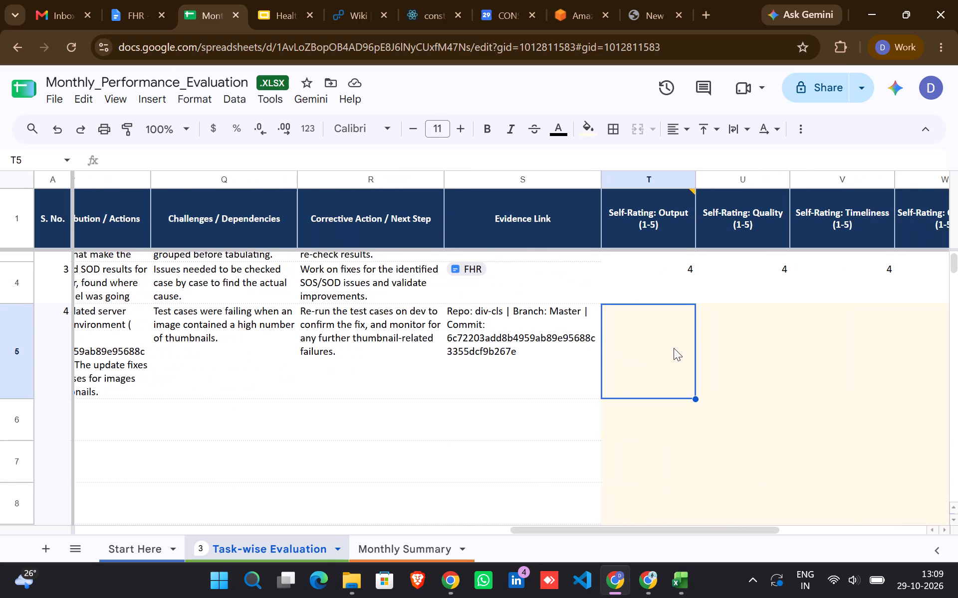
key(5)
click(796, 359)
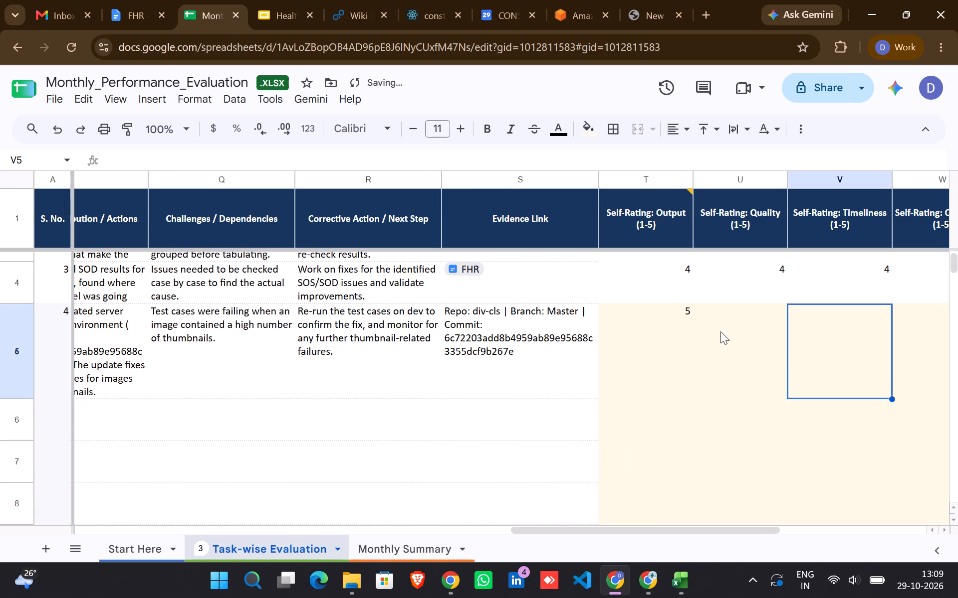
click(720, 331)
key(5)
click(838, 351)
key(5)
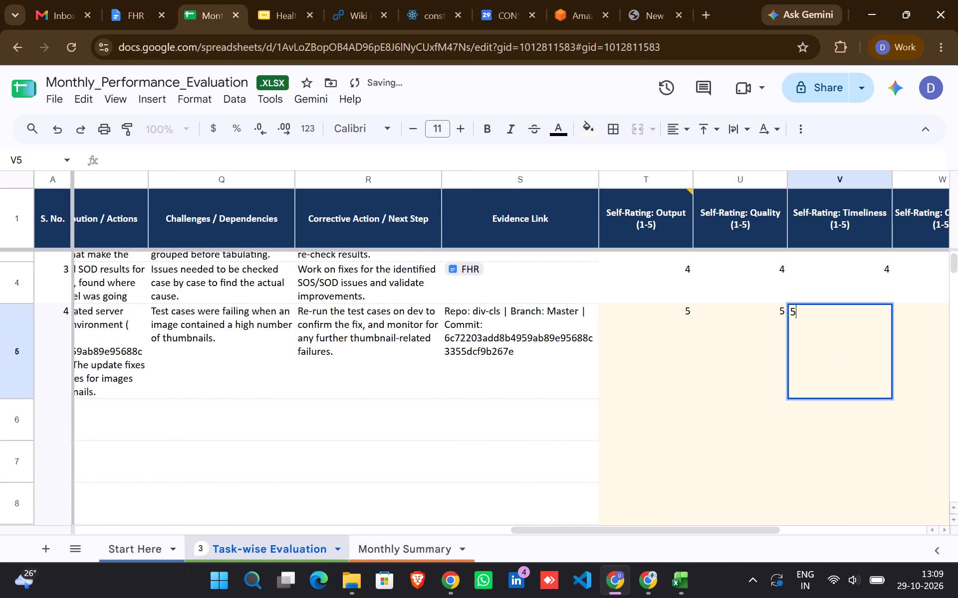
scroll(838, 351, left, 1)
click(914, 350)
scroll(914, 350, left, 2)
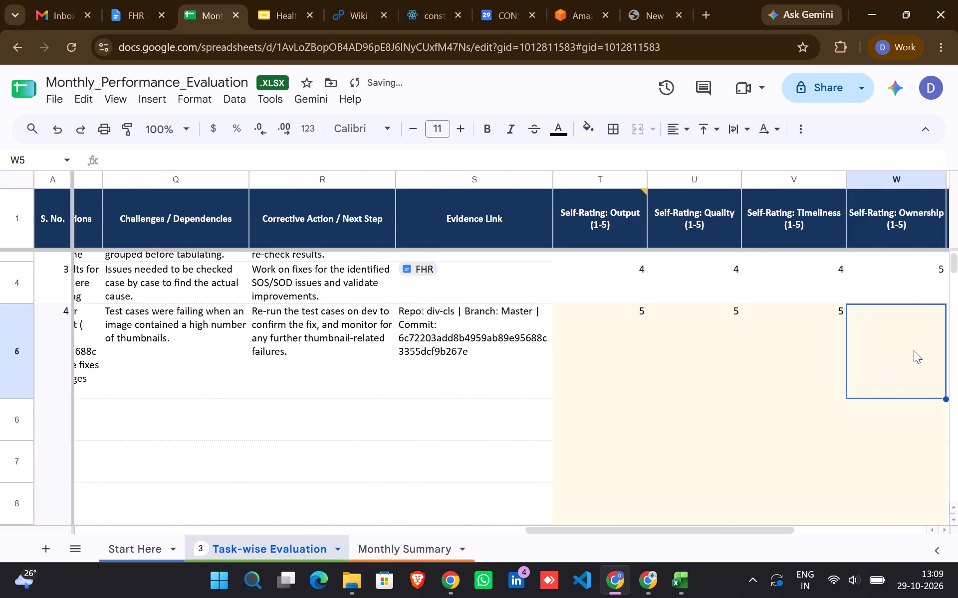
scroll(914, 350, left, 2)
key(5)
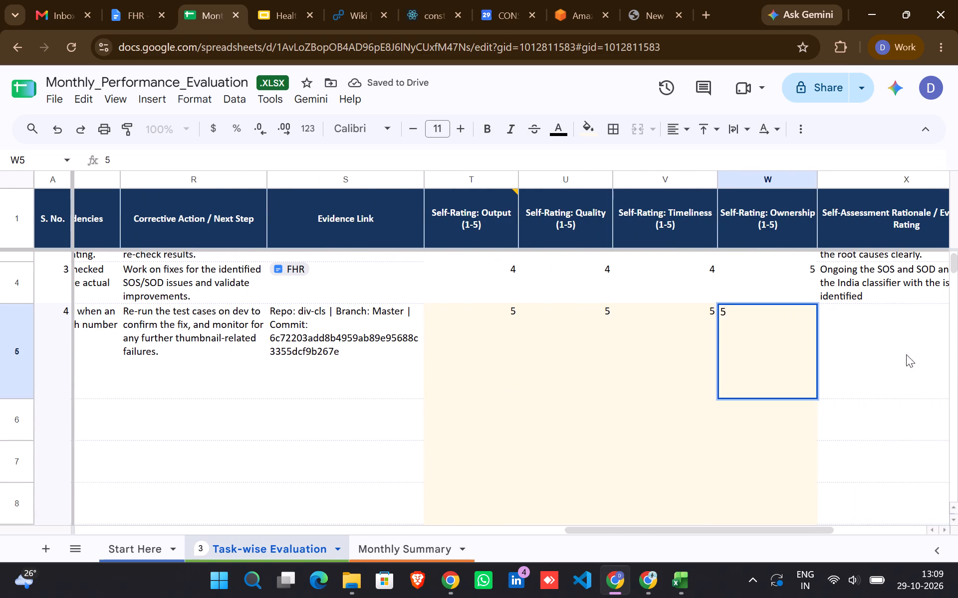
Copy task 5's Self-Assessment Rationale text from Excel cell X6 into cell X5 of the Google Sheets evaluation.
click(851, 344)
scroll(851, 344, up, 1)
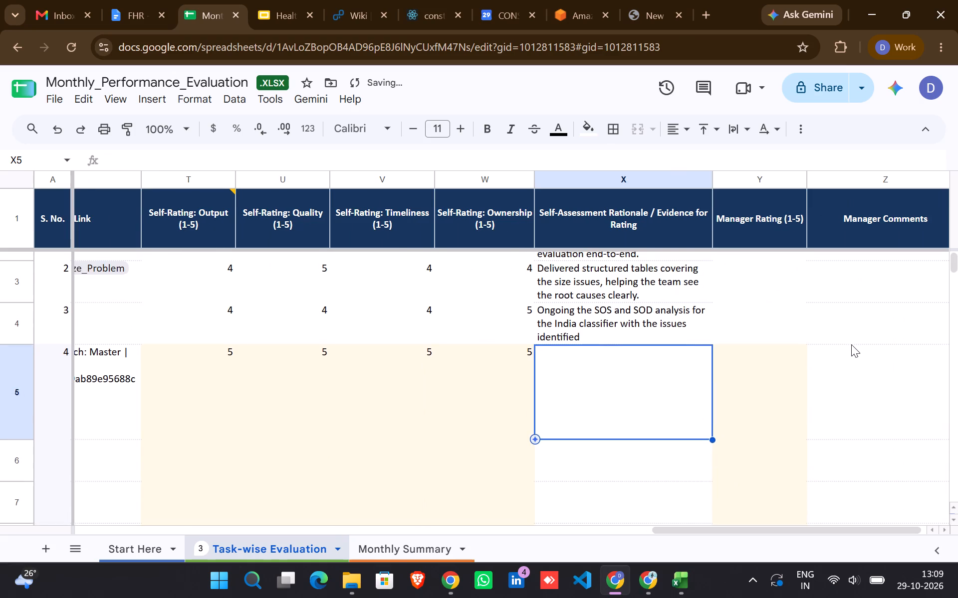
key(alt+Tab)
scroll(756, 384, left, 4)
click(647, 435)
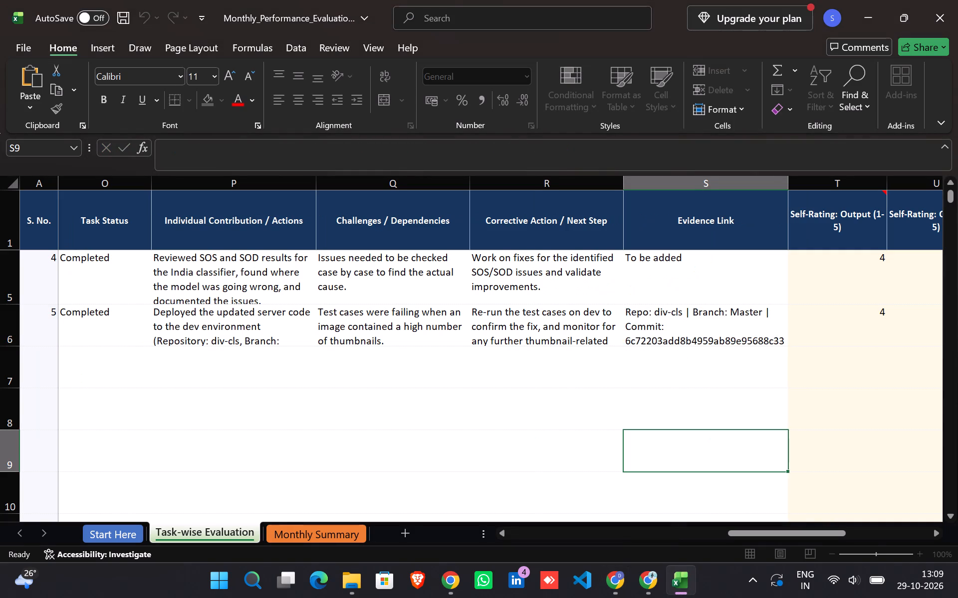
scroll(647, 435, left, 6)
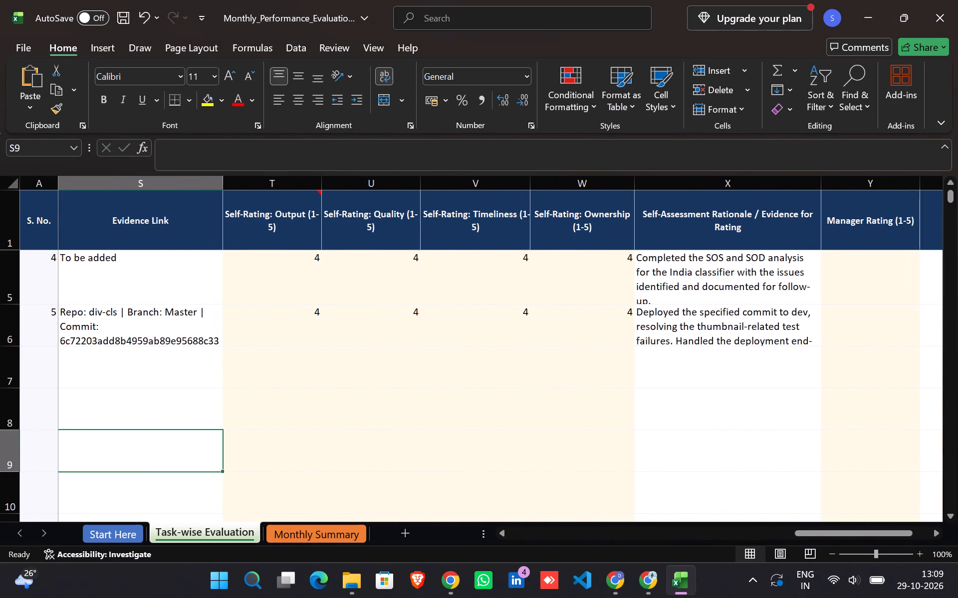
triple_click(718, 345)
double_click(720, 329)
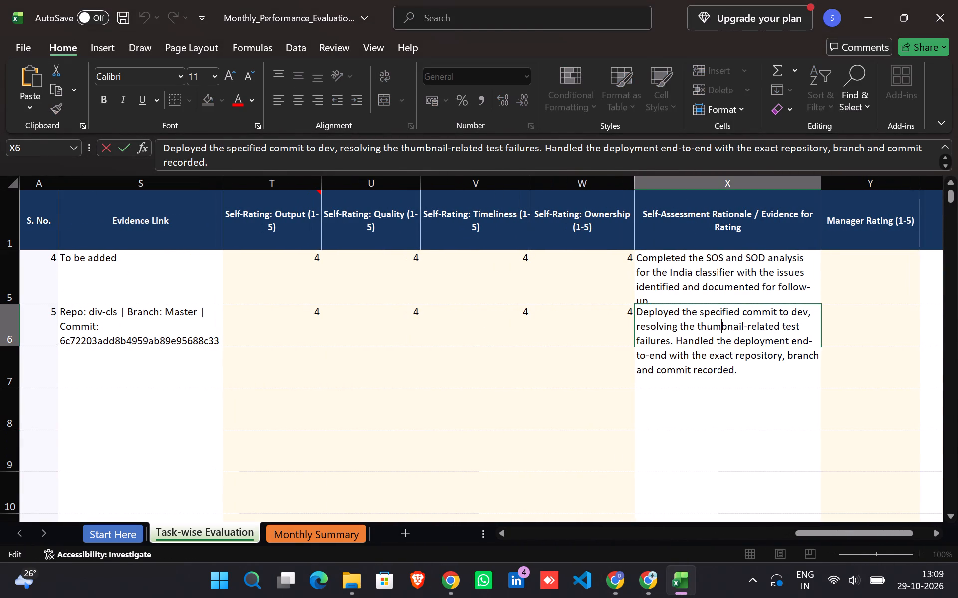
key(ctrl+a)
key(ctrl+c)
key(alt+Tab)
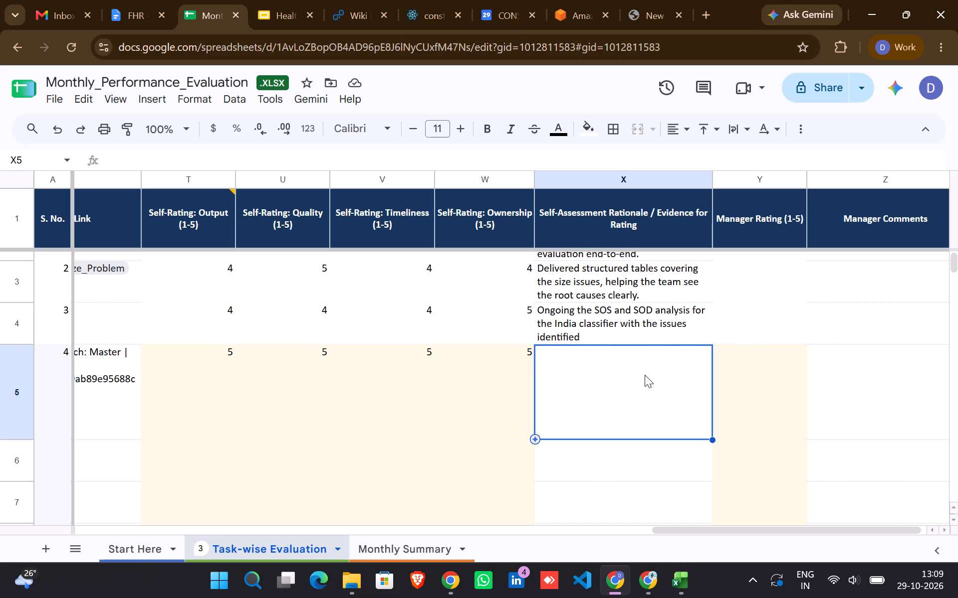
key(ctrl+v)
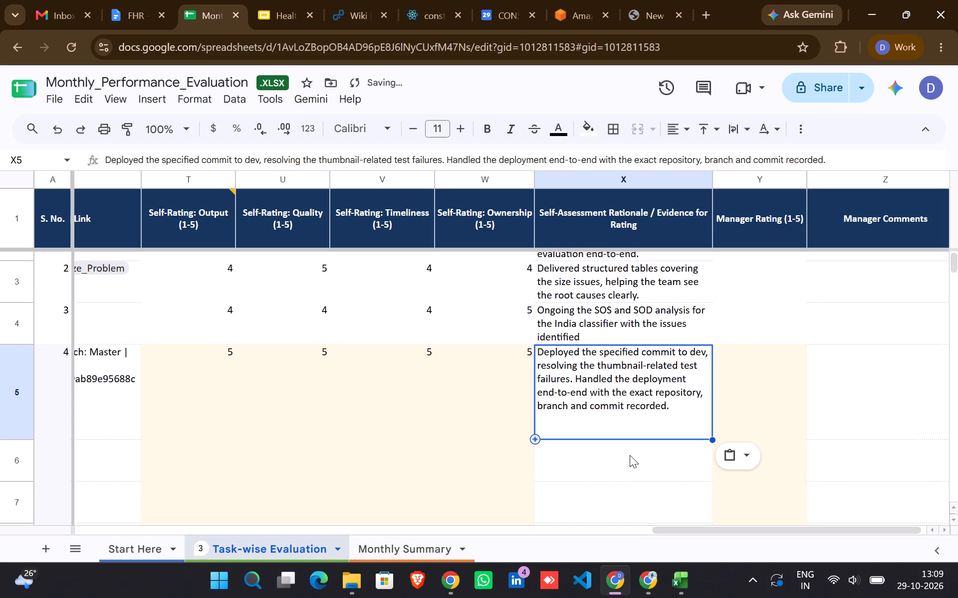
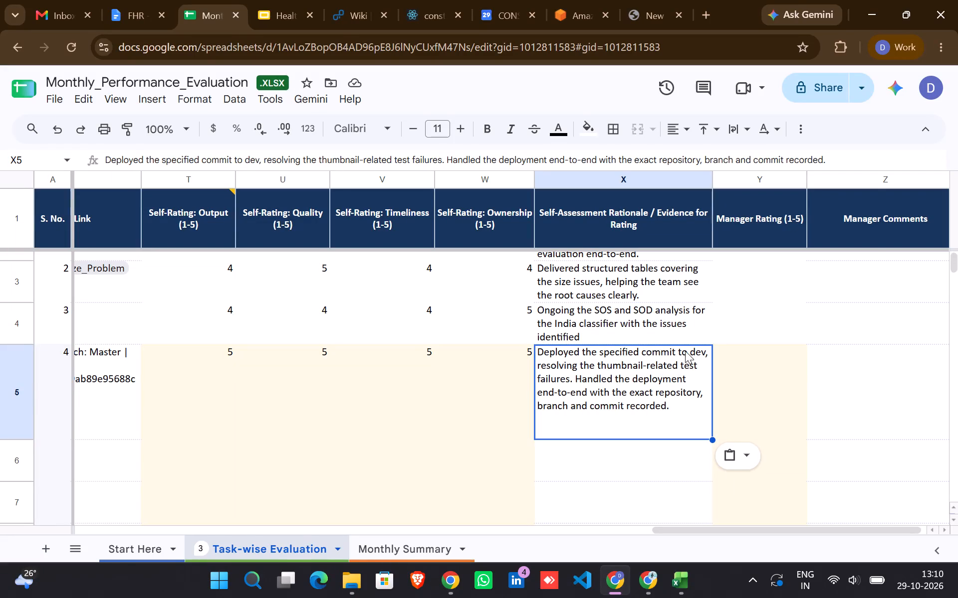
Copy task 5's Actual Value, 1 deployment, from Excel cell I6 into cell I5 of the Google Sheets evaluation.
key(alt+Tab)
scroll(690, 446, right, 7)
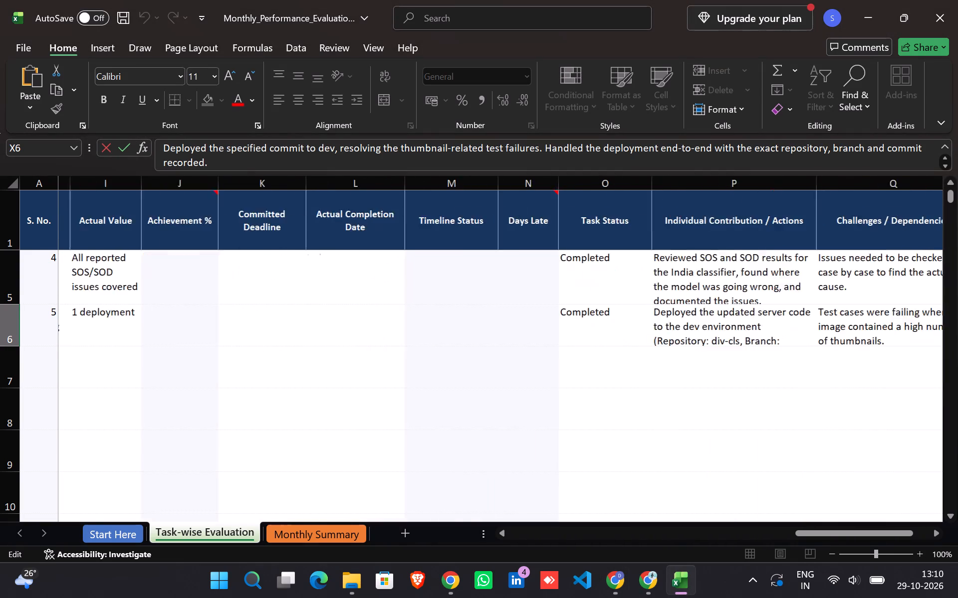
scroll(690, 446, right, 5)
key(alt+Tab)
scroll(428, 410, right, 7)
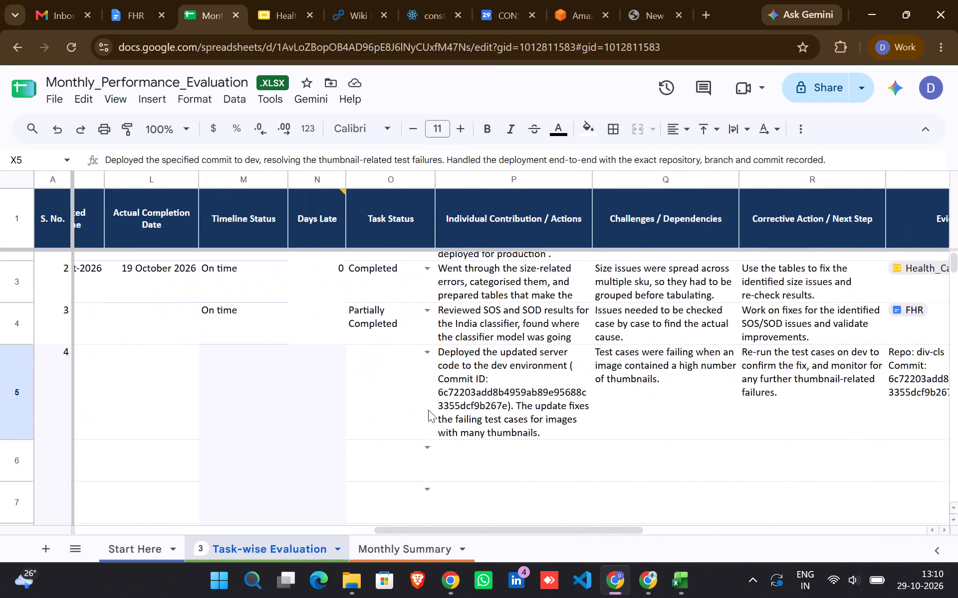
scroll(428, 410, right, 5)
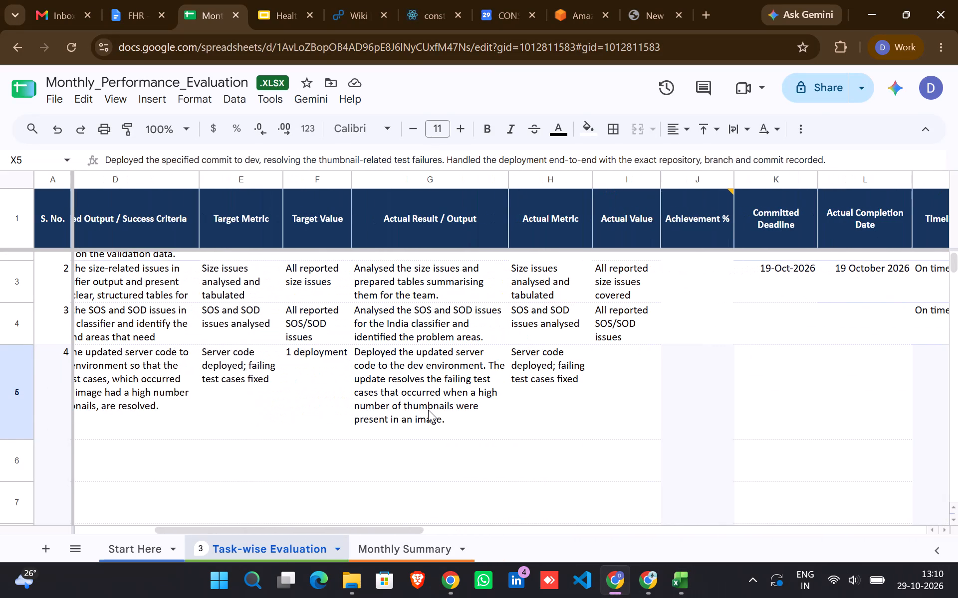
scroll(428, 410, right, 3)
key(alt+Tab)
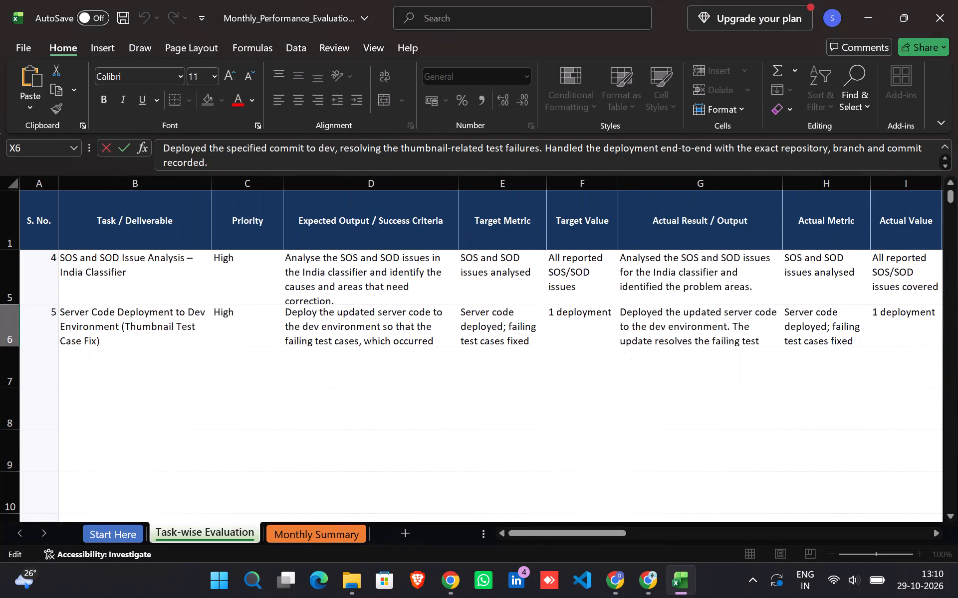
scroll(470, 422, left, 4)
click(668, 341)
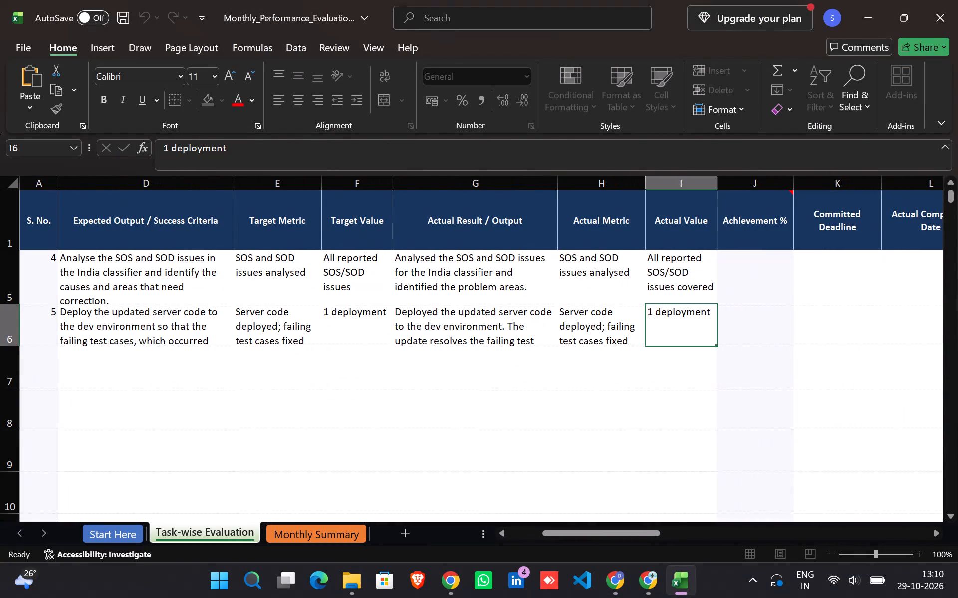
key(ctrl+c)
key(alt+Tab)
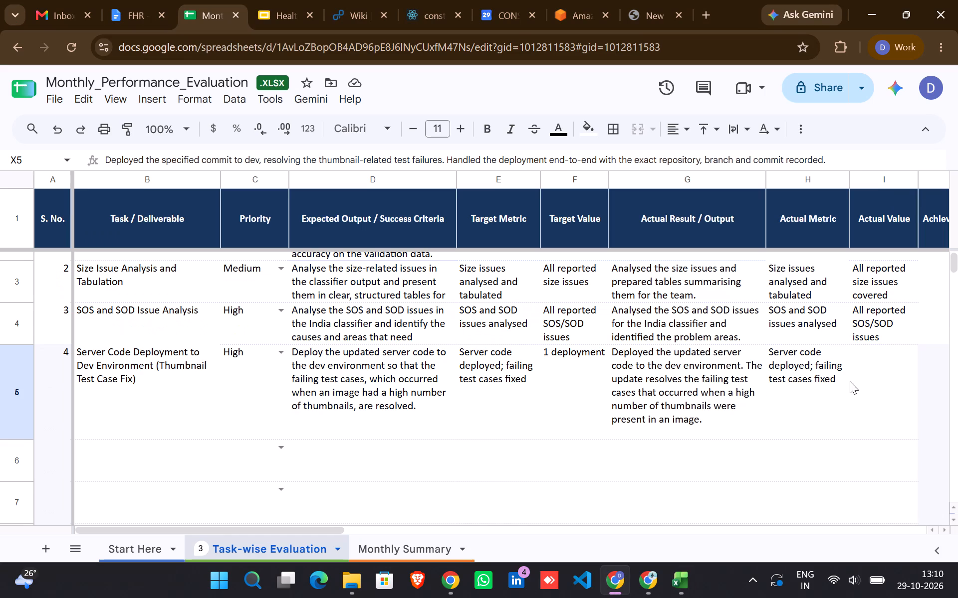
click(865, 378)
key(ctrl+v)
click(612, 423)
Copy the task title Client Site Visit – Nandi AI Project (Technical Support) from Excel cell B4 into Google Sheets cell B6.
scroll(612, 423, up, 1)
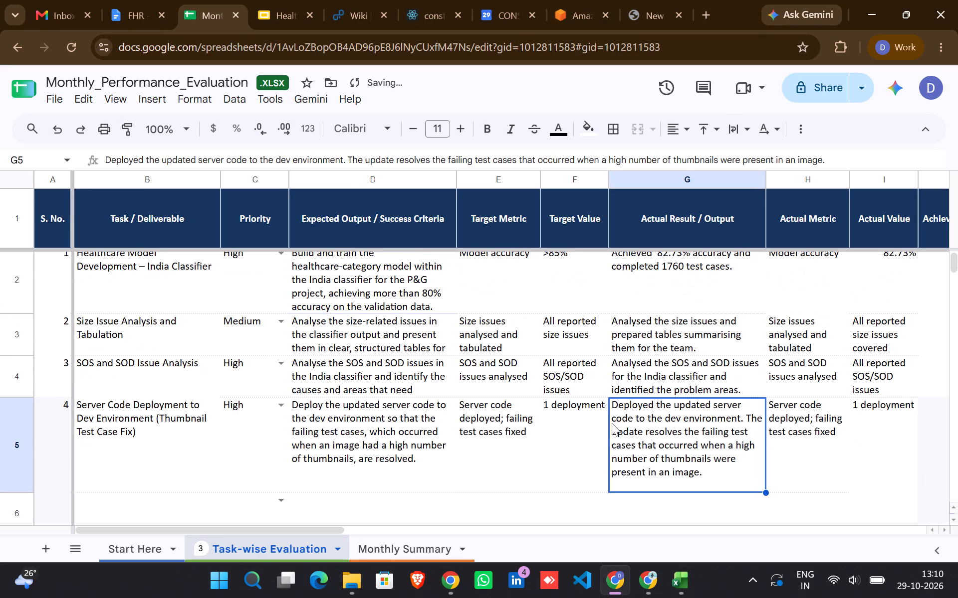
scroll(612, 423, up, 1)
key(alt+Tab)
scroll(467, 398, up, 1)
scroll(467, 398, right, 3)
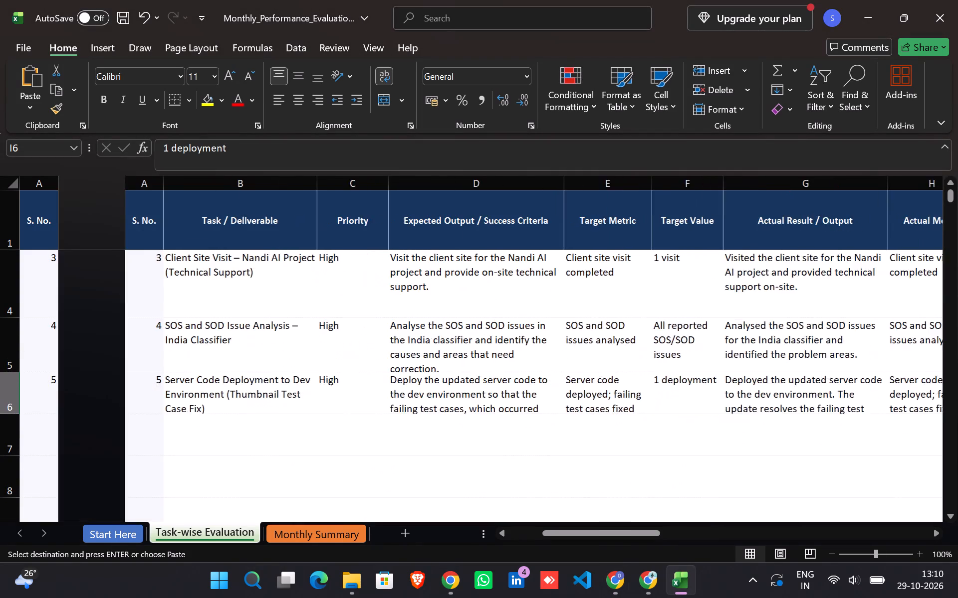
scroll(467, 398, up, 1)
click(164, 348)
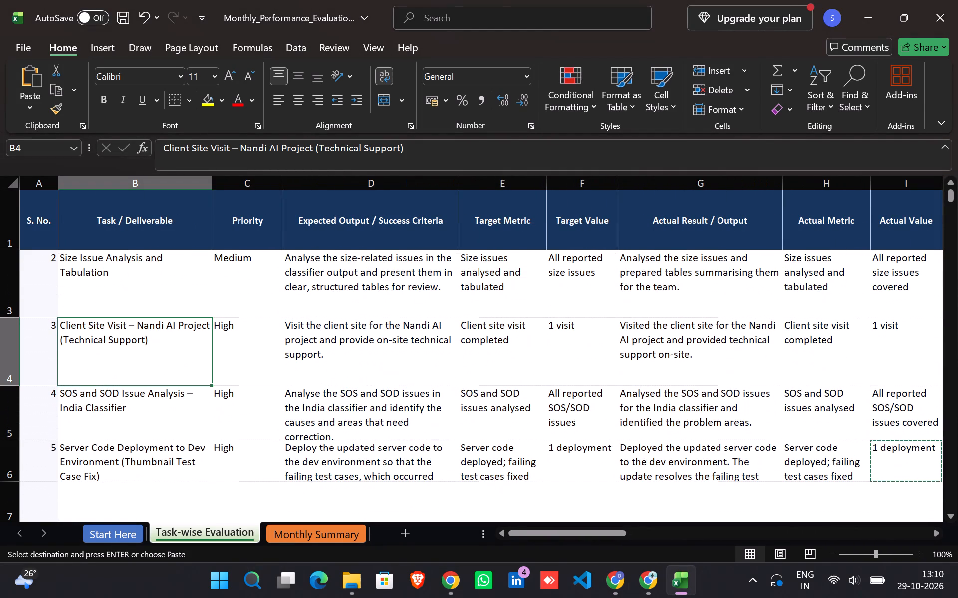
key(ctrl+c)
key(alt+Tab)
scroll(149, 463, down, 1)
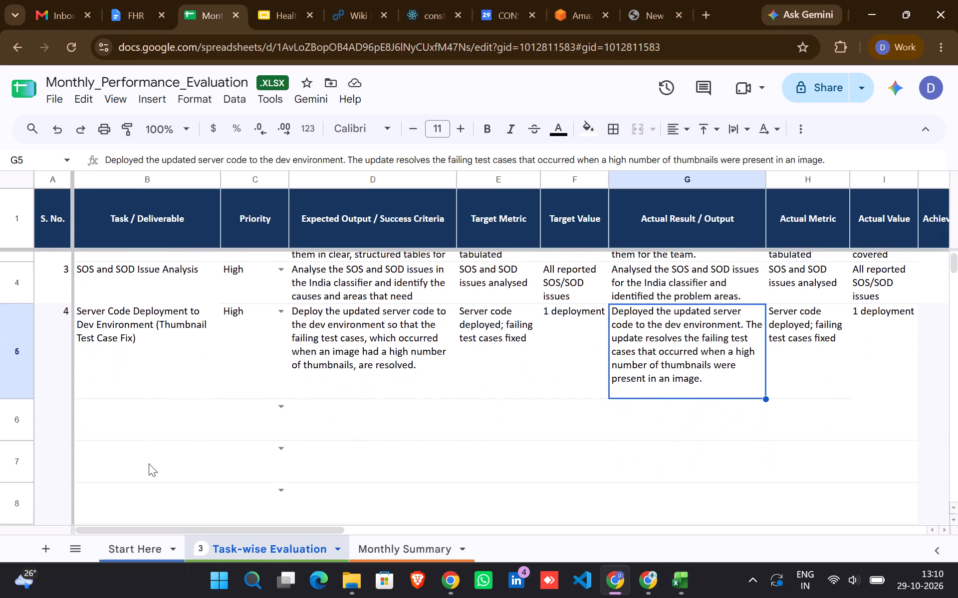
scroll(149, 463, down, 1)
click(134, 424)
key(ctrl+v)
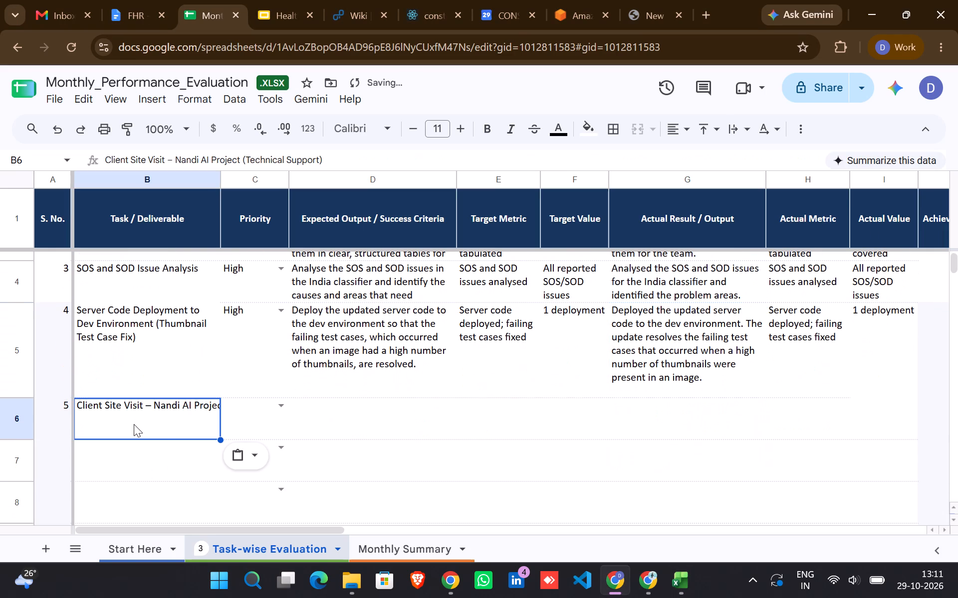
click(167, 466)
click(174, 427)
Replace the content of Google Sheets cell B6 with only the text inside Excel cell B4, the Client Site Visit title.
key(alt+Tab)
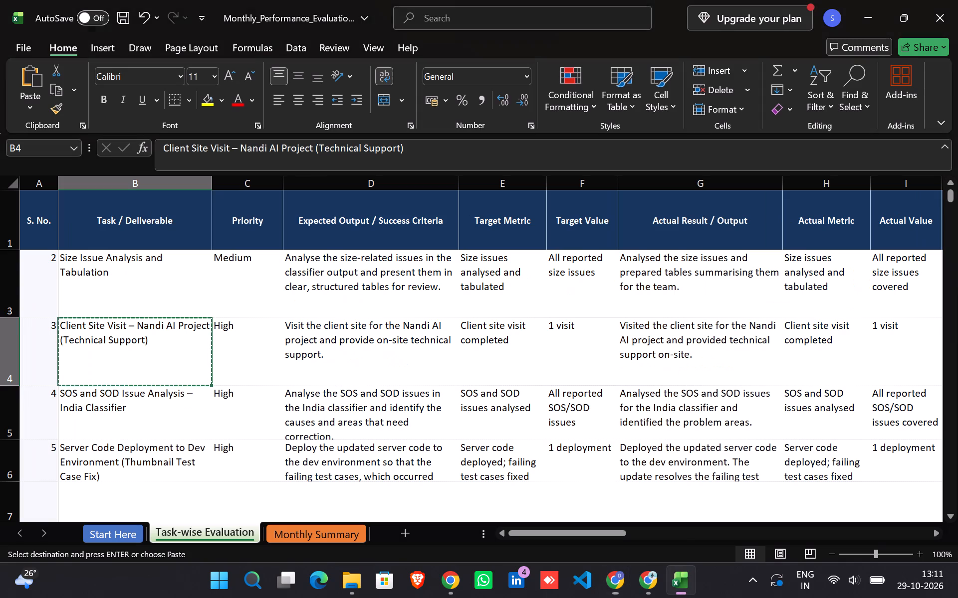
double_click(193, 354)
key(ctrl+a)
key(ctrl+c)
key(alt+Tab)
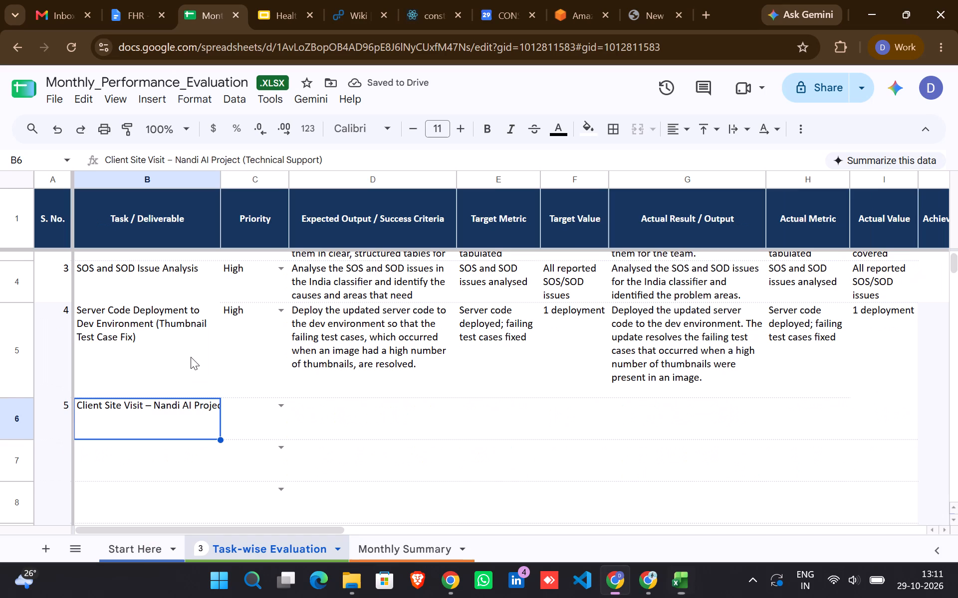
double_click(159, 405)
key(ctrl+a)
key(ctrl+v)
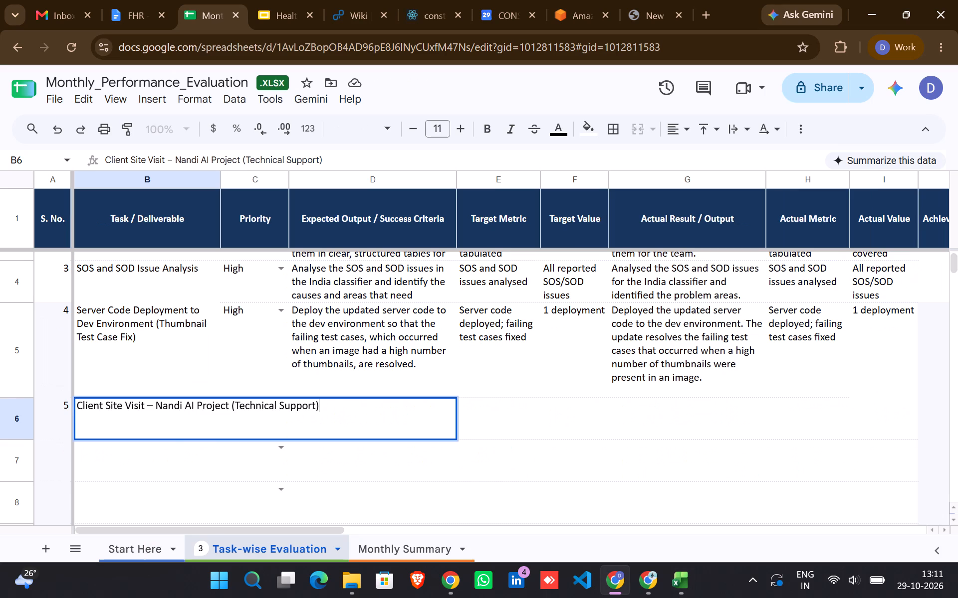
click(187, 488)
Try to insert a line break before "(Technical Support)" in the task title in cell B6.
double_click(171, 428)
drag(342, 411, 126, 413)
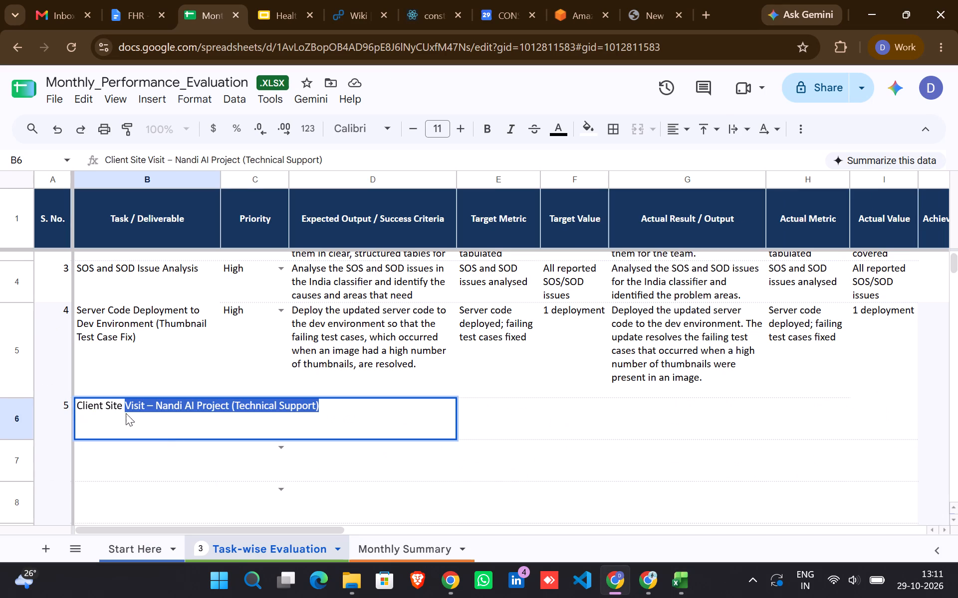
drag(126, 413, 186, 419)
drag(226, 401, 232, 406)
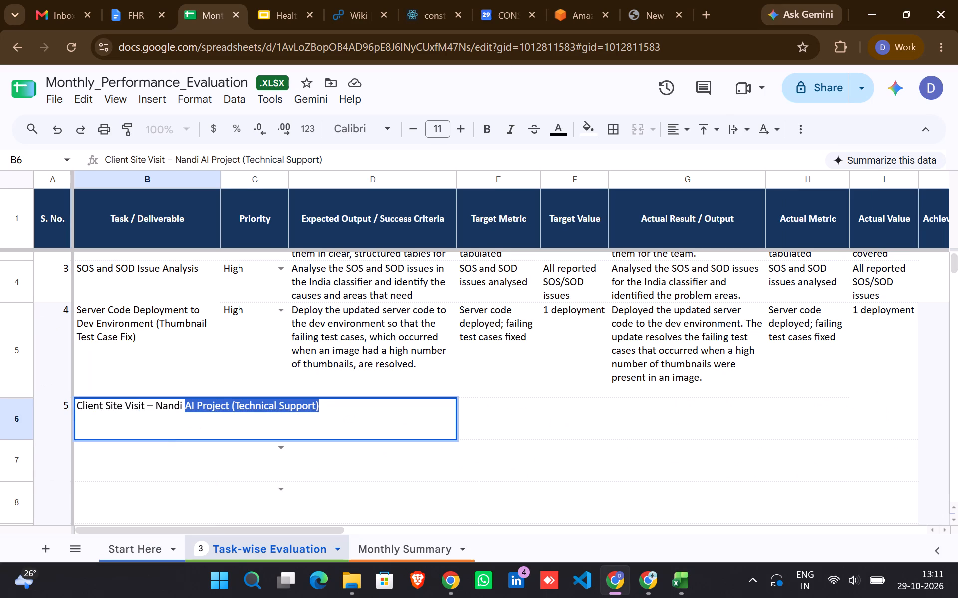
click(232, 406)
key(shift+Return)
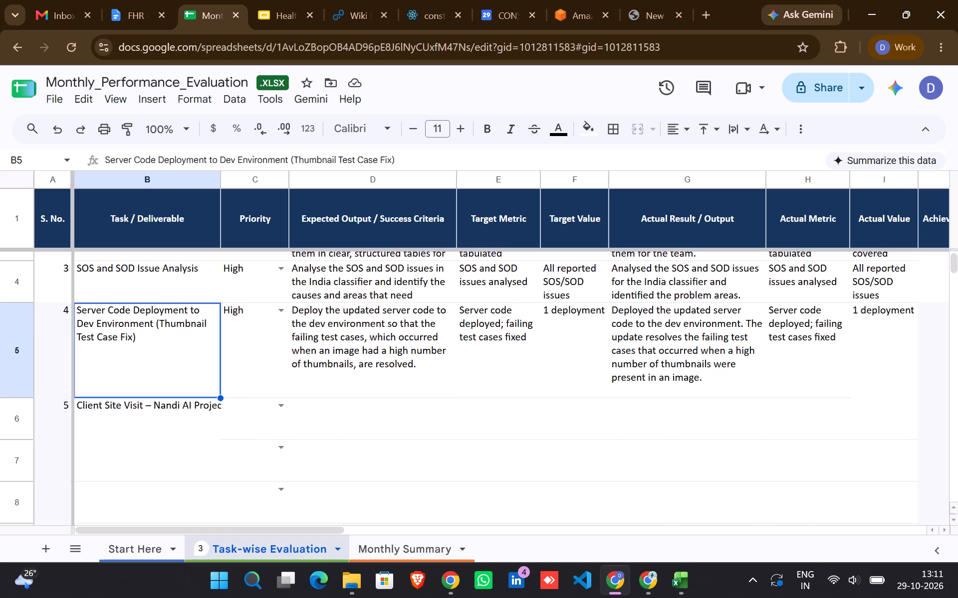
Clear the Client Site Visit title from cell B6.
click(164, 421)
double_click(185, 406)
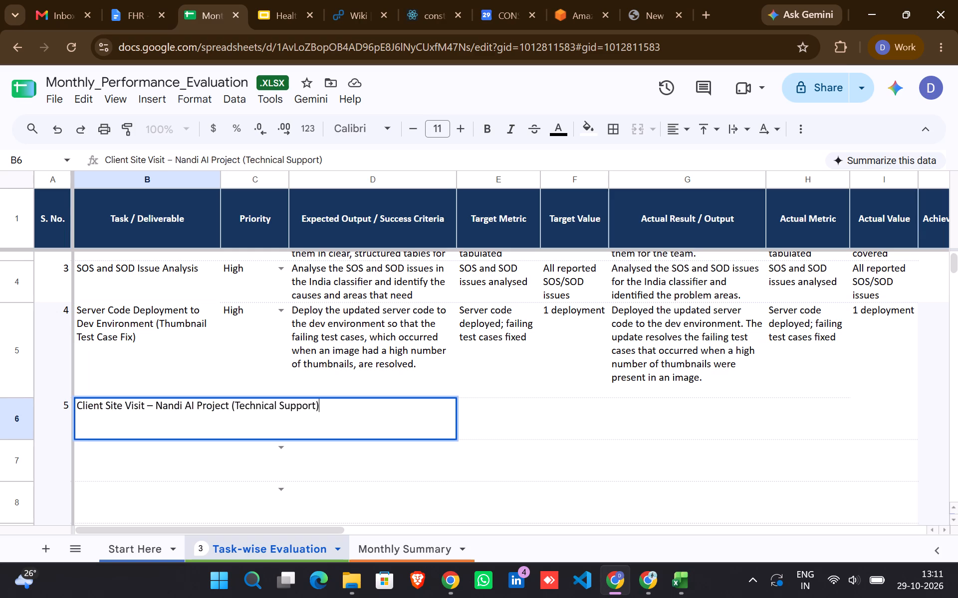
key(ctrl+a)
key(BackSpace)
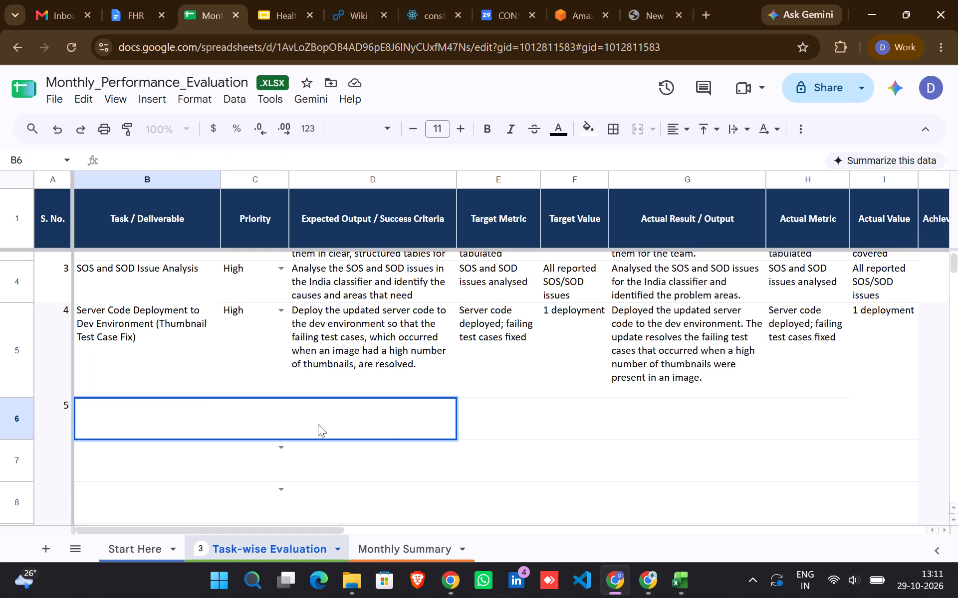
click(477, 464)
Copy the text Client Site Visit – Nandi AI Project (Technical Support) from inside Excel cell B4 into the emptied Google Sheets cell B6.
key(alt+Tab)
double_click(174, 358)
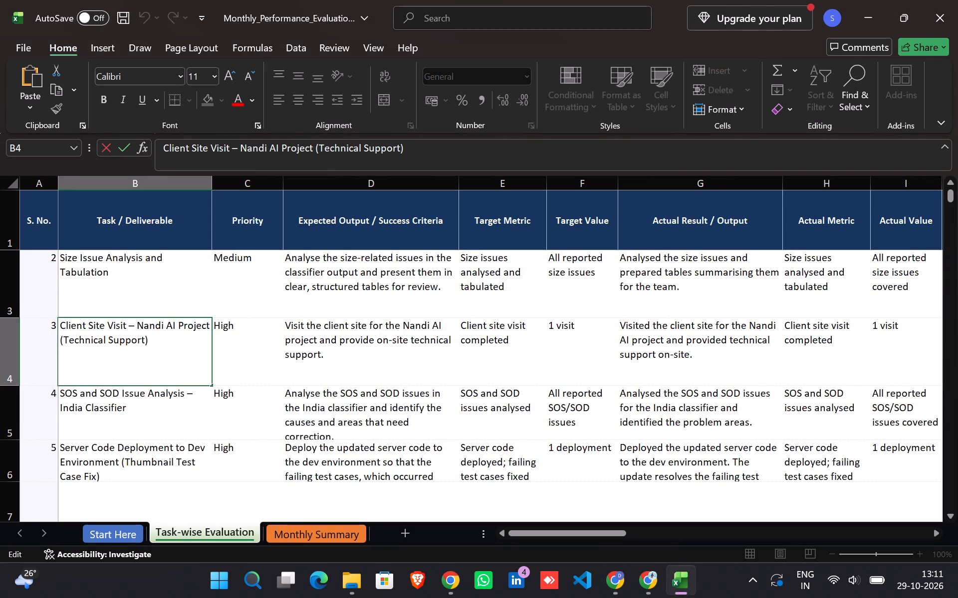
click(149, 340)
drag(155, 341, 53, 317)
key(ctrl+c)
key(alt+Tab)
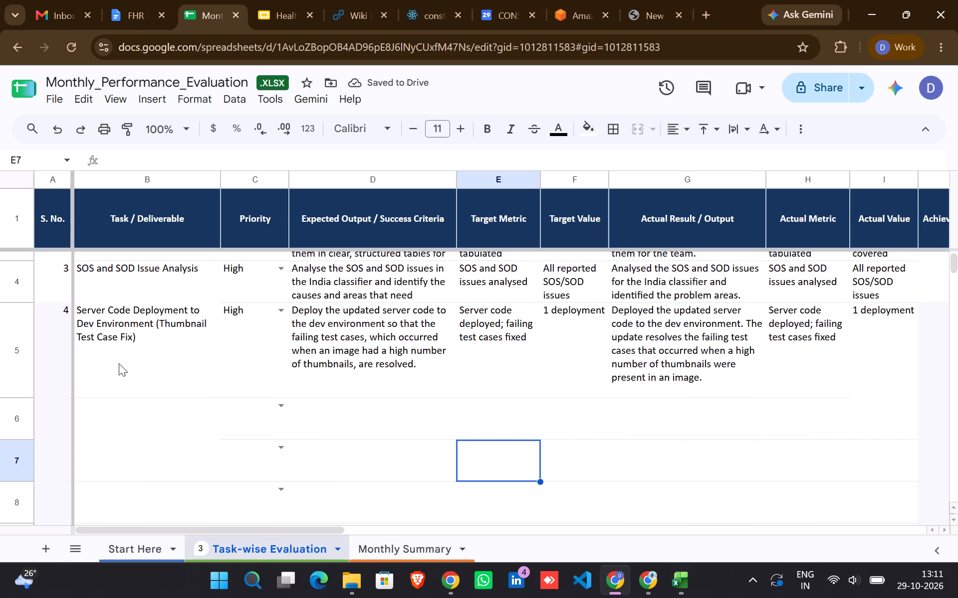
click(140, 436)
key(ctrl+v)
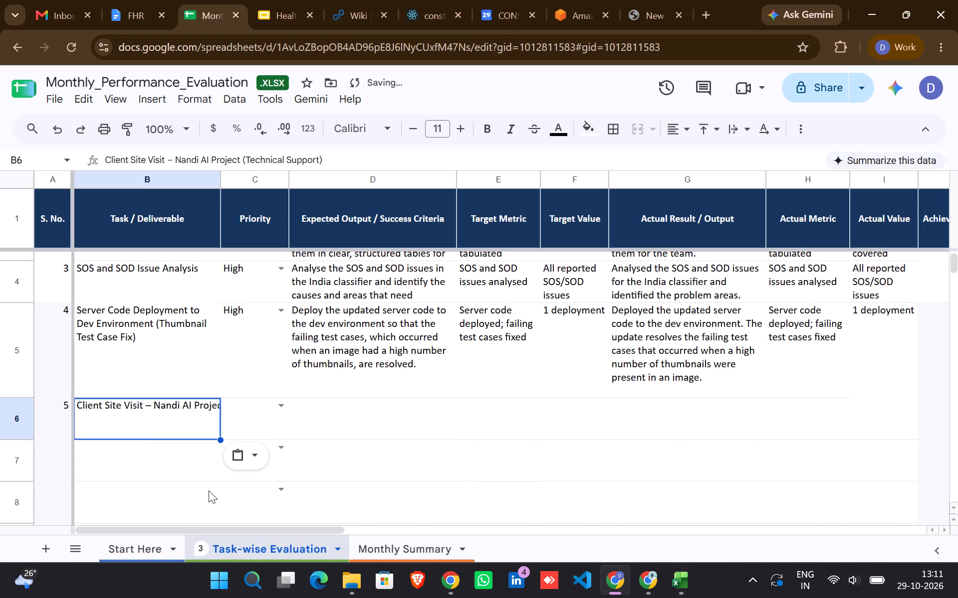
click(209, 490)
click(174, 418)
double_click(174, 418)
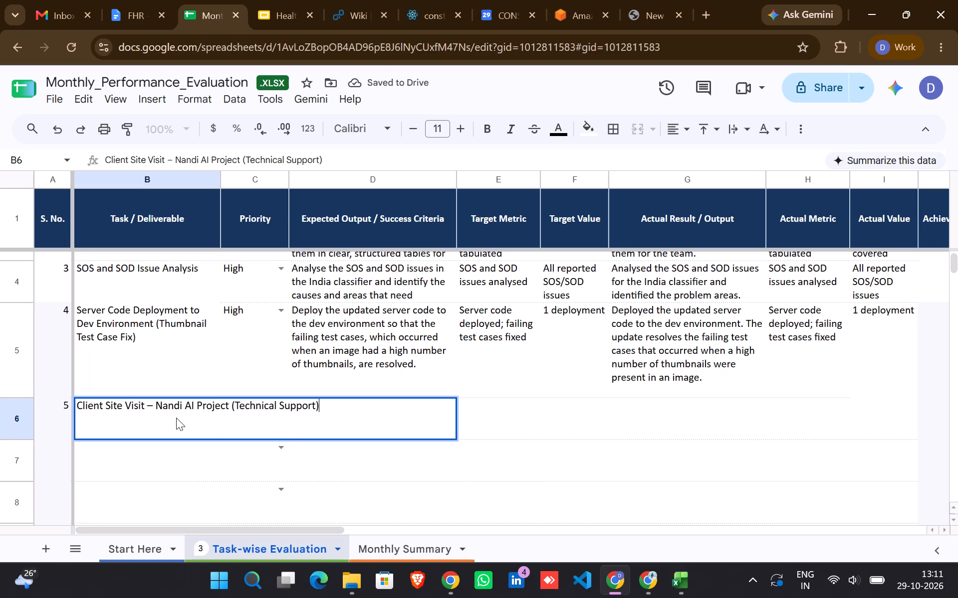
drag(334, 412, 247, 402)
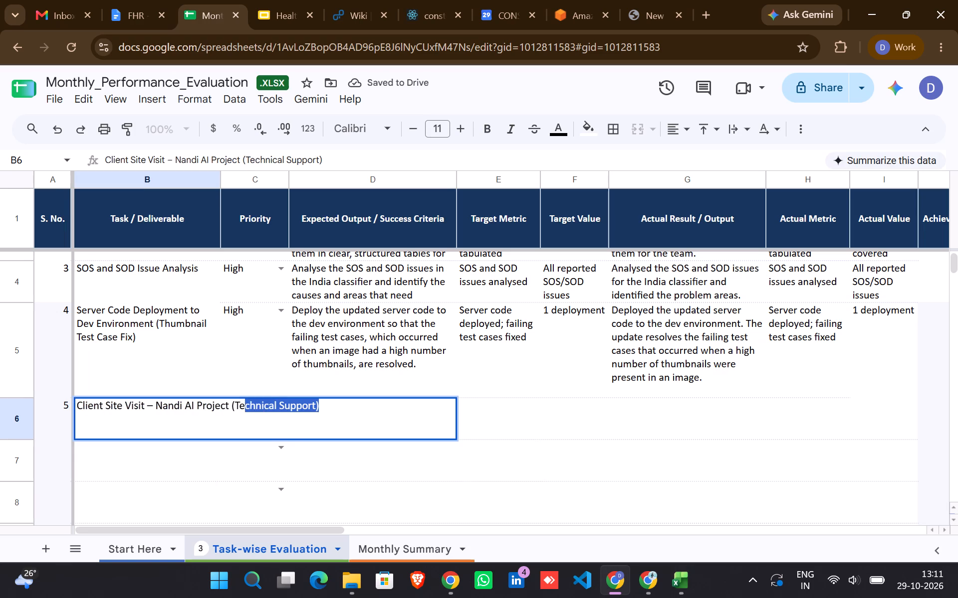
drag(247, 402, 313, 416)
click(333, 461)
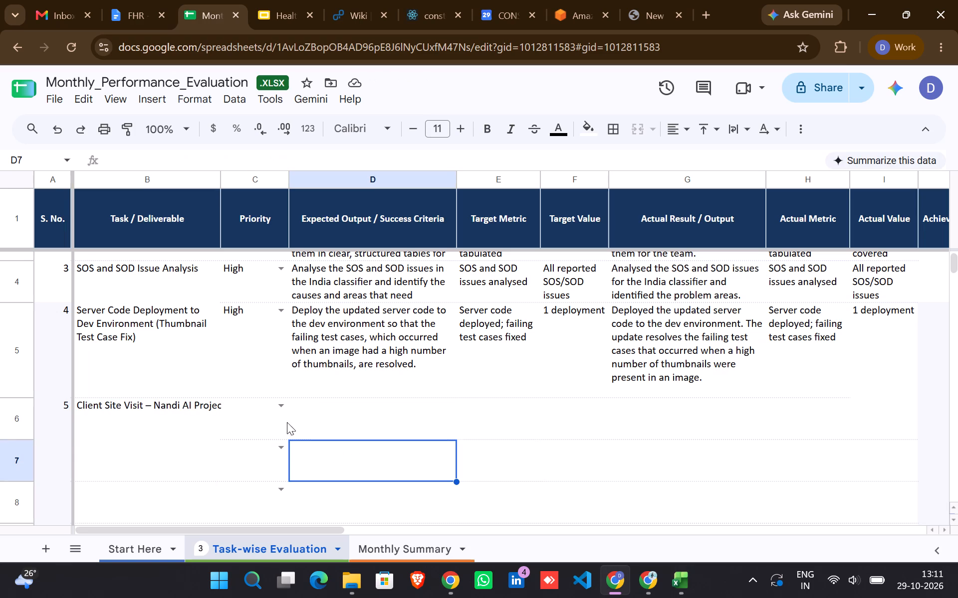
Set the Client Site Visit task's Priority in cell C6 to High.
click(284, 413)
click(266, 448)
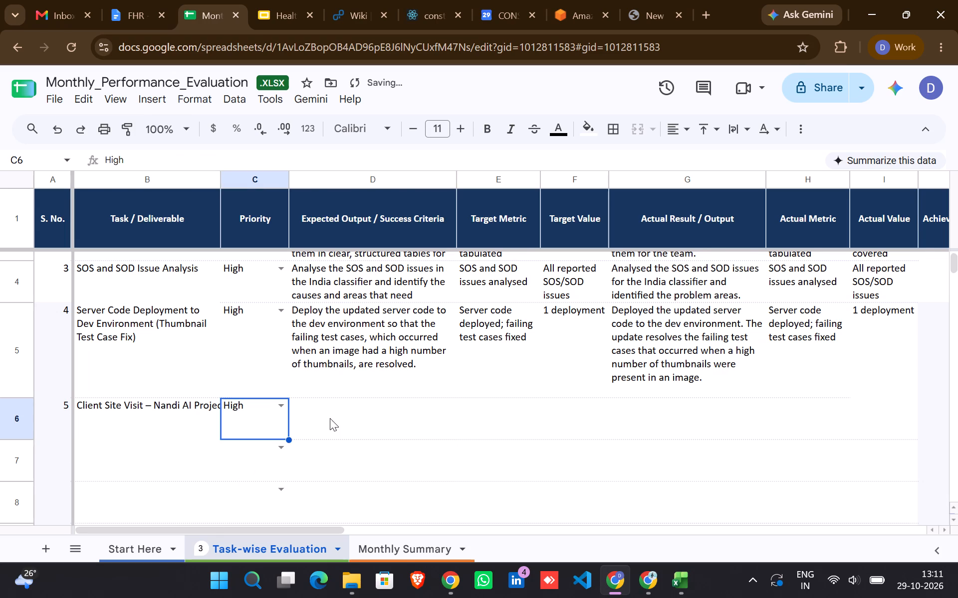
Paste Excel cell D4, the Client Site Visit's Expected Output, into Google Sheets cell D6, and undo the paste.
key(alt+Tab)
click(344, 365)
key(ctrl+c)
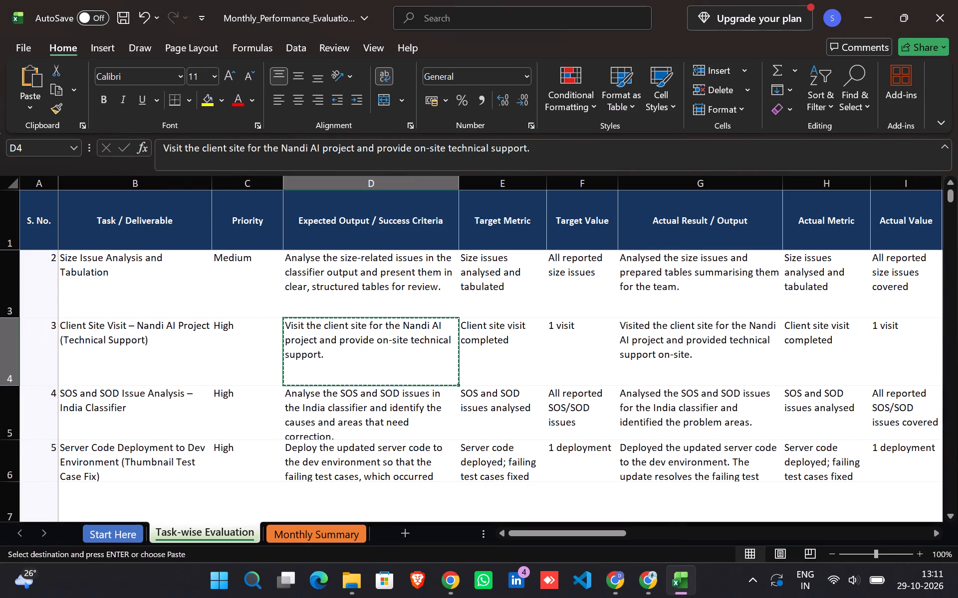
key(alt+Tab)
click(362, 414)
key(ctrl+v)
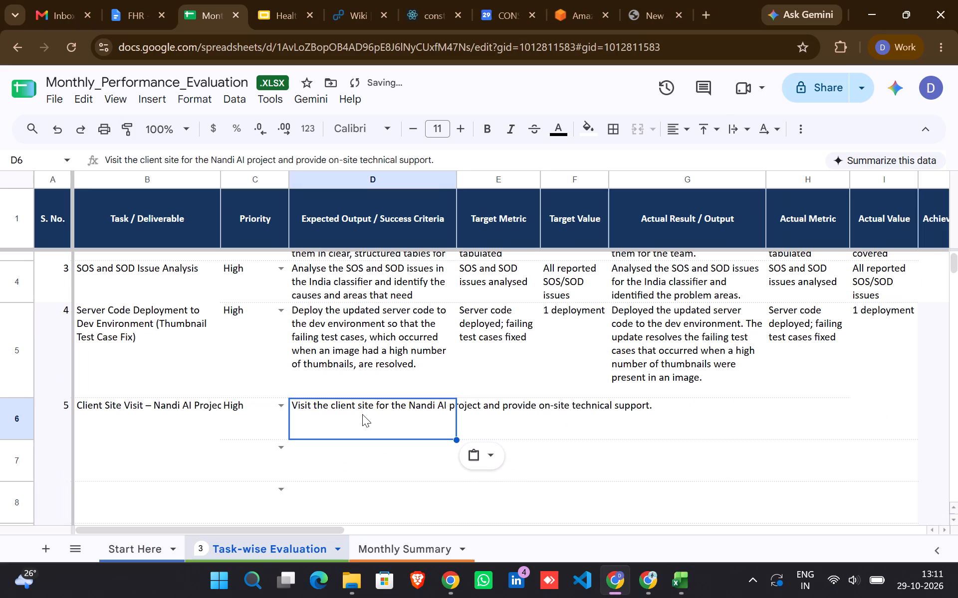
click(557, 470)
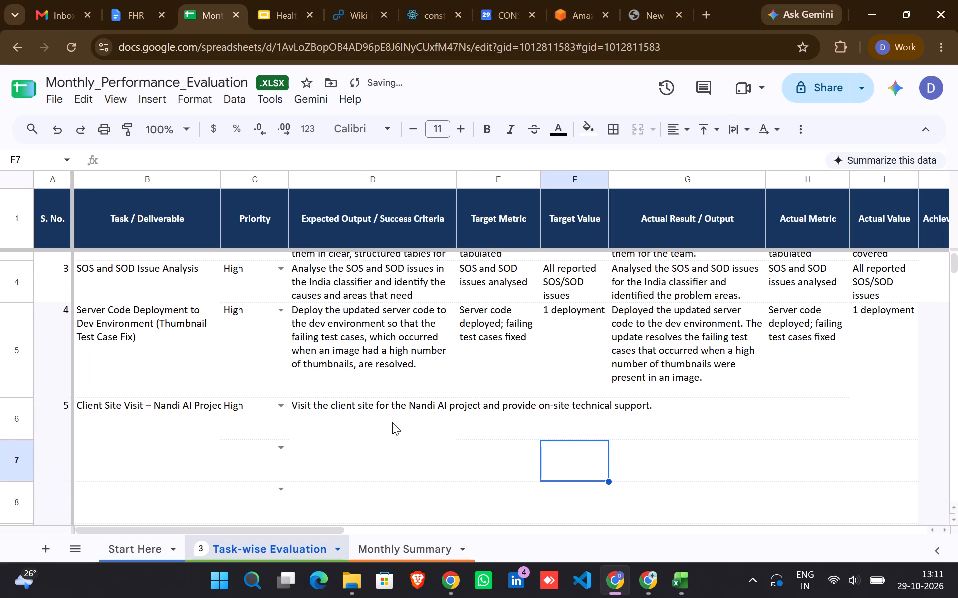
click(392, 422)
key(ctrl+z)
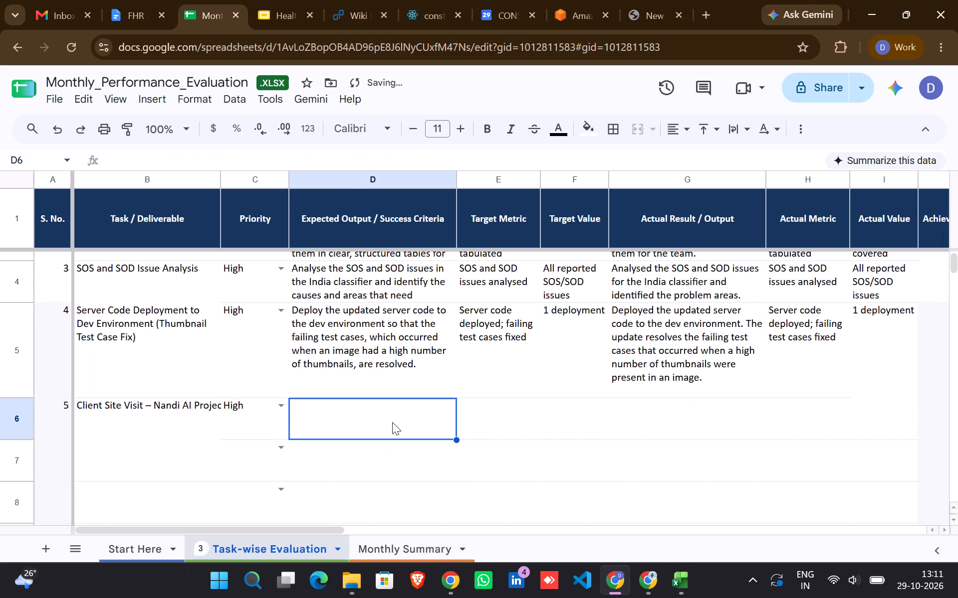
Copy the Expected Output text from inside Excel cell D4 into Google Sheets cell D6 as cell text.
key(alt+Tab)
double_click(357, 359)
key(ctrl+a)
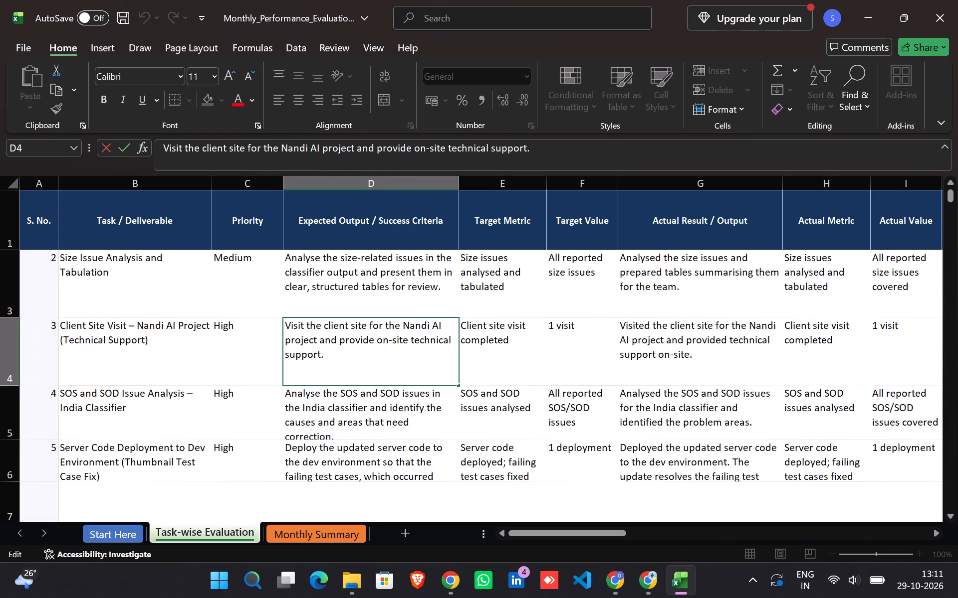
key(ctrl+c)
key(alt+Tab)
double_click(334, 408)
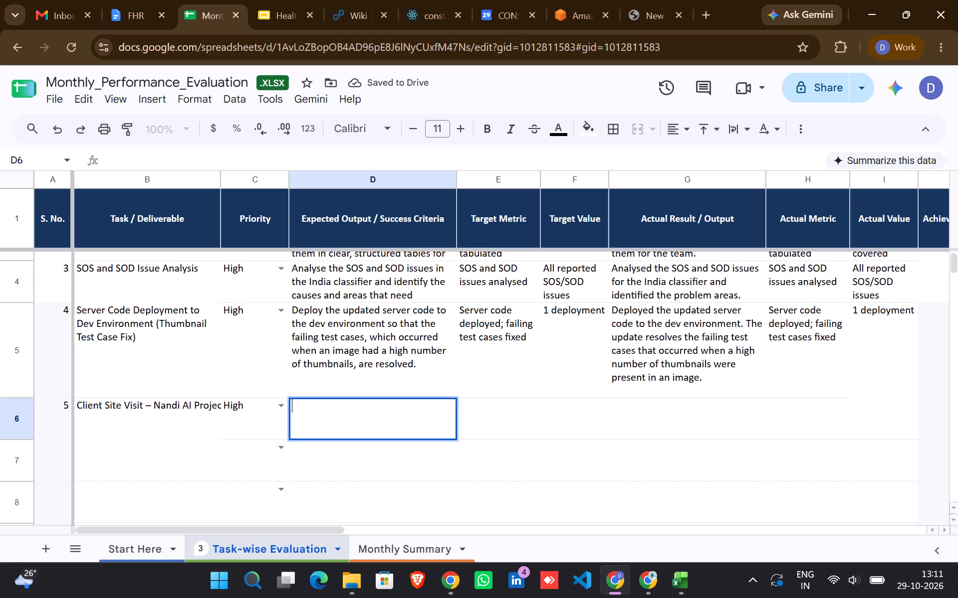
key(ctrl+v)
click(351, 466)
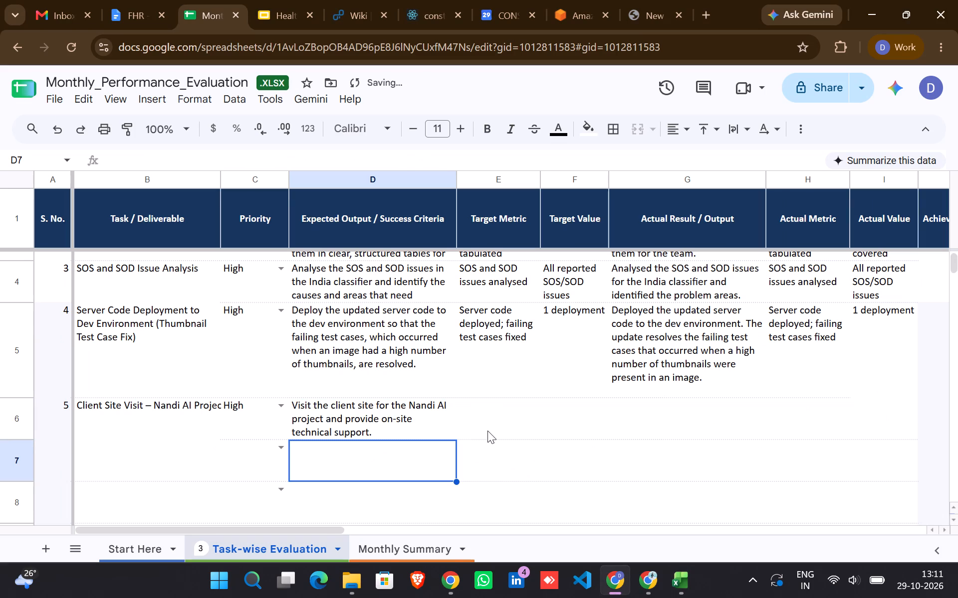
Copy the Client Site Visit task's Target Metric from Excel into cell E6 of the Google Sheets evaluation.
click(487, 431)
key(alt+Tab)
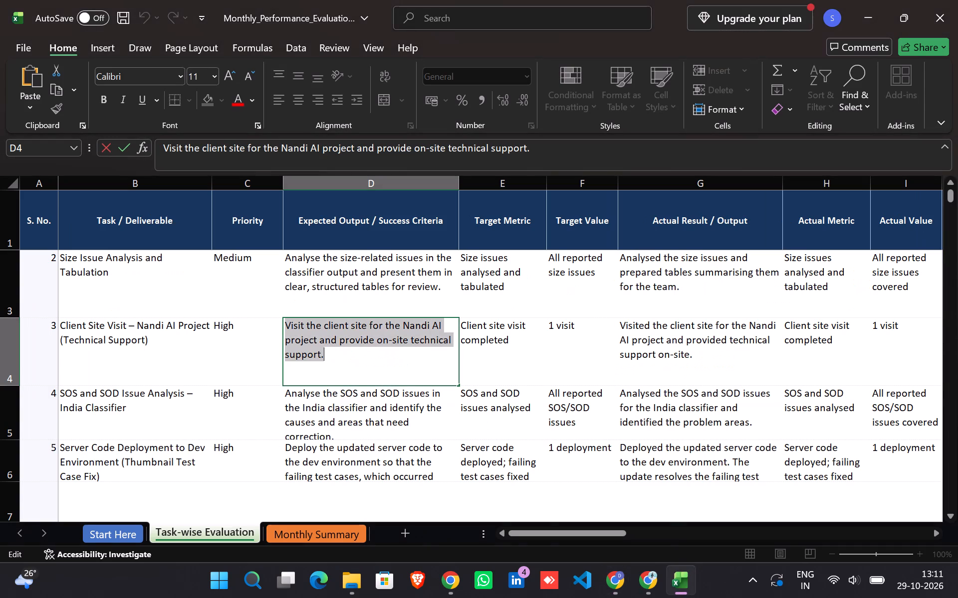
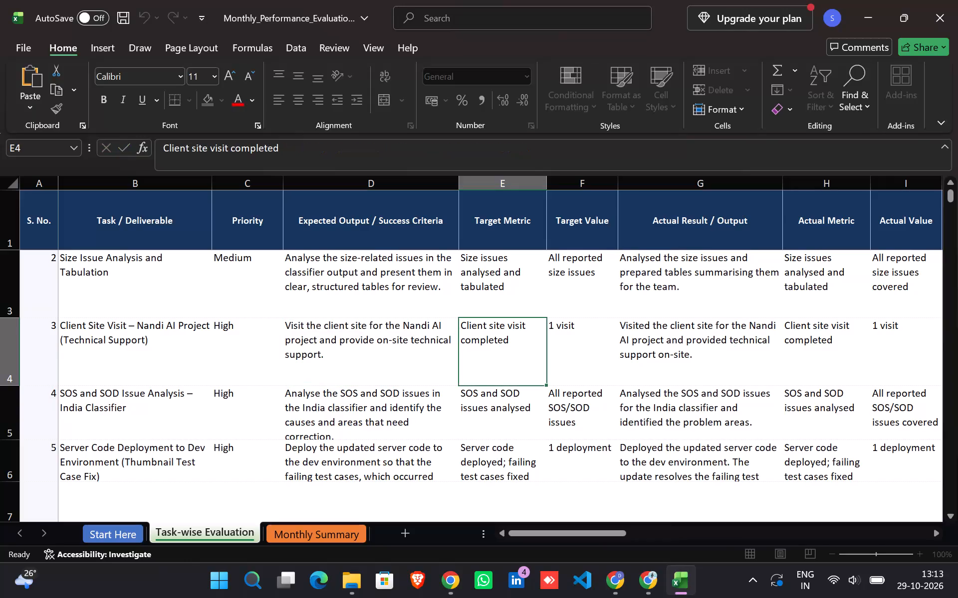
Copy the Target Metric text "Client site visit completed" from Excel cell E4 into Google Sheets cell E6.
key(ctrl+a)
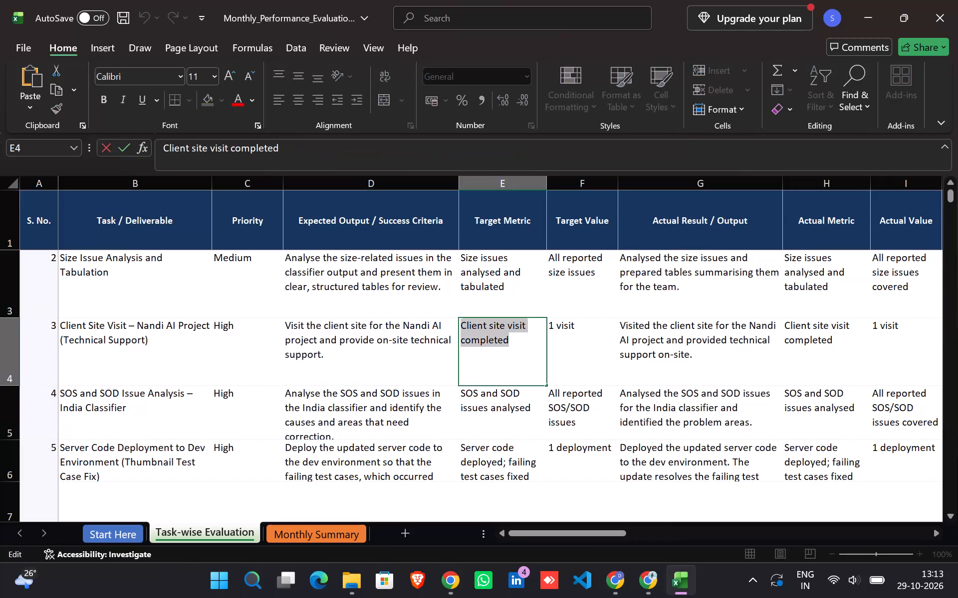
key(ctrl+c)
key(alt+Tab)
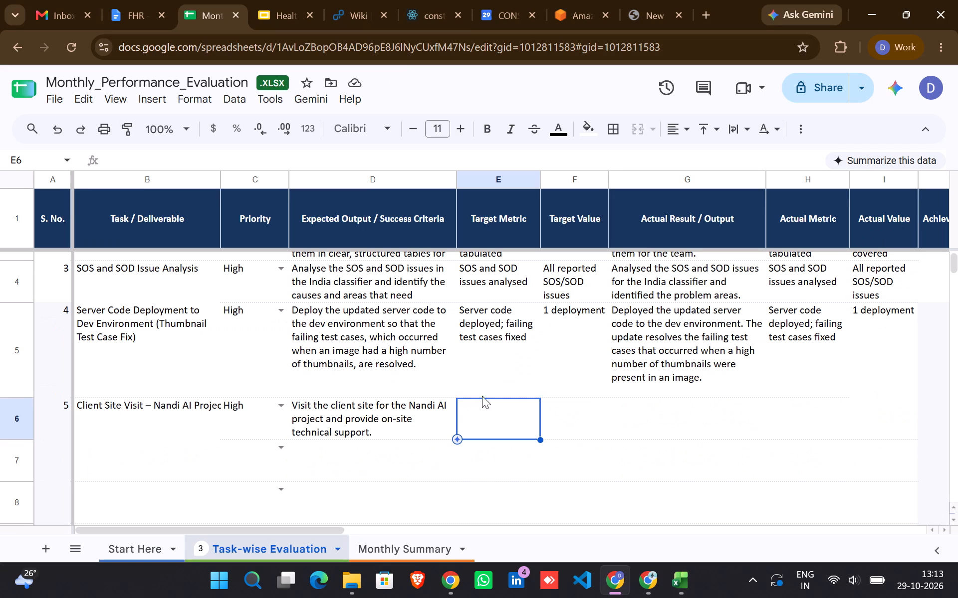
key(ctrl+v)
Copy the Client Site Visit's Target Value text "1 visit" from Excel cell F4 into Google Sheets cell F6.
click(578, 422)
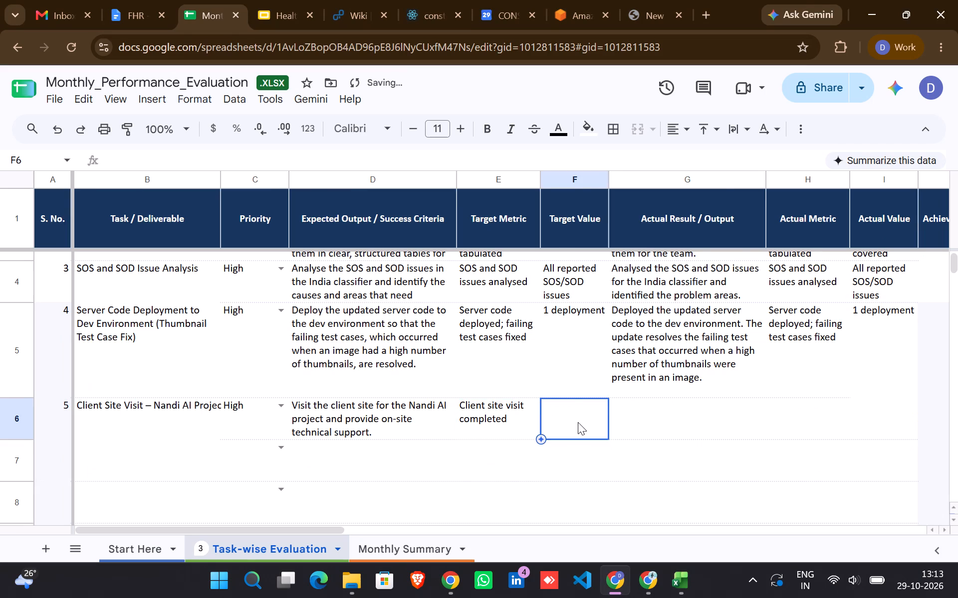
key(alt+Tab)
click(578, 366)
double_click(578, 366)
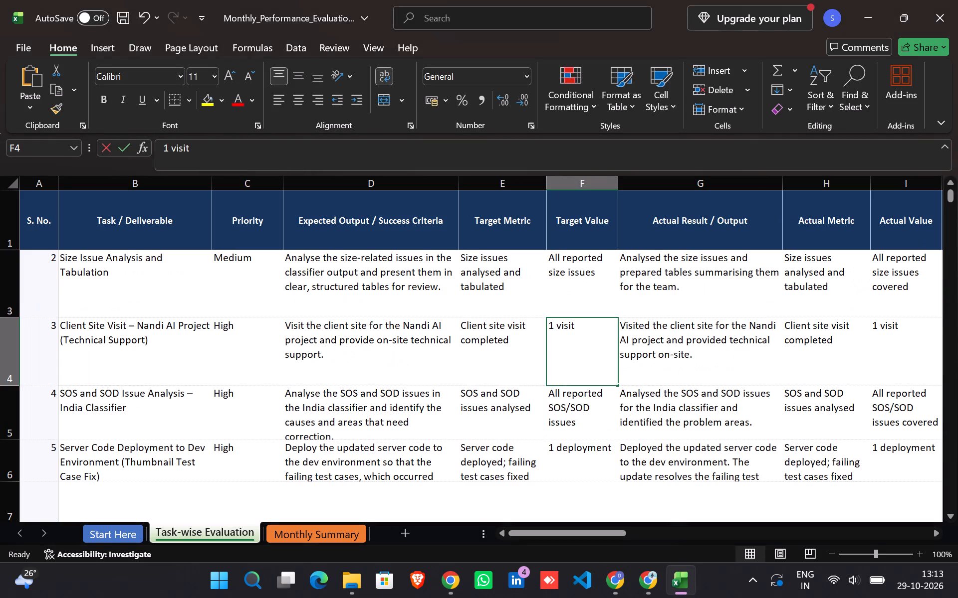
key(ctrl+a)
key(ctrl+c)
key(alt+Tab)
key(ctrl+v)
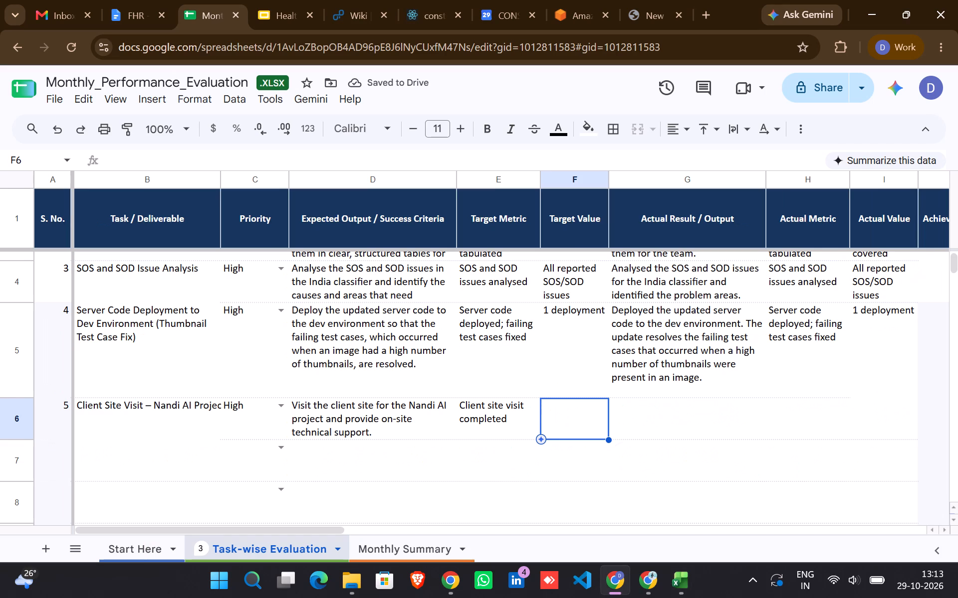
Copy the Client Site Visit's Actual Result / Output text from Excel cell G4 into Google Sheets cell G6.
click(644, 420)
key(alt+Tab)
double_click(671, 347)
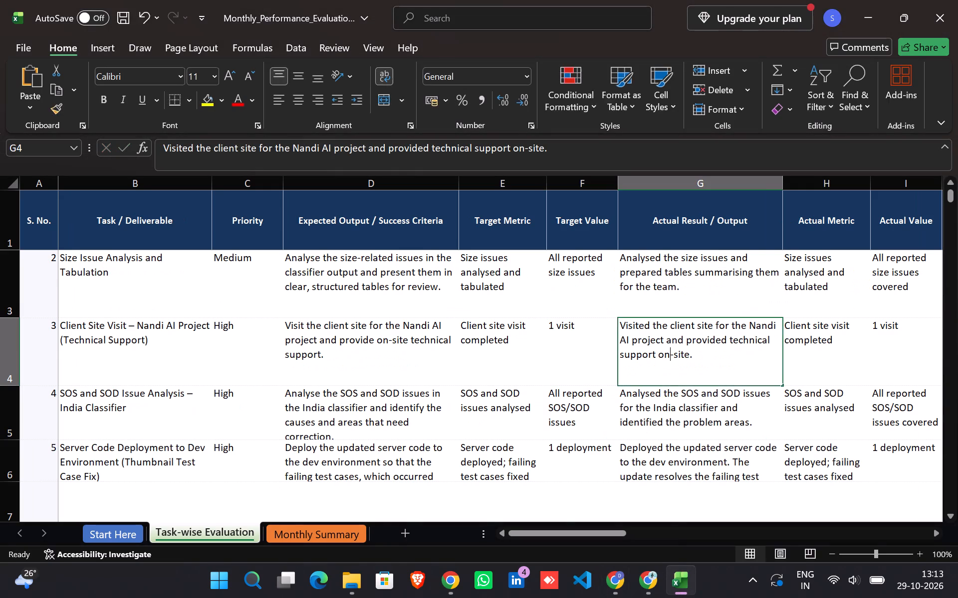
key(ctrl+a)
key(ctrl+c)
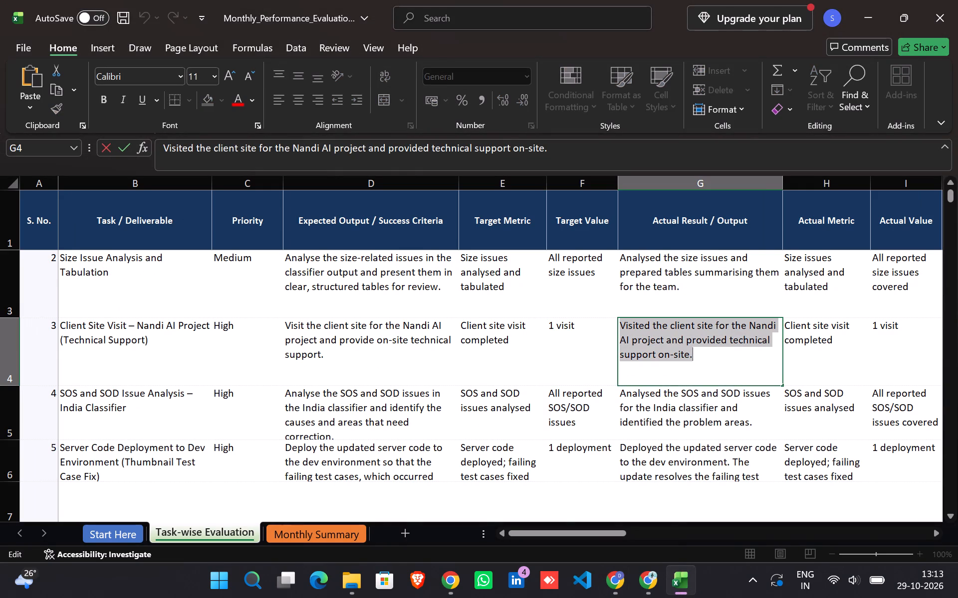
key(alt+Tab)
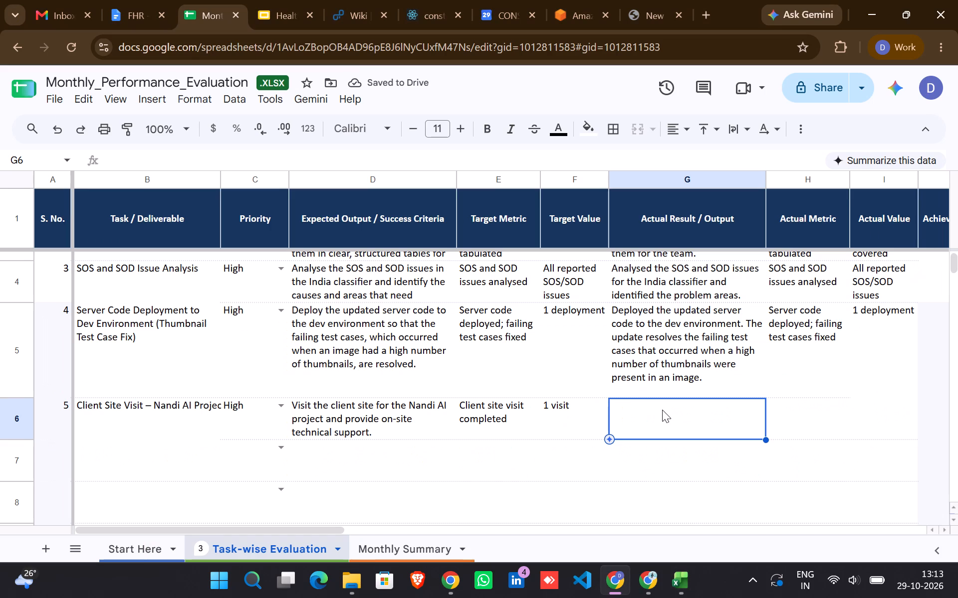
key(ctrl+v)
click(662, 462)
Copy the Actual Metric text "Client site visit completed" from Excel cell H4 into Google Sheets cell H6.
scroll(662, 462, left, 1)
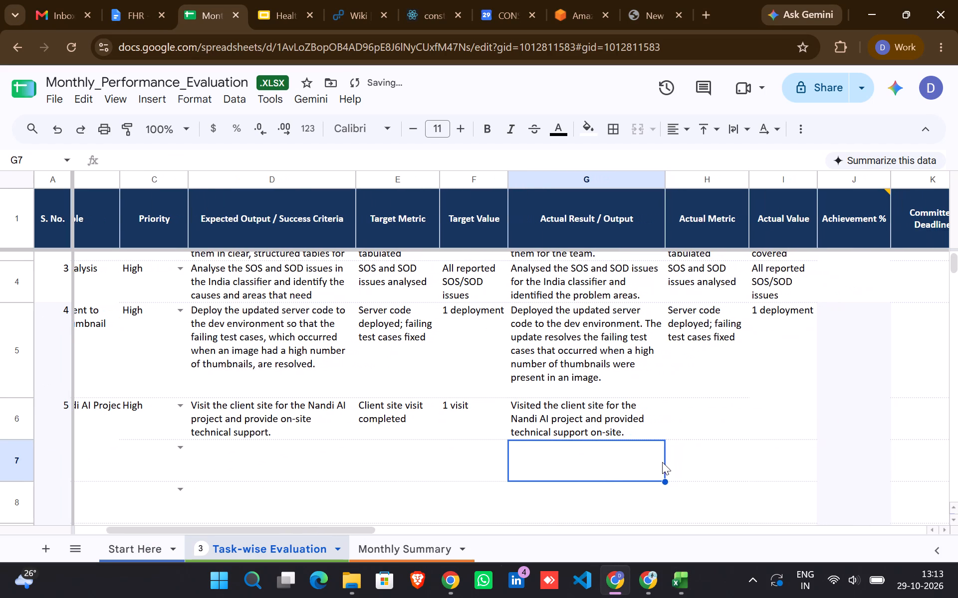
click(698, 427)
key(alt+Tab)
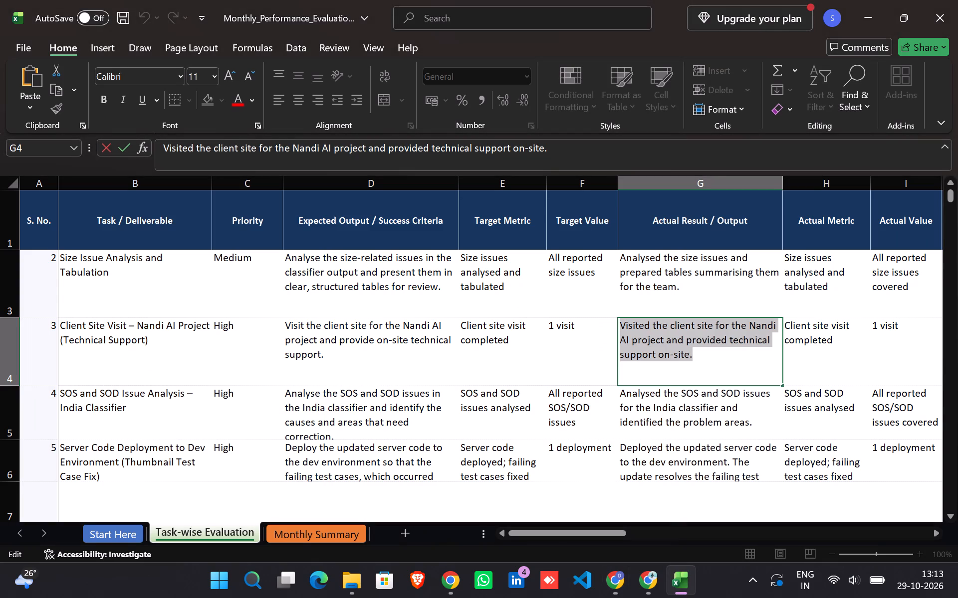
double_click(797, 356)
key(ctrl+a)
key(ctrl+c)
key(alt+Tab)
key(ctrl+v)
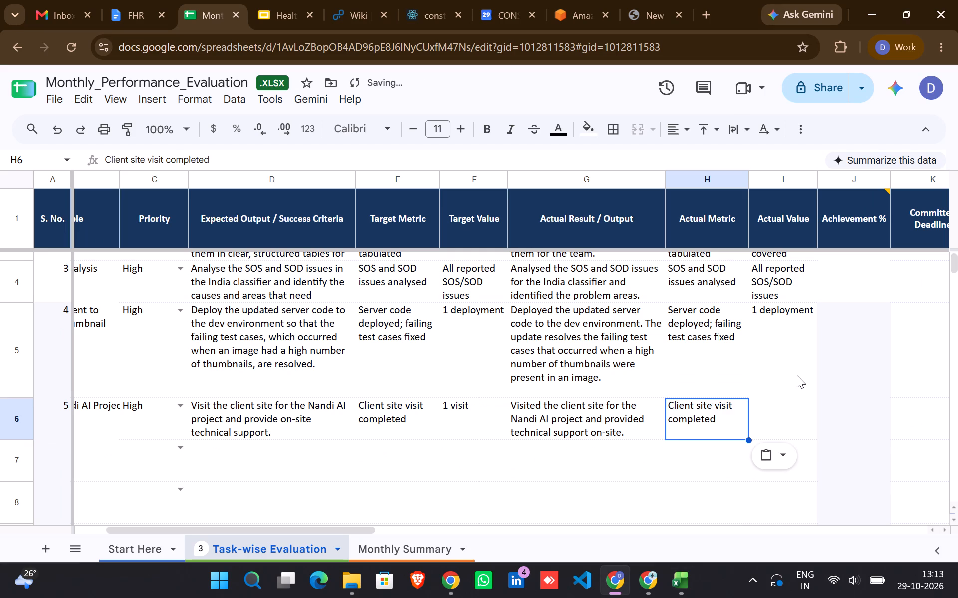
Copy the Client Site Visit's Actual Value text "1 visit" from Excel cell I4 into Google Sheets cell I6.
click(762, 428)
key(alt+Tab)
click(895, 341)
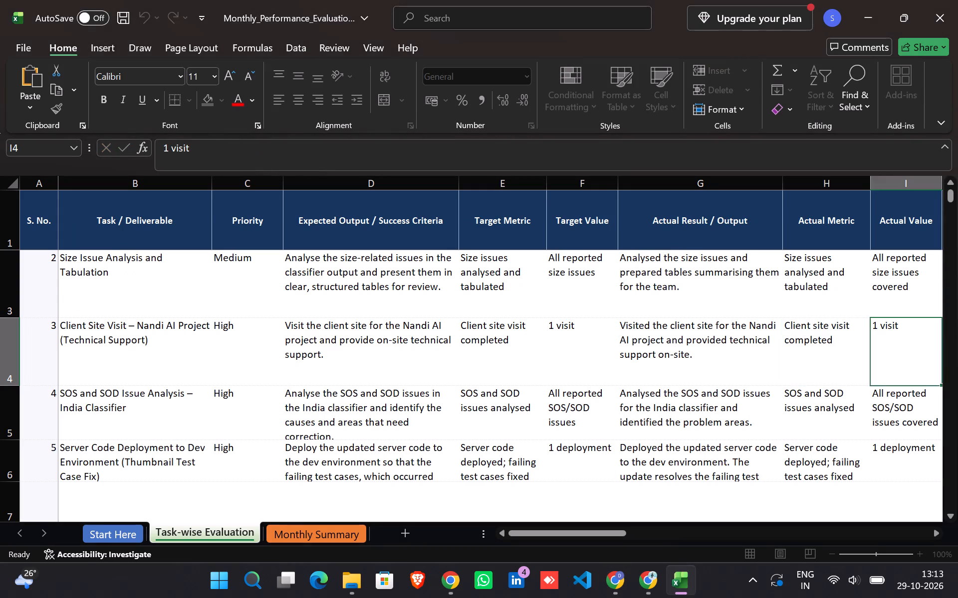
key(ctrl+a)
key(ctrl+c)
double_click(894, 349)
key(ctrl+a)
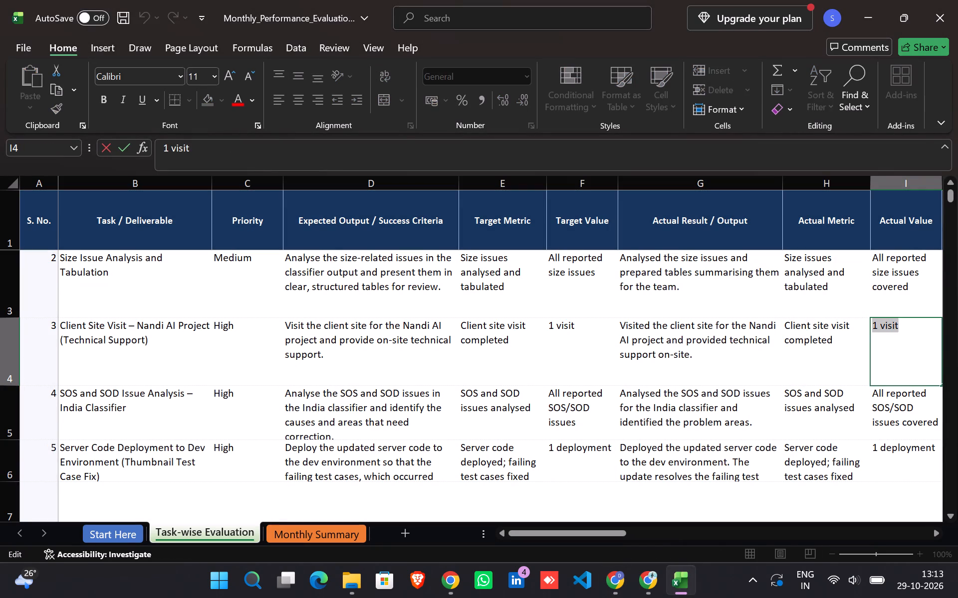
key(ctrl+c)
key(alt+Tab)
key(ctrl+v)
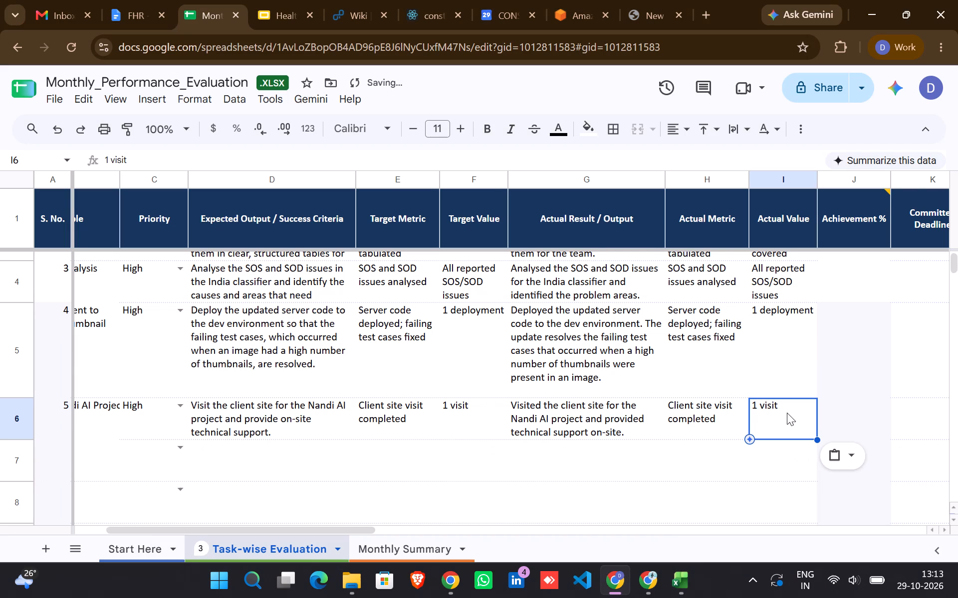
Copy the Client Site Visit's Individual Contribution / Actions text from Excel cell P4 into Google Sheets cell P6.
scroll(787, 413, left, 4)
key(alt+Tab)
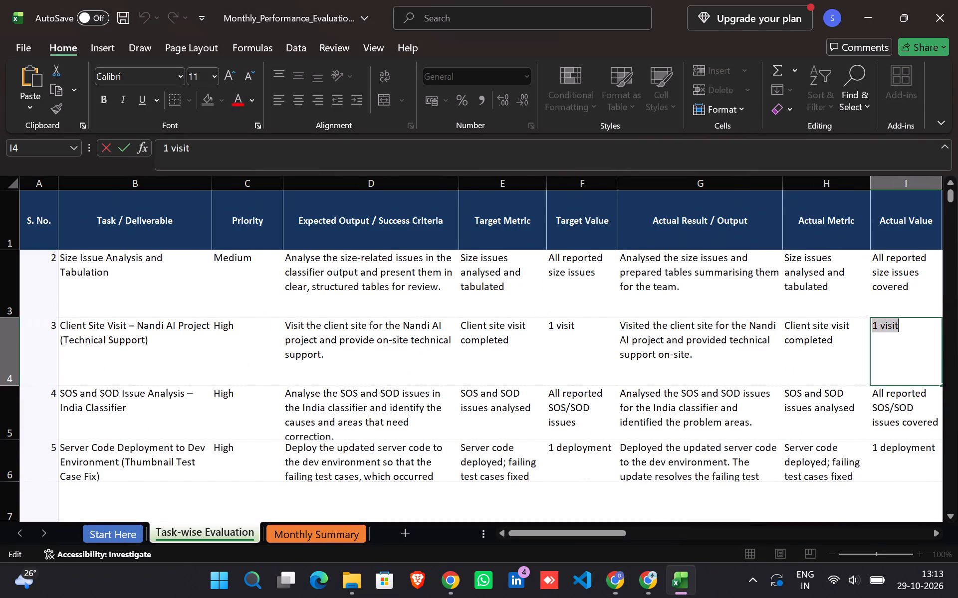
scroll(720, 423, left, 7)
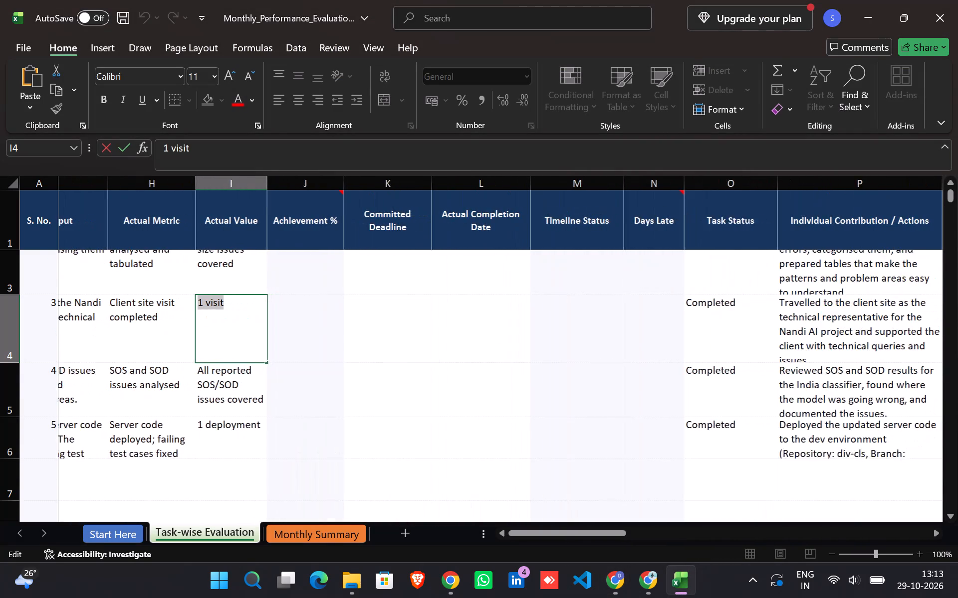
scroll(686, 337, left, 2)
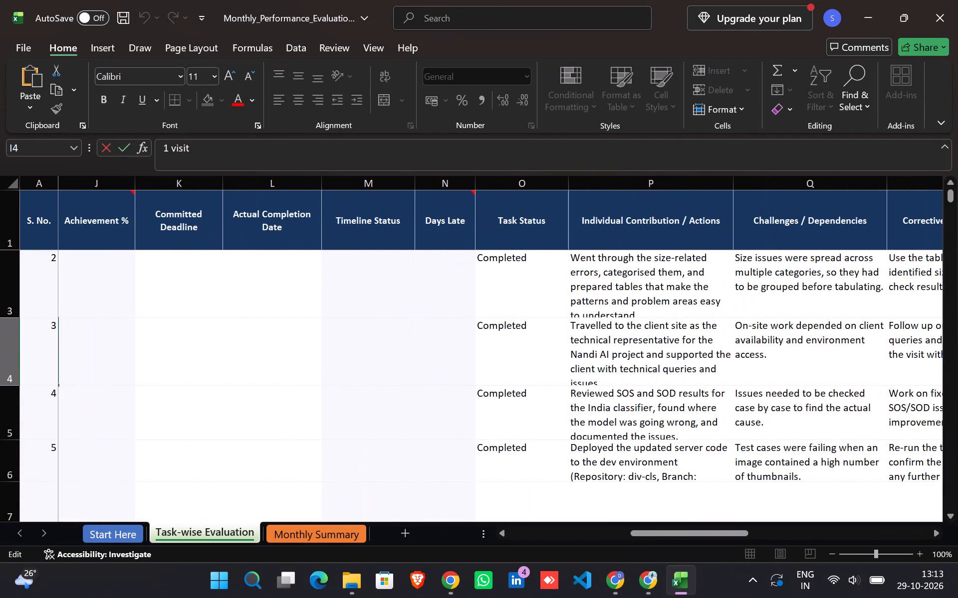
click(672, 340)
double_click(672, 340)
key(ctrl+a)
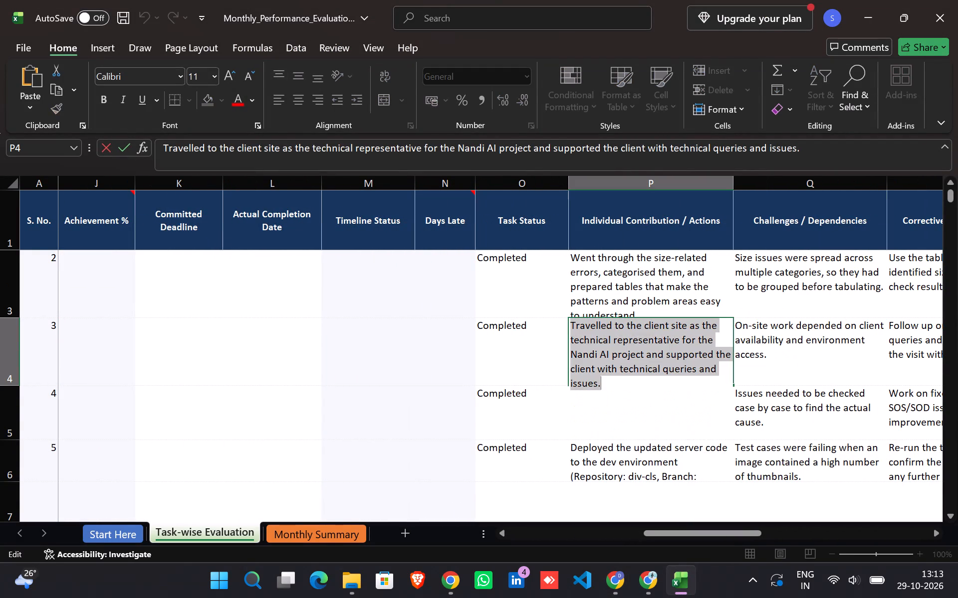
key(ctrl+c)
key(alt+Tab)
scroll(761, 420, left, 2)
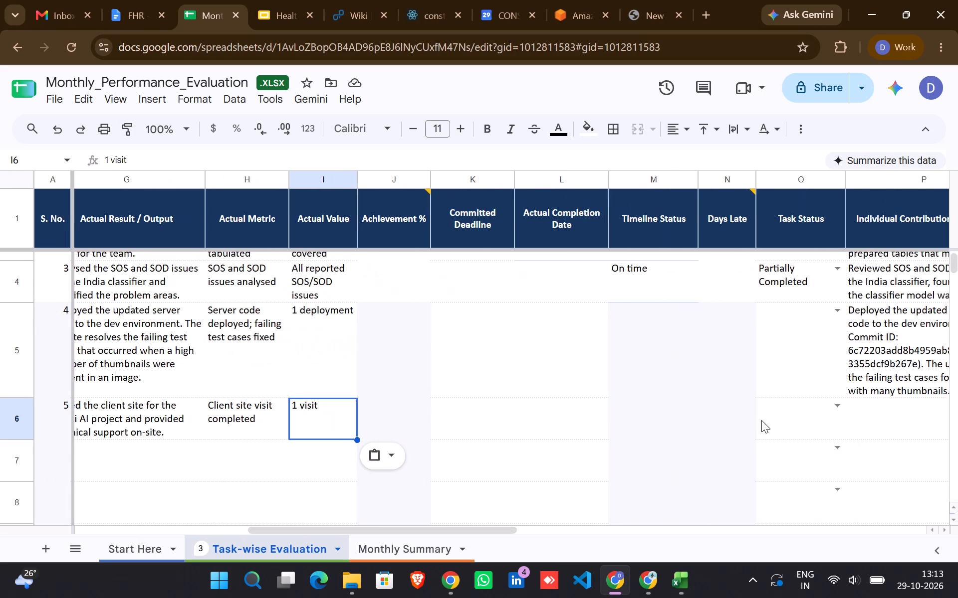
scroll(761, 420, left, 3)
double_click(713, 418)
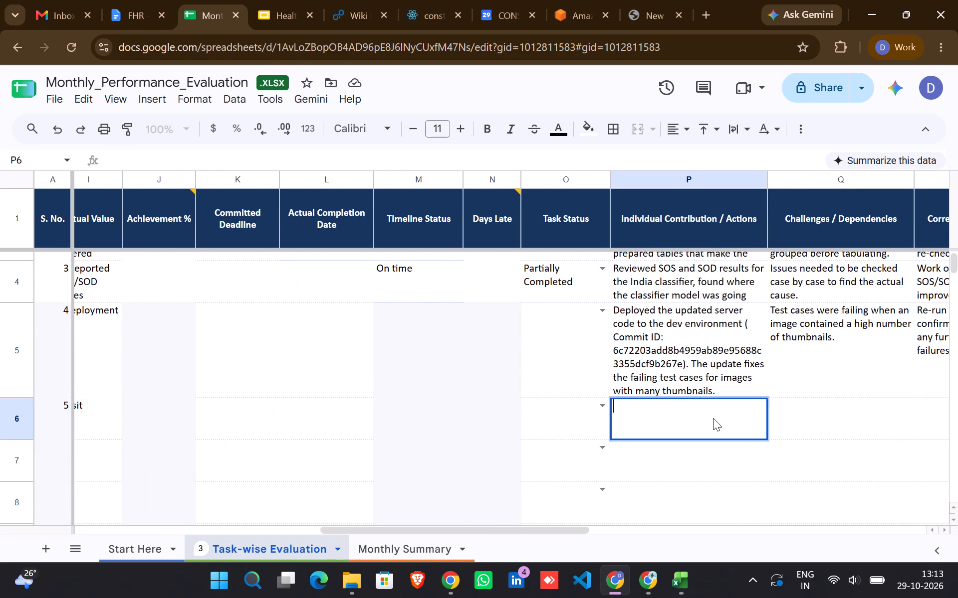
key(ctrl+v)
click(711, 471)
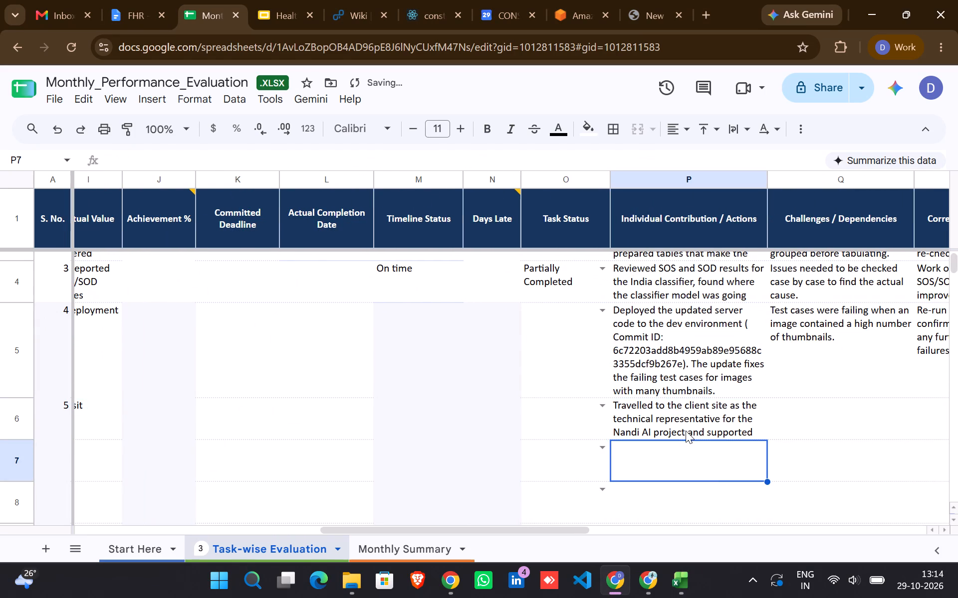
Switch back to the Excel evaluation to continue transferring the Client Site Visit row.
key(alt+Tab)
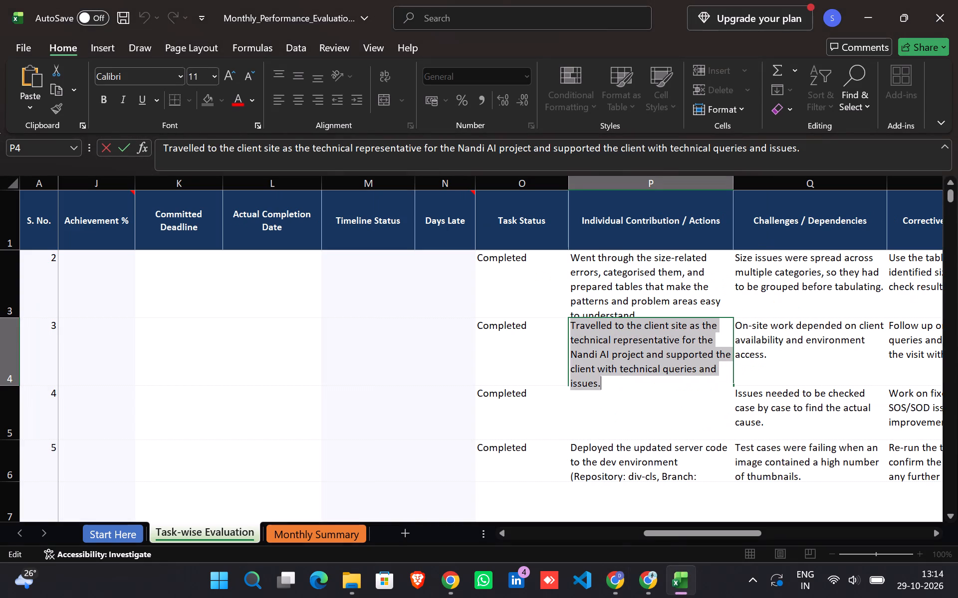
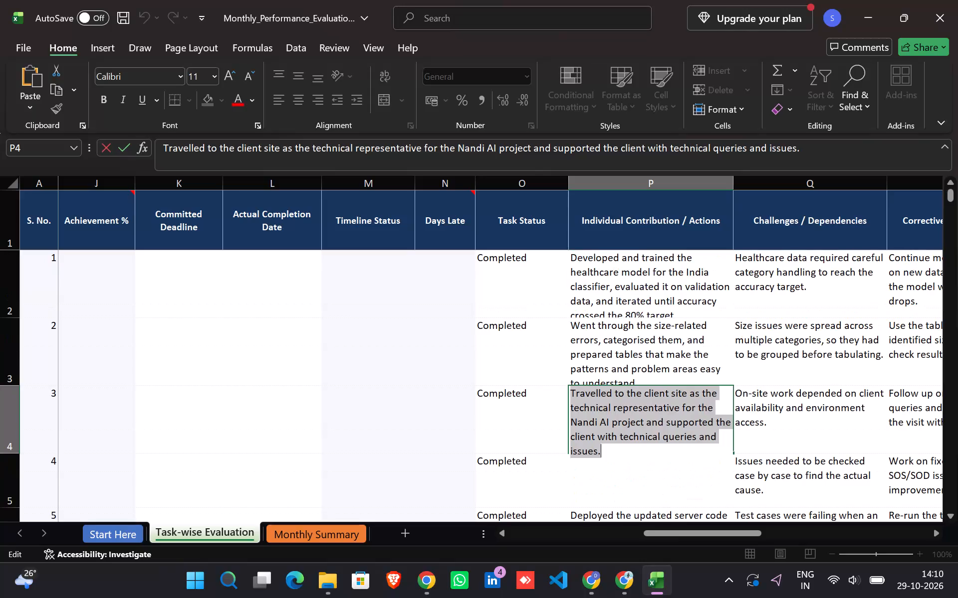
Copy the Client Site Visit's Challenges / Dependencies text from Excel cell Q4 into Google Sheets cell Q6.
scroll(626, 415, up, 1)
key(alt+Tab)
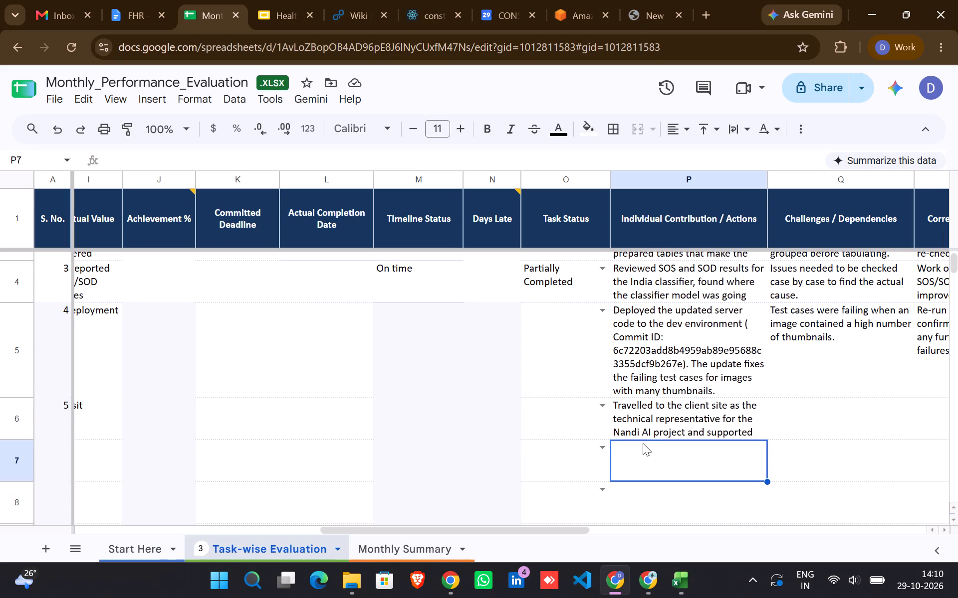
scroll(642, 451, down, 1)
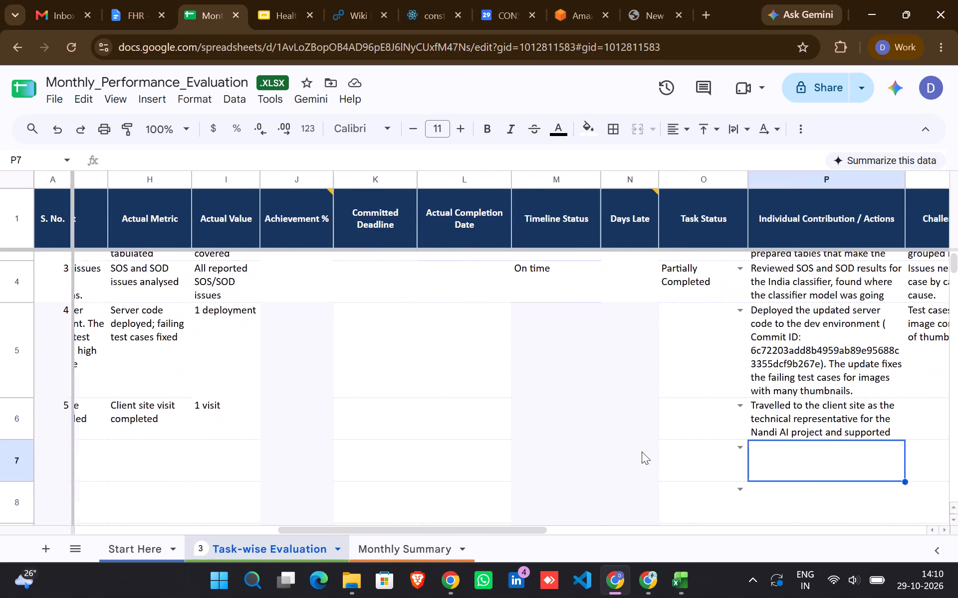
scroll(642, 451, down, 1)
key(alt+Tab)
double_click(798, 432)
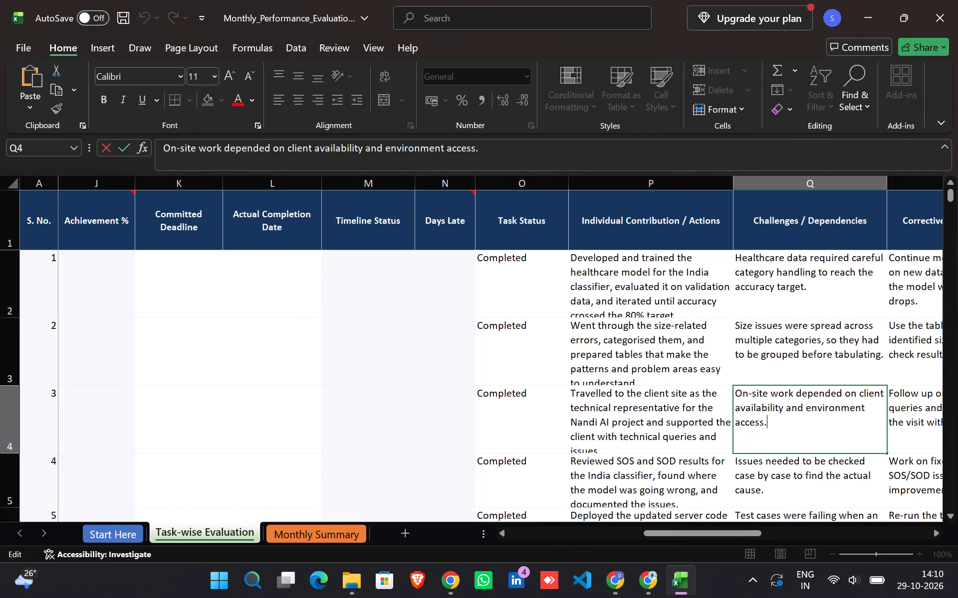
key(ctrl+a)
key(ctrl+c)
key(alt+Tab)
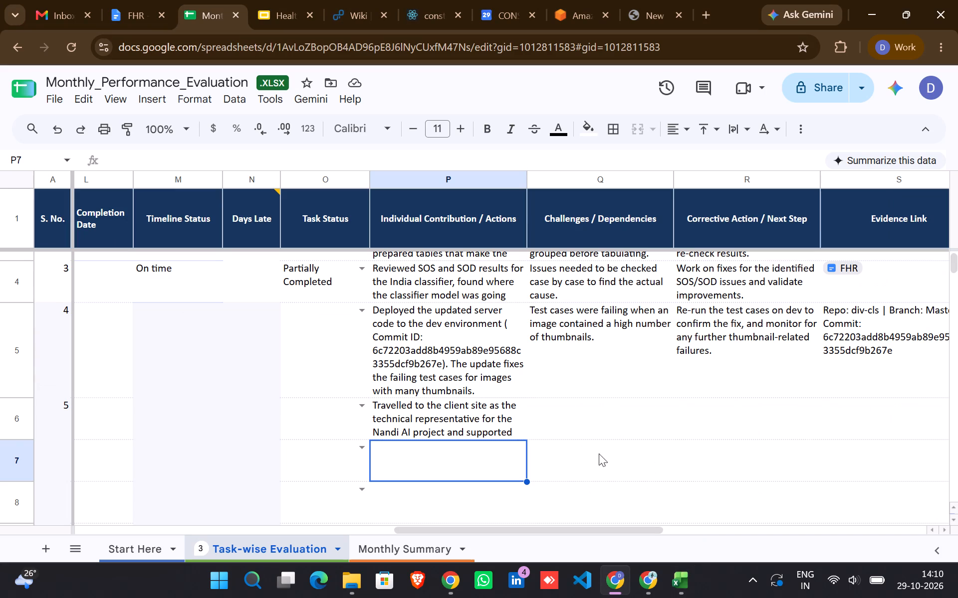
click(577, 432)
key(ctrl+v)
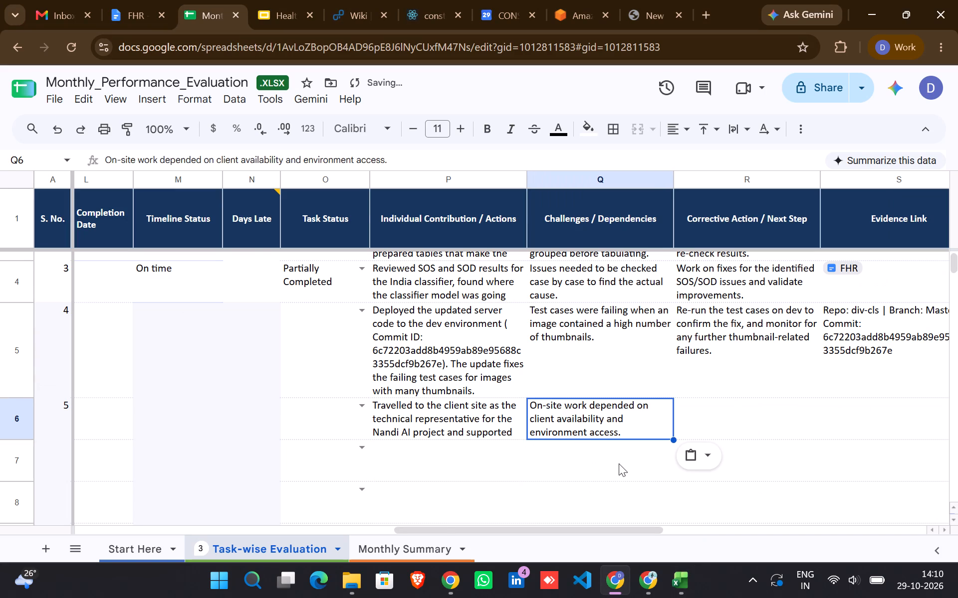
Copy the Client Site Visit's Corrective Action / Next Step text from Excel cell R4 into Google Sheets cell R6.
scroll(619, 463, left, 2)
click(577, 414)
key(alt+Tab)
scroll(694, 441, left, 1)
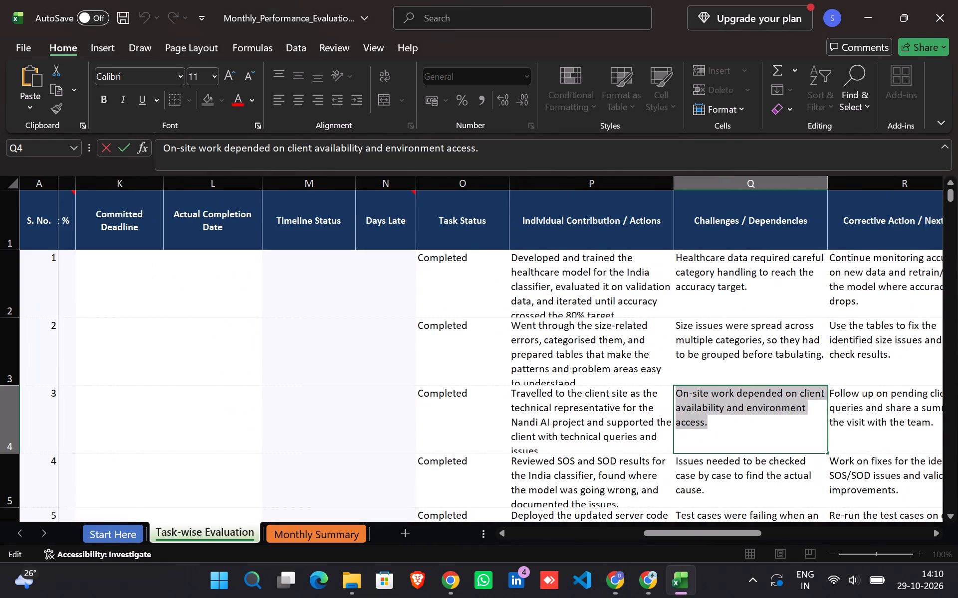
scroll(694, 441, left, 2)
click(731, 426)
double_click(731, 426)
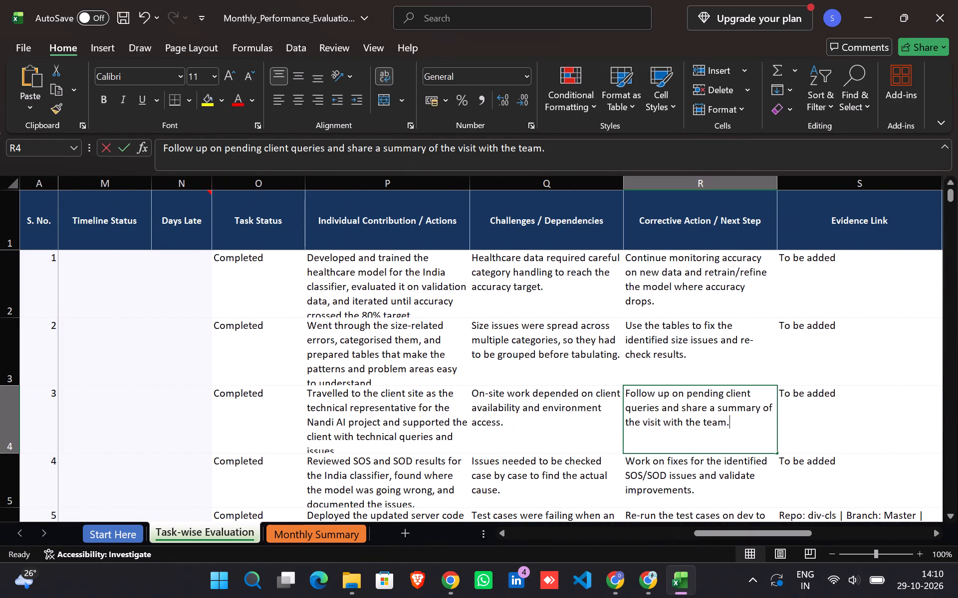
key(ctrl+a)
key(ctrl+c)
key(alt+Tab)
click(713, 425)
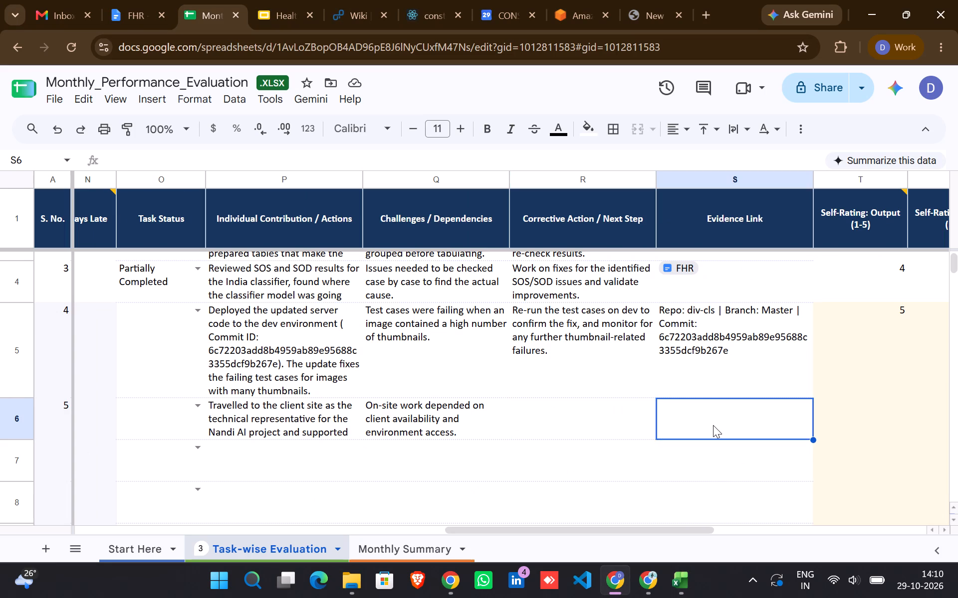
click(593, 415)
key(ctrl+v)
In Google Sheets row 6, enter self-ratings of 5 for Output, 5 for Quality, 5 for Timeliness and 3 for Ownership.
click(673, 416)
key(alt+Tab)
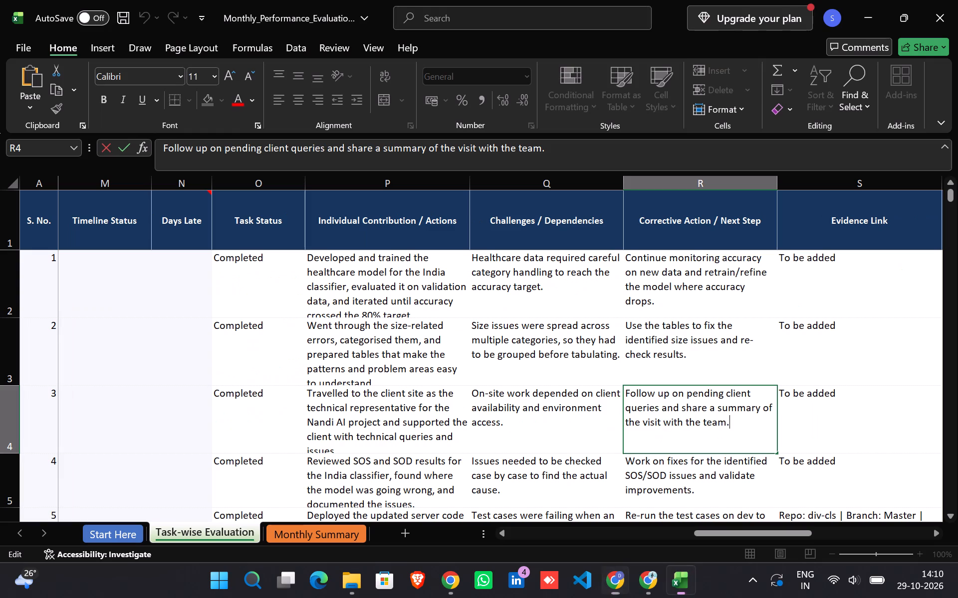
scroll(786, 440, left, 1)
key(alt+Tab)
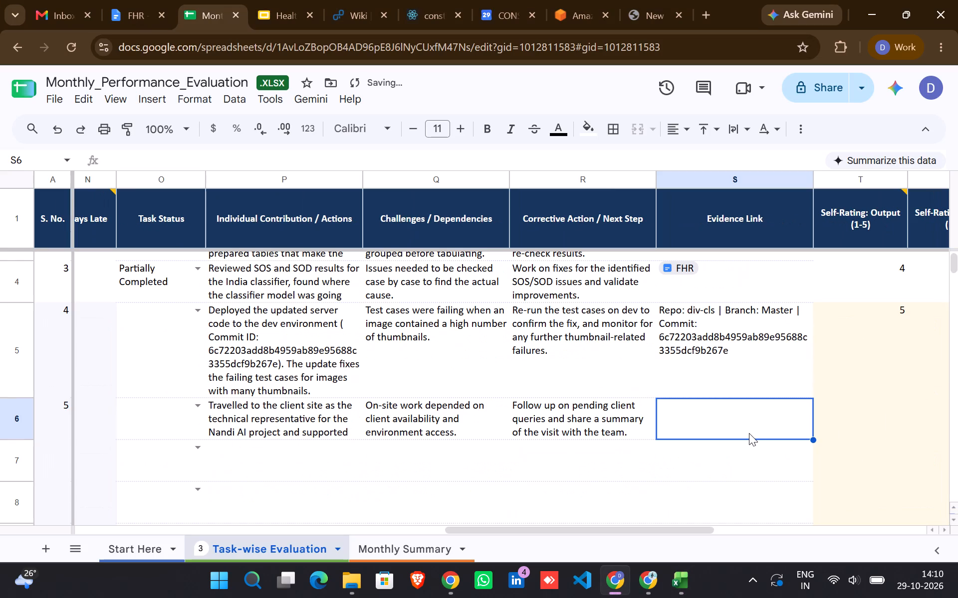
scroll(749, 433, right, 8)
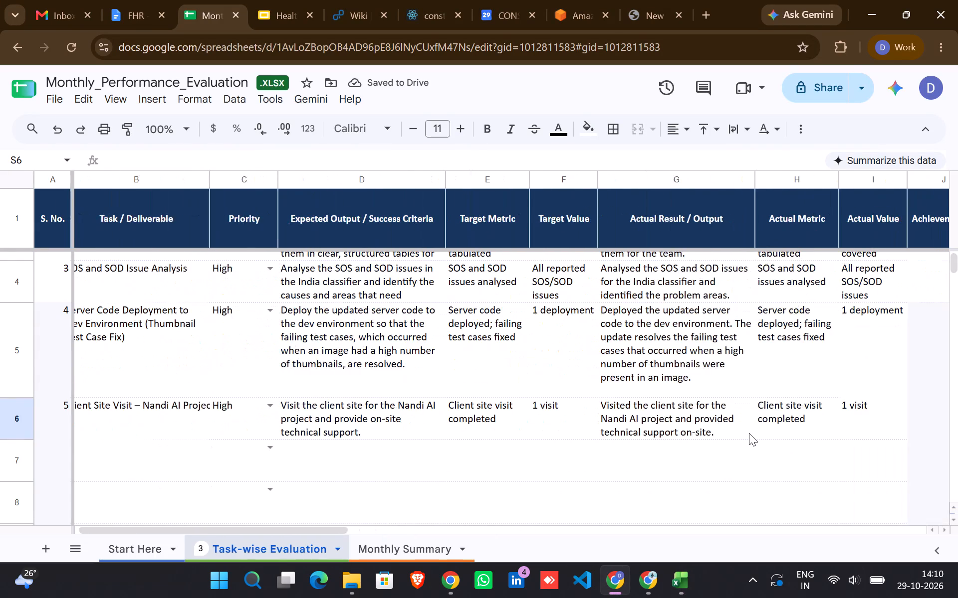
scroll(749, 433, left, 10)
scroll(749, 433, right, 3)
click(440, 403)
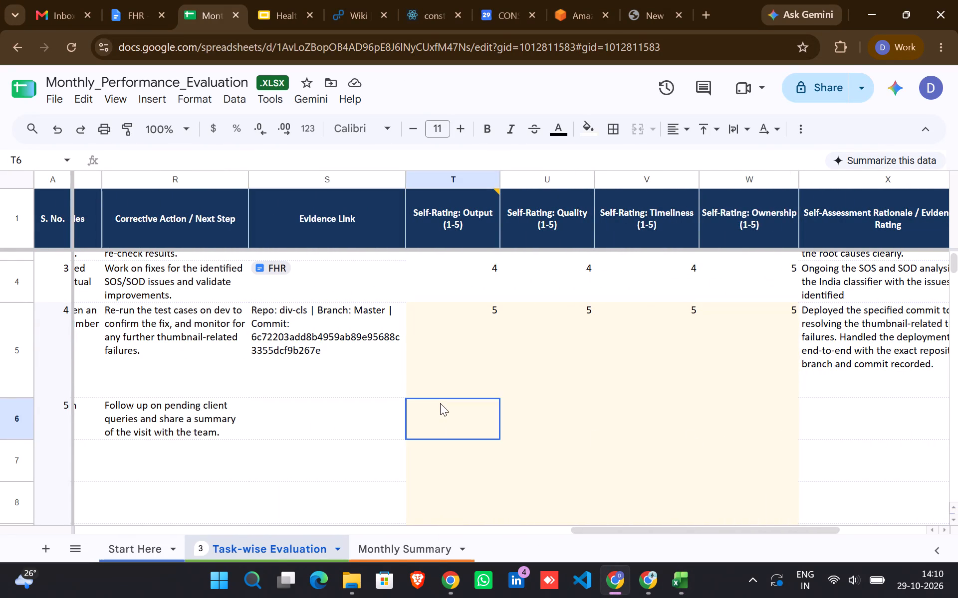
key(5)
click(510, 414)
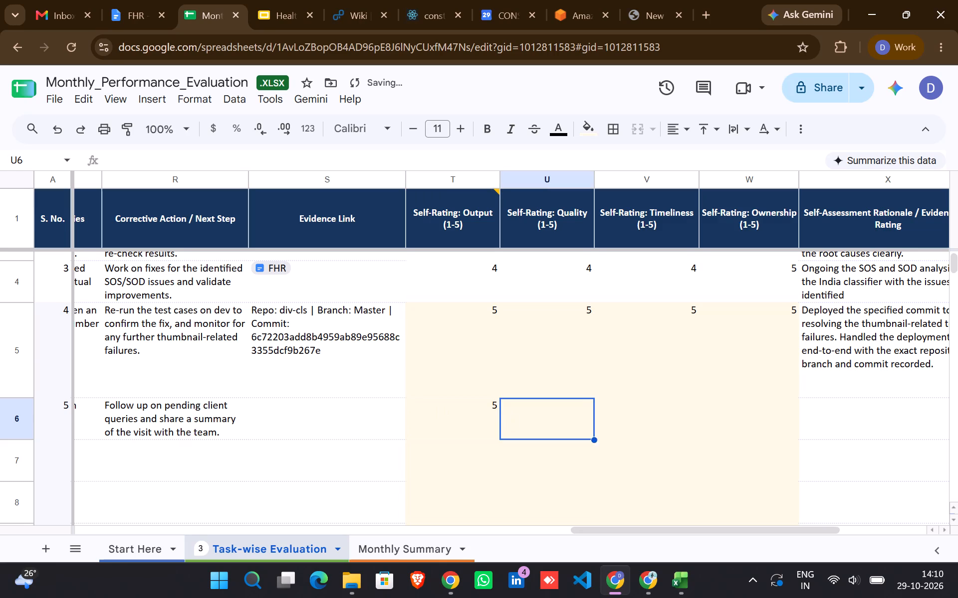
key(5)
click(662, 427)
key(5)
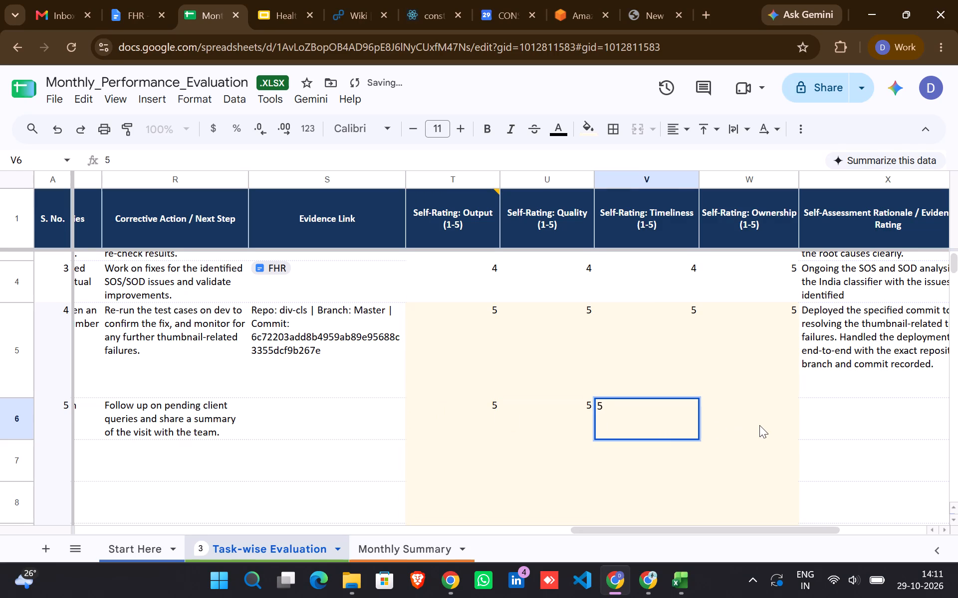
key(5)
key(BackSpace)
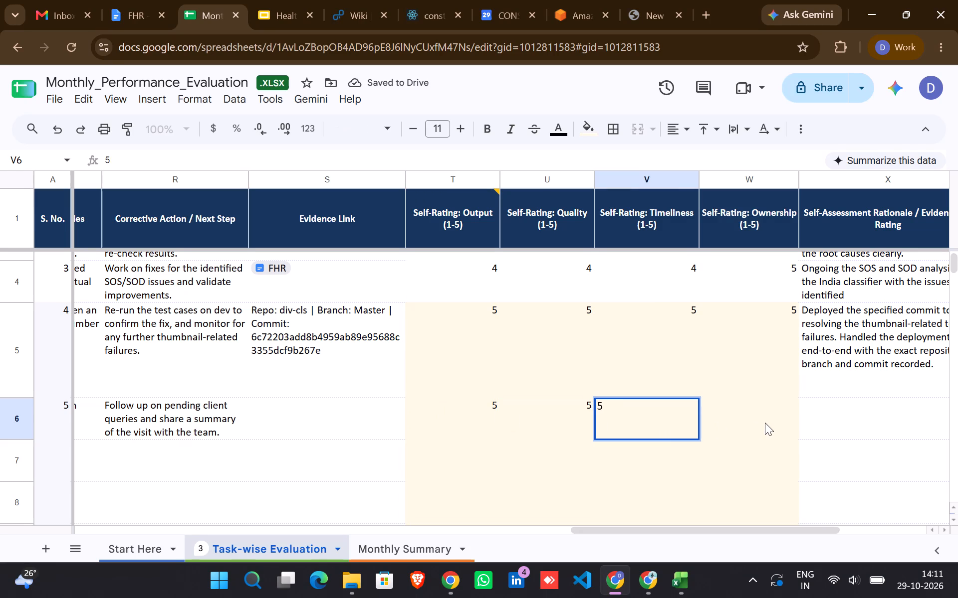
click(765, 423)
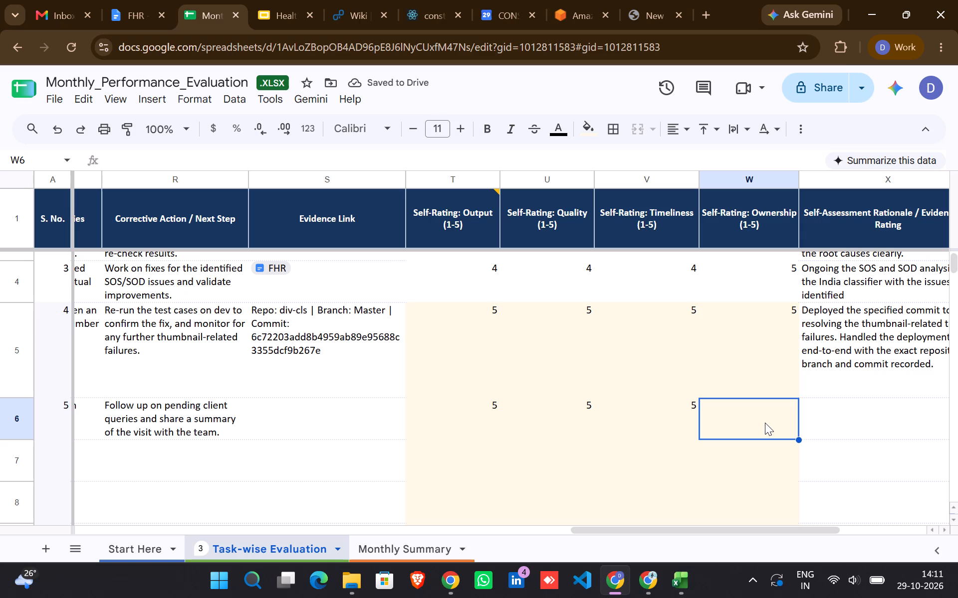
key(3)
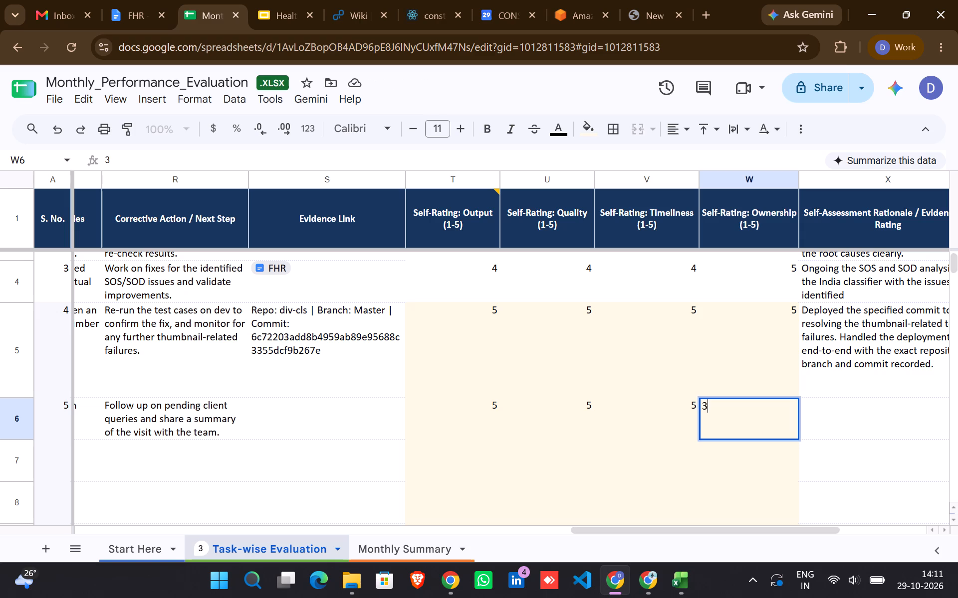
click(834, 409)
Copy the Client Site Visit's Self-Assessment Rationale text from Excel cell X4 into Google Sheets cell X6.
scroll(834, 409, left, 3)
key(alt+Tab)
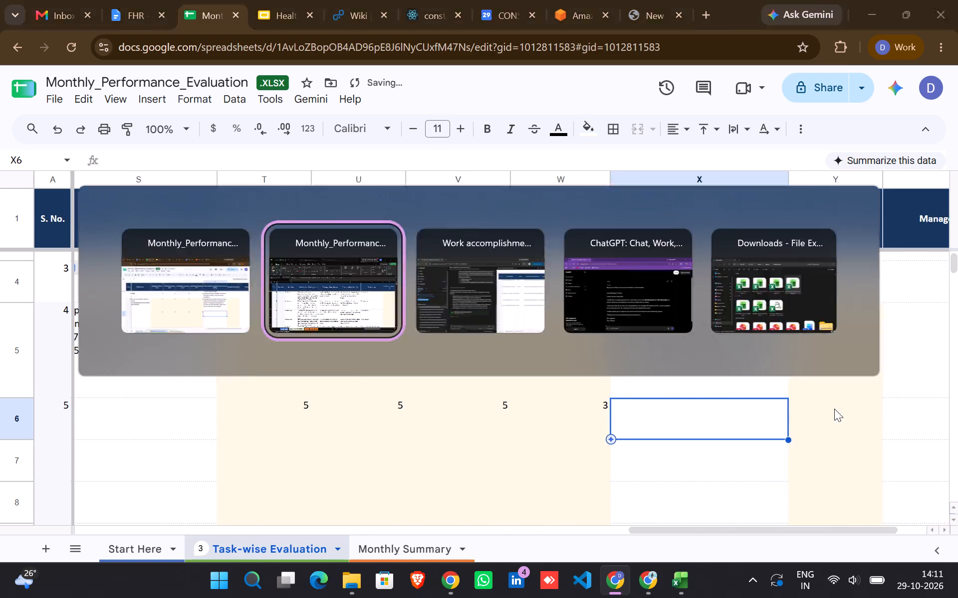
scroll(739, 465, left, 4)
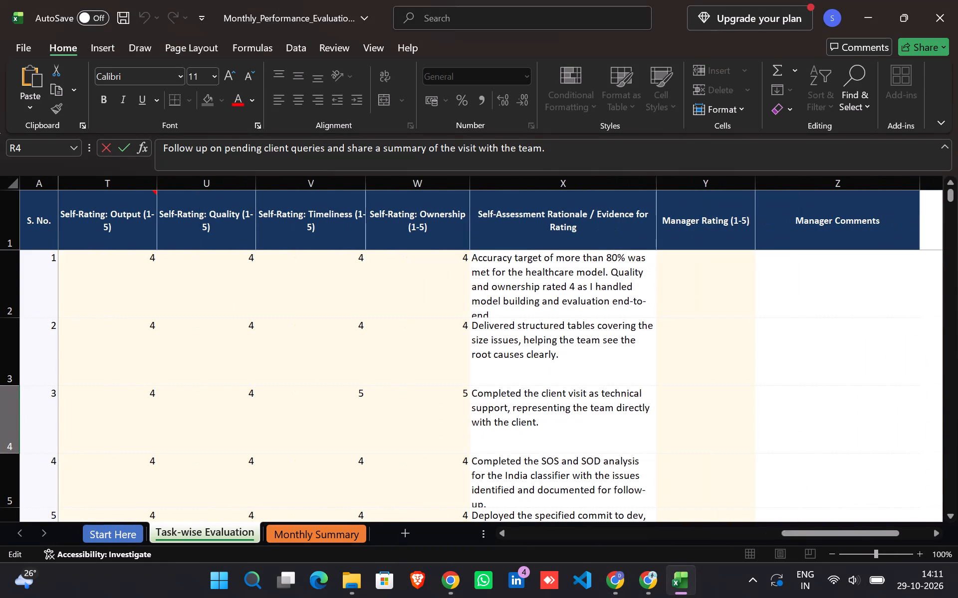
click(642, 425)
double_click(600, 421)
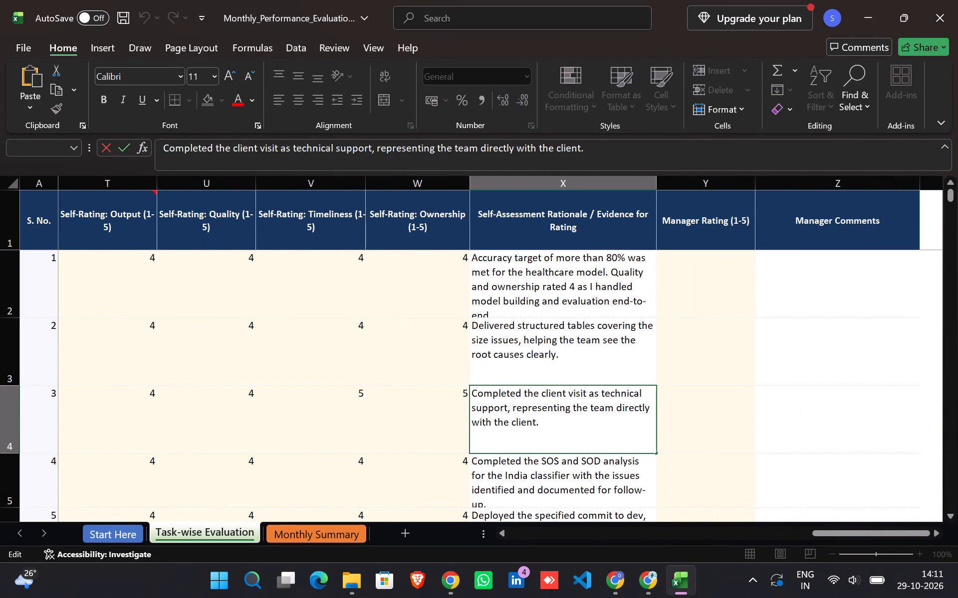
key(ctrl+a)
key(ctrl+c)
key(alt+Tab)
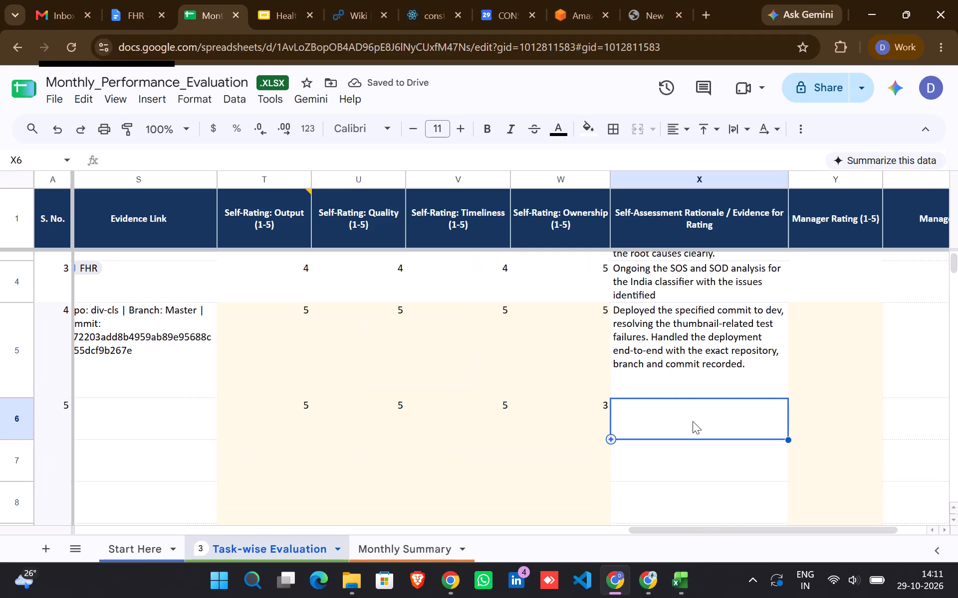
double_click(693, 419)
key(ctrl+v)
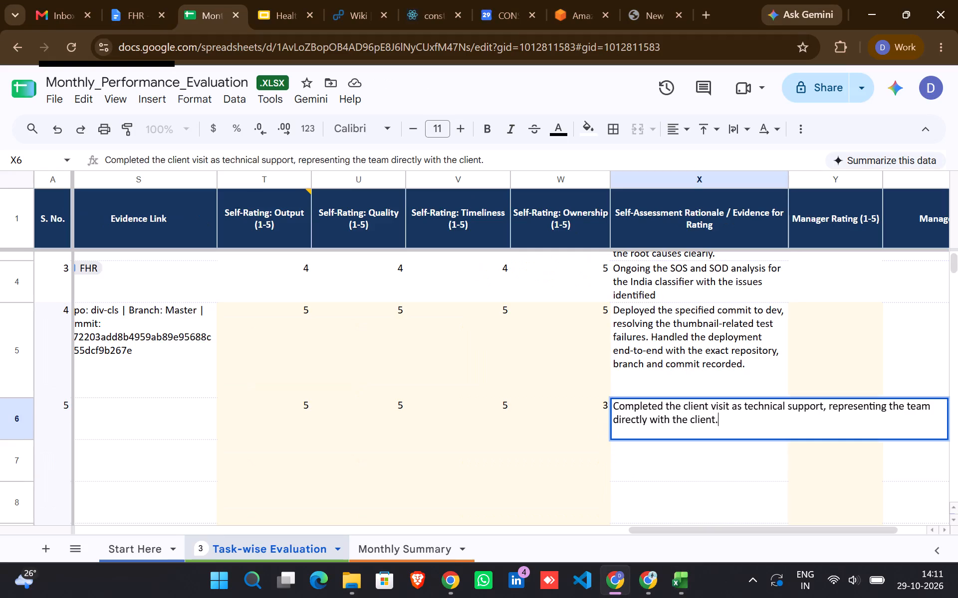
click(738, 466)
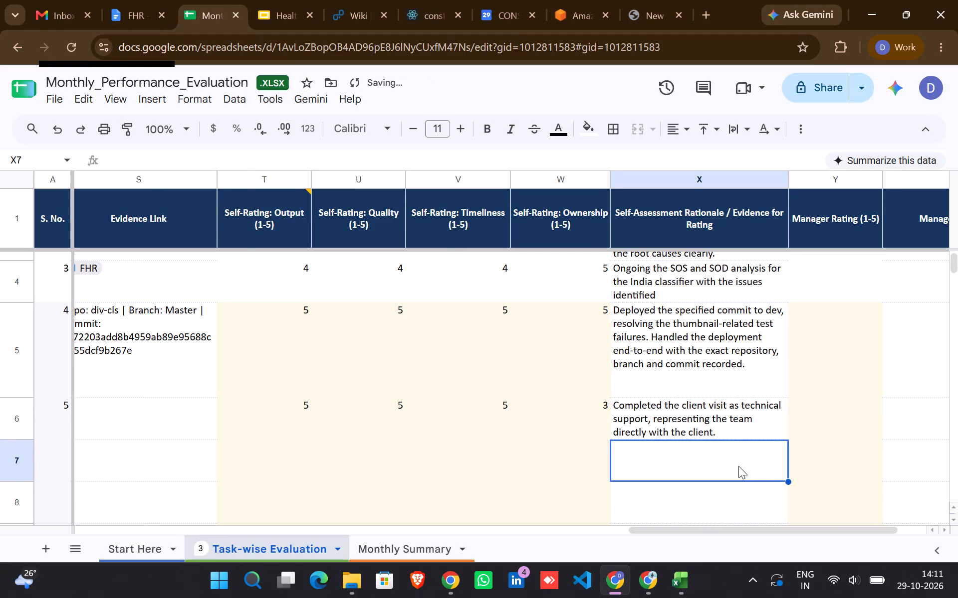
Review the task rows in Google Sheets across their columns for fields still missing in the Client Site Visit row.
scroll(738, 466, left, 4)
scroll(738, 466, right, 13)
scroll(738, 466, up, 1)
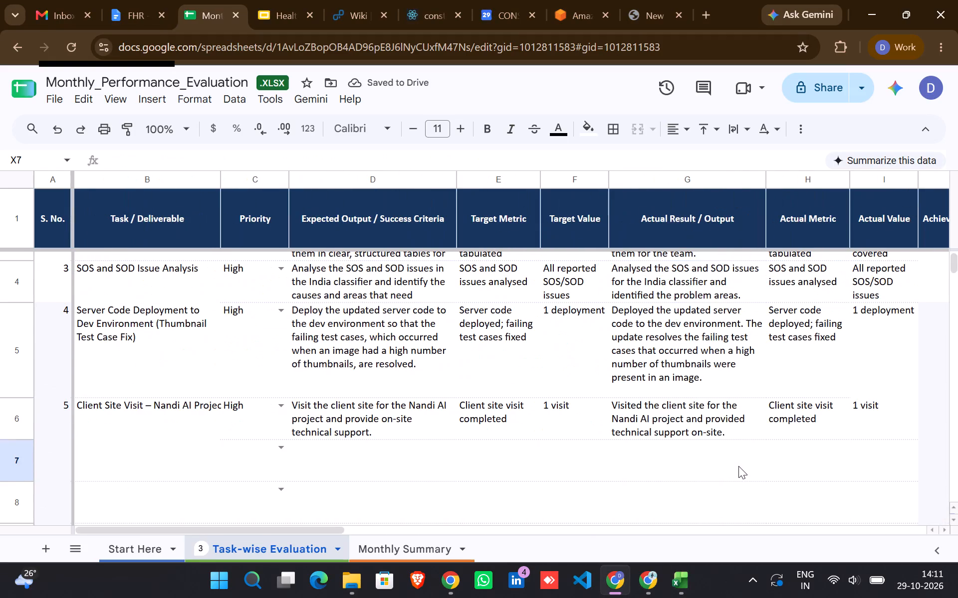
scroll(738, 466, up, 4)
scroll(738, 466, down, 1)
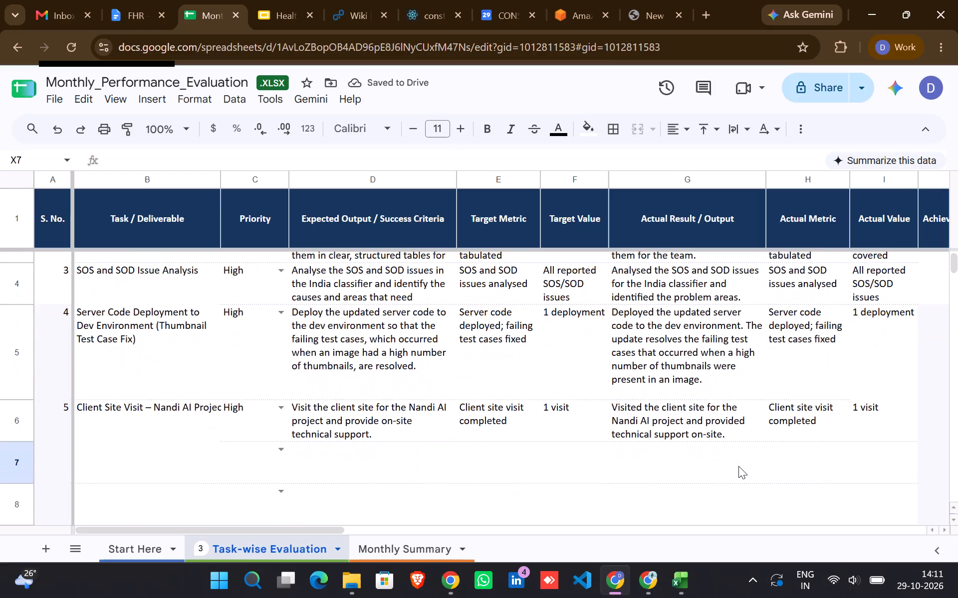
scroll(738, 466, down, 1)
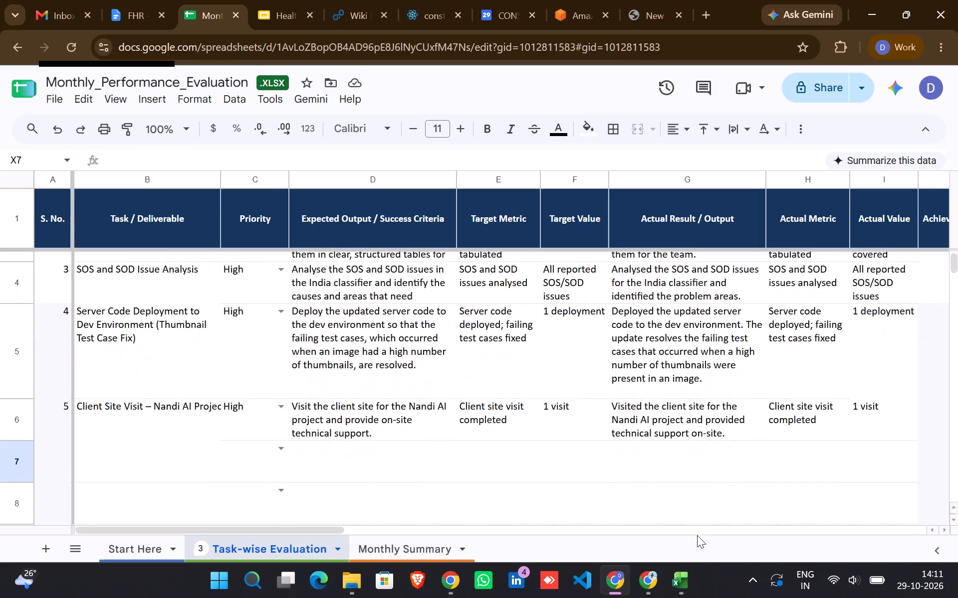
scroll(697, 535, up, 1)
scroll(616, 454, up, 3)
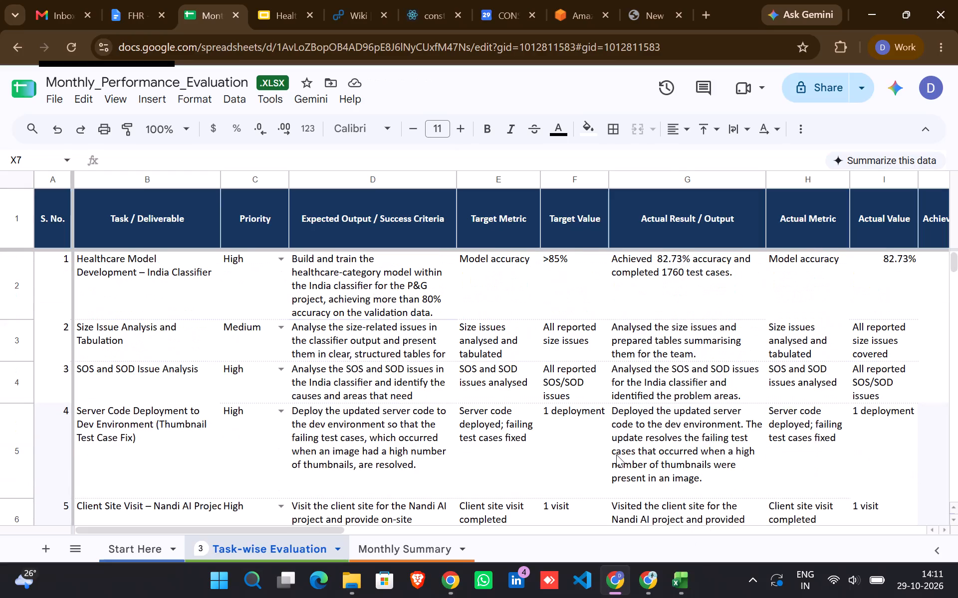
scroll(616, 454, down, 1)
scroll(616, 454, left, 5)
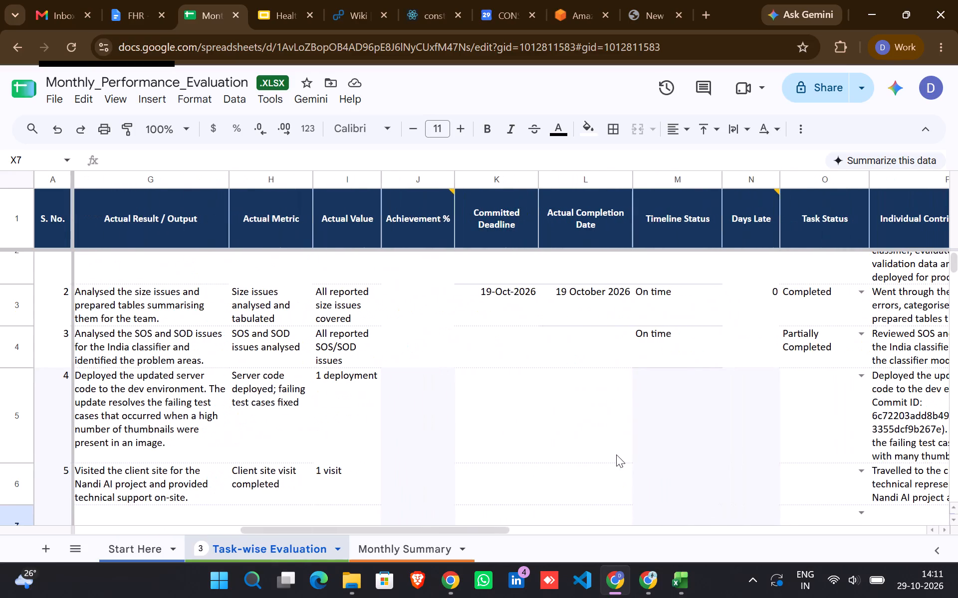
scroll(616, 454, left, 1)
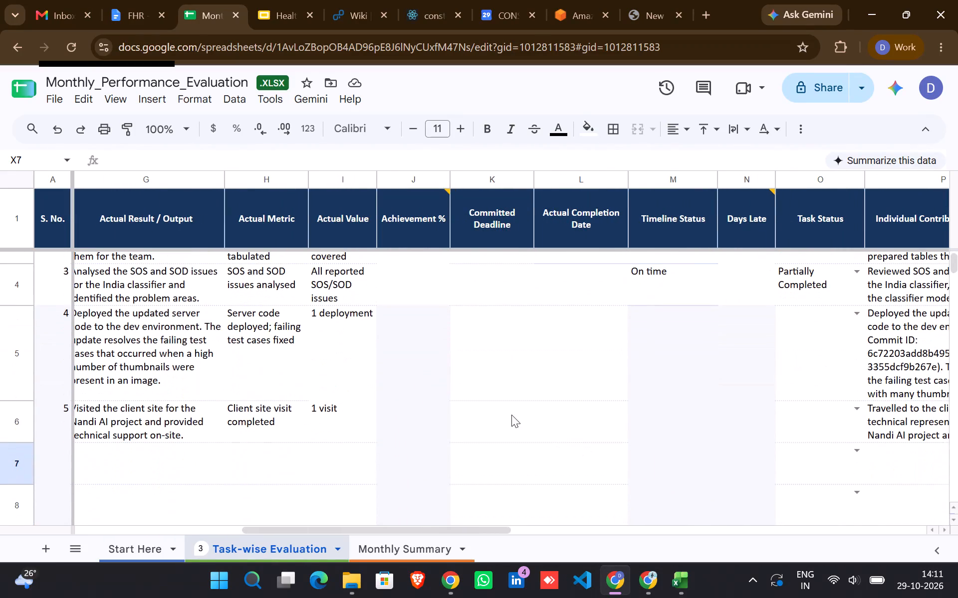
scroll(504, 425, up, 4)
scroll(504, 425, down, 1)
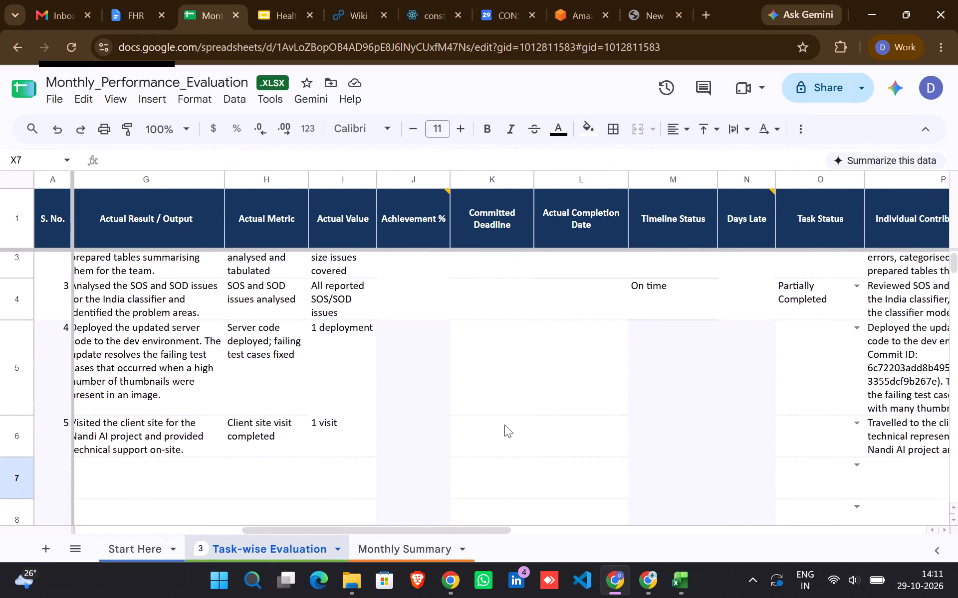
scroll(504, 425, down, 1)
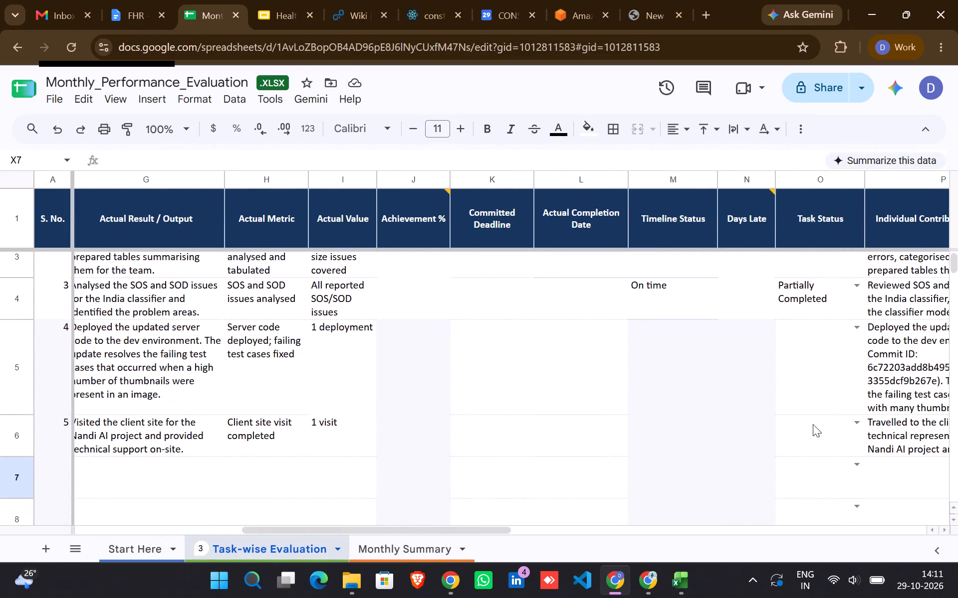
Set the Client Site Visit's Task Status in cell O6 to Completed.
click(850, 429)
click(813, 467)
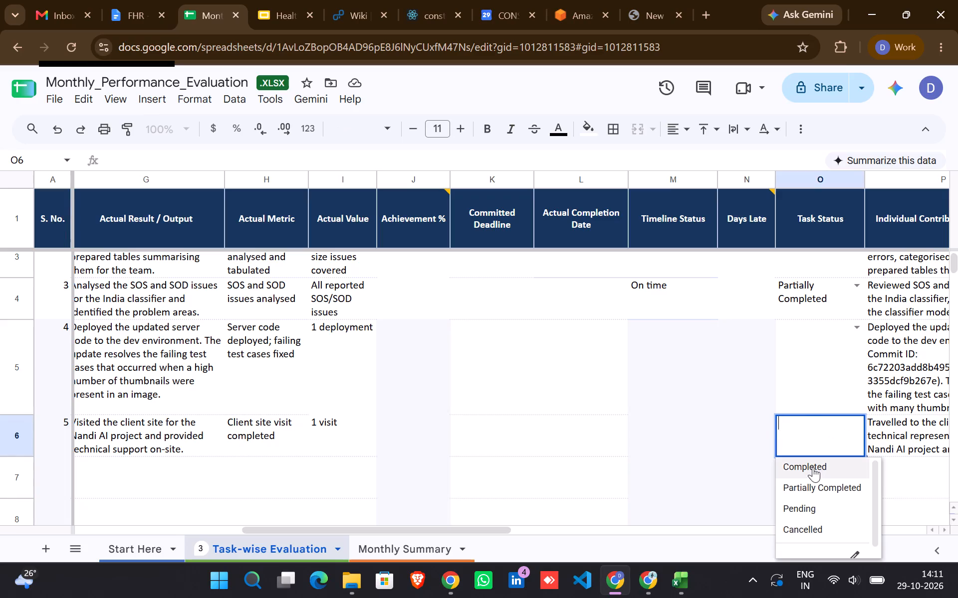
Copy the Timeline Status "On time" from cell M4 into the Client Site Visit's cell M6.
click(687, 435)
click(648, 293)
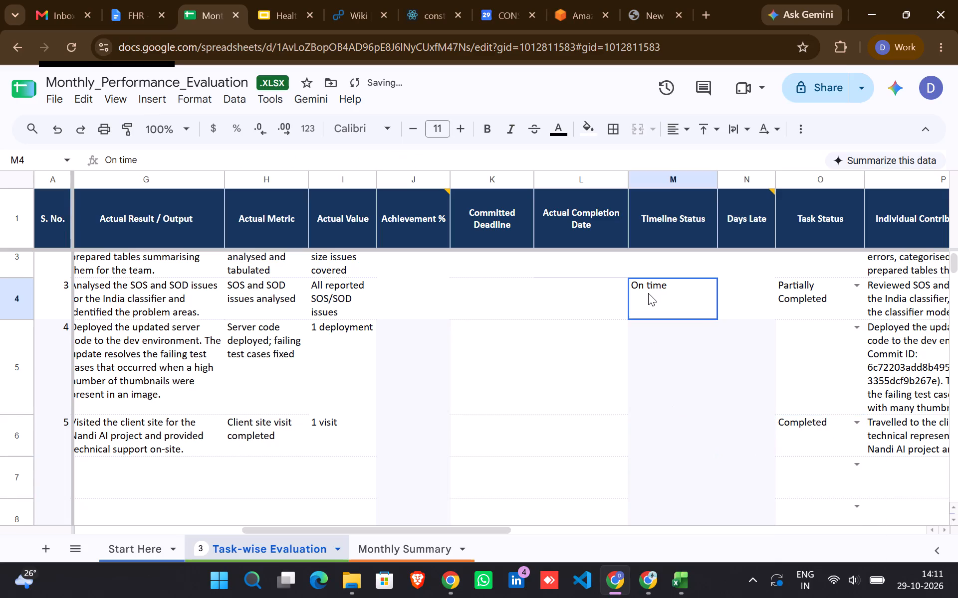
key(ctrl+c)
click(668, 423)
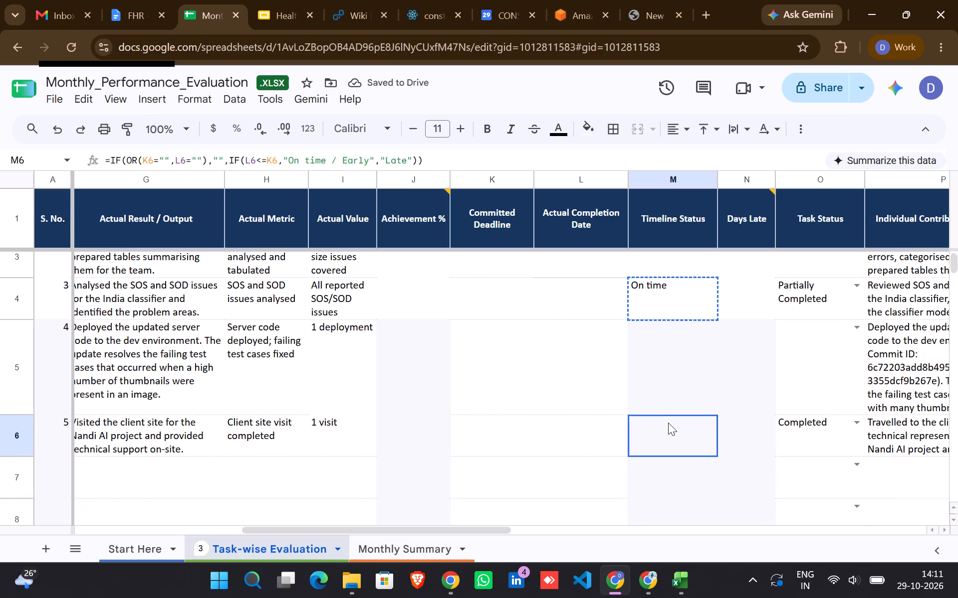
key(ctrl+v)
Select the Client Site Visit's Actual Completion Date cell L6 and check the deadline and completion dates of the earlier tasks.
click(559, 440)
scroll(559, 440, right, 1)
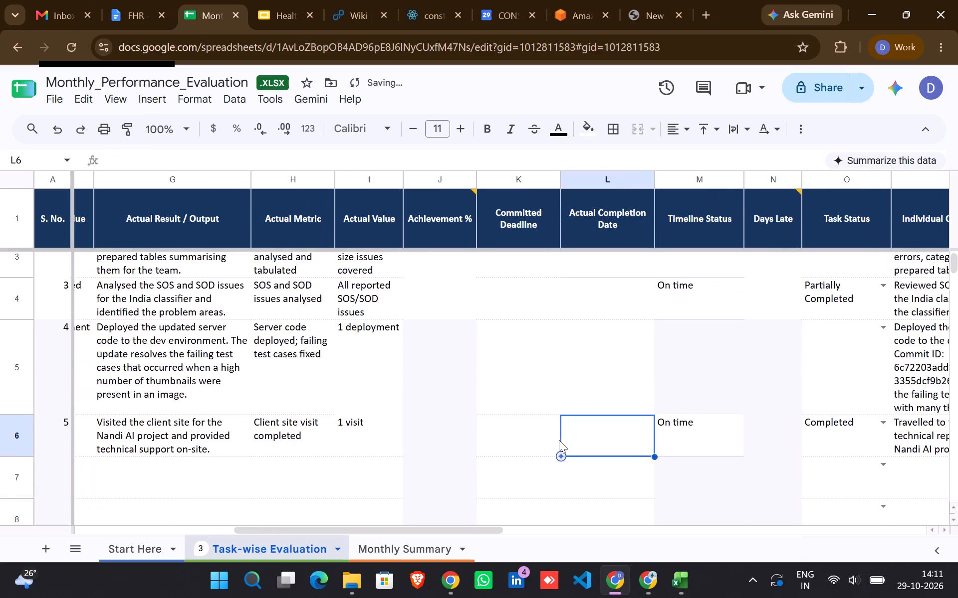
scroll(559, 440, up, 1)
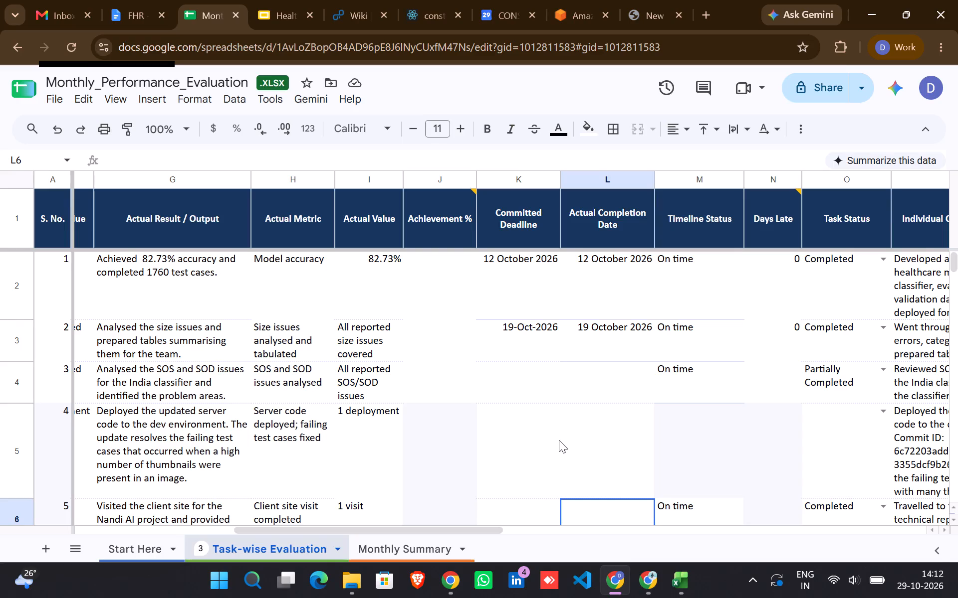
scroll(559, 440, up, 1)
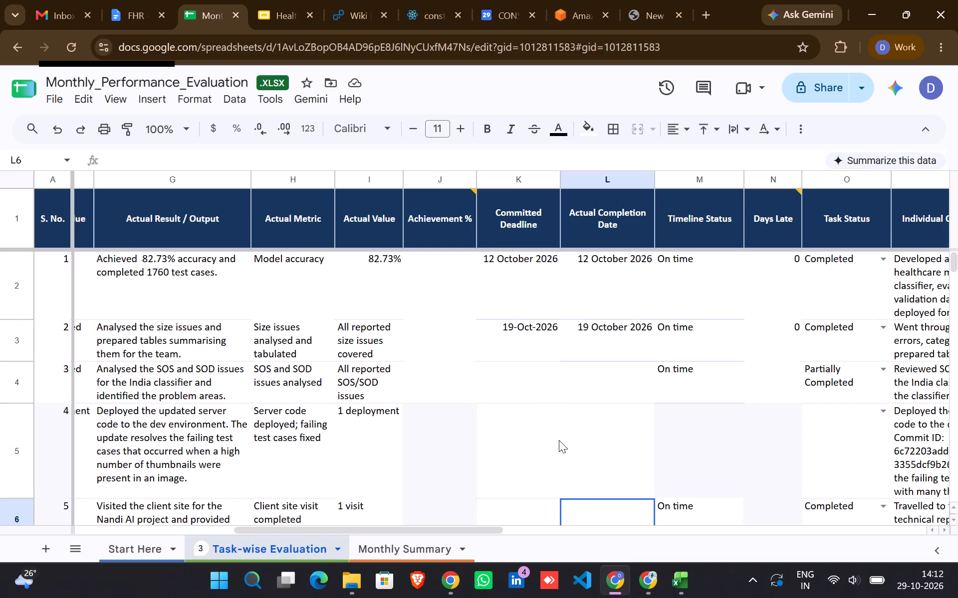
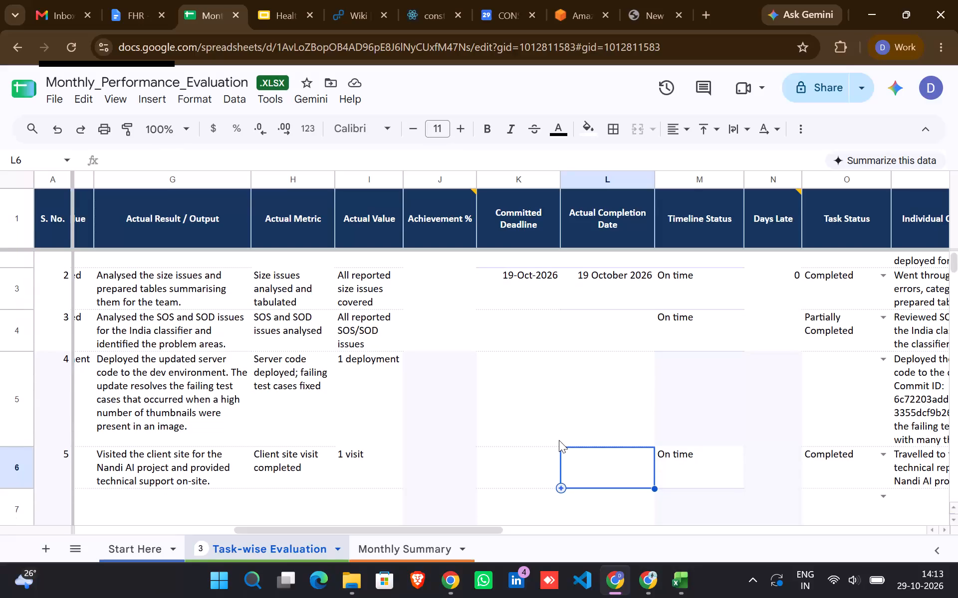
Set the Client Site Visit's Actual Completion Date in cell L6 to 28 October 2026, reusing the date format copied from cell L3.
text(28)
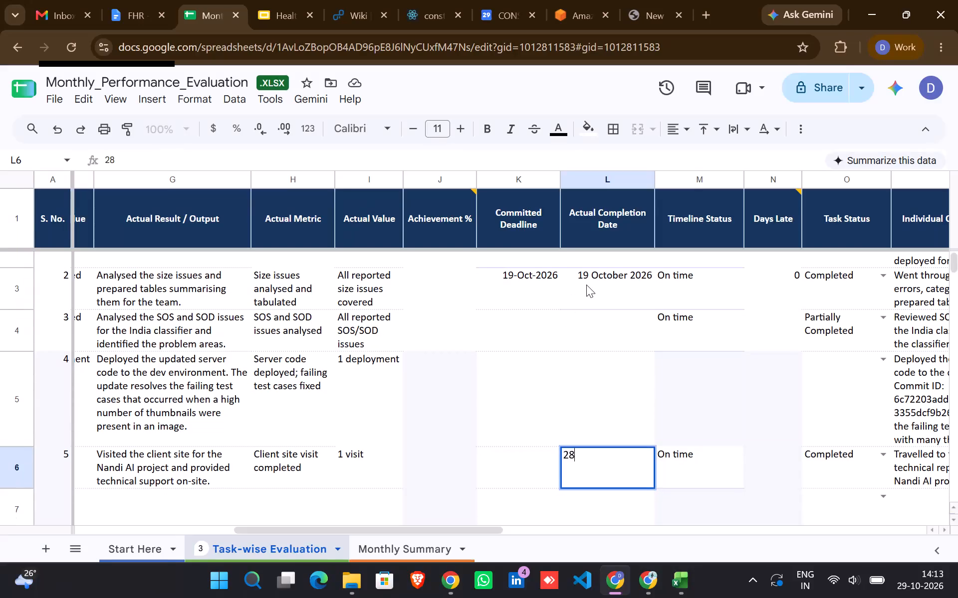
click(586, 285)
key(ctrl+c)
click(597, 451)
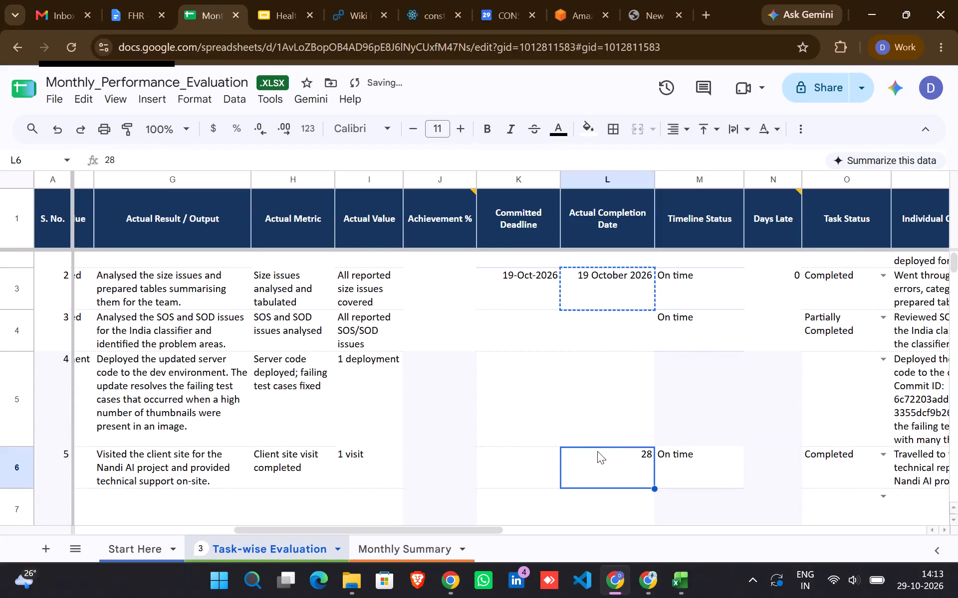
key(ctrl+v)
double_click(591, 452)
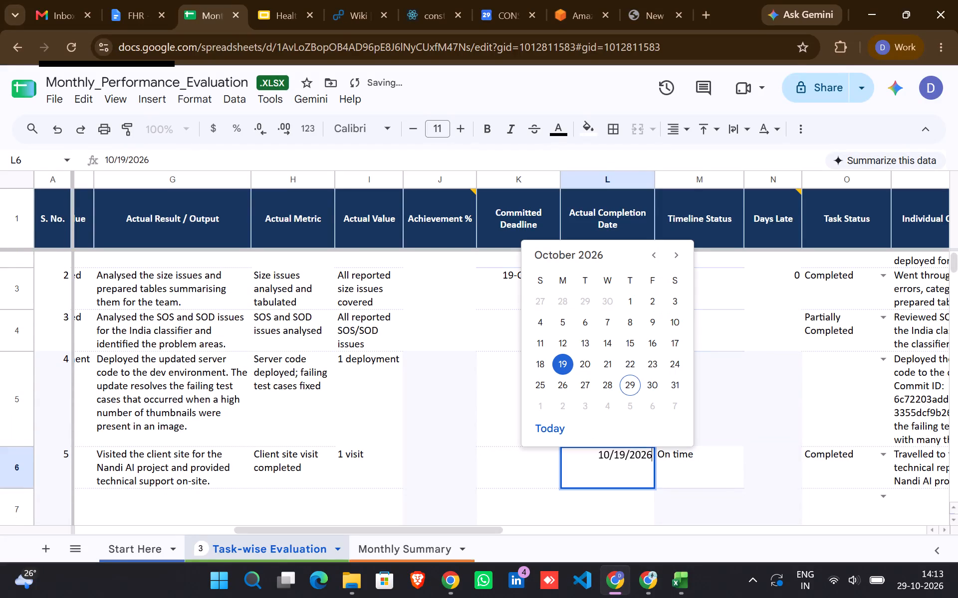
click(613, 386)
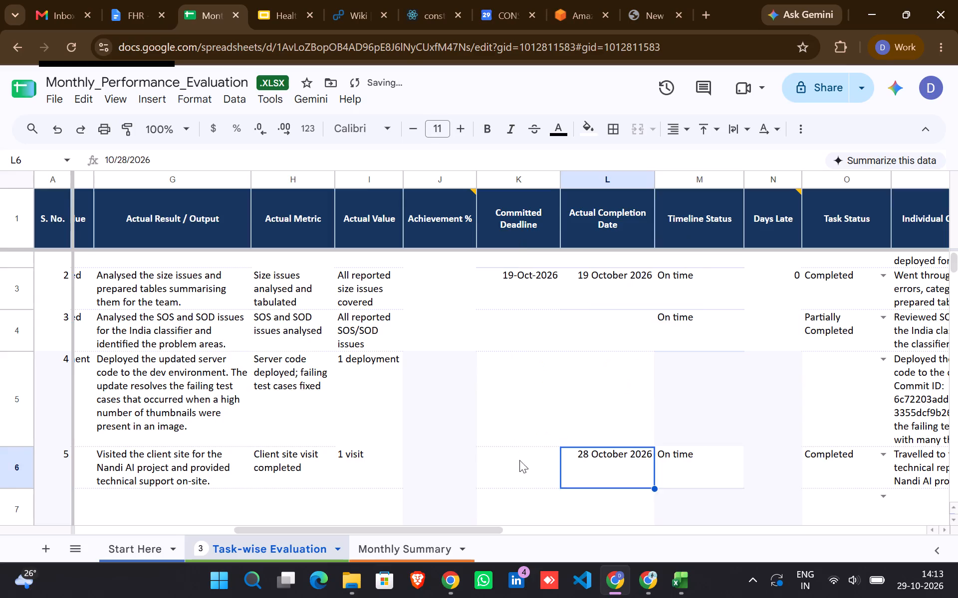
Set the Client Site Visit's Committed Deadline in cell K6 to 28 October 2026, reusing the copied date cell.
click(508, 465)
key(ctrl+v)
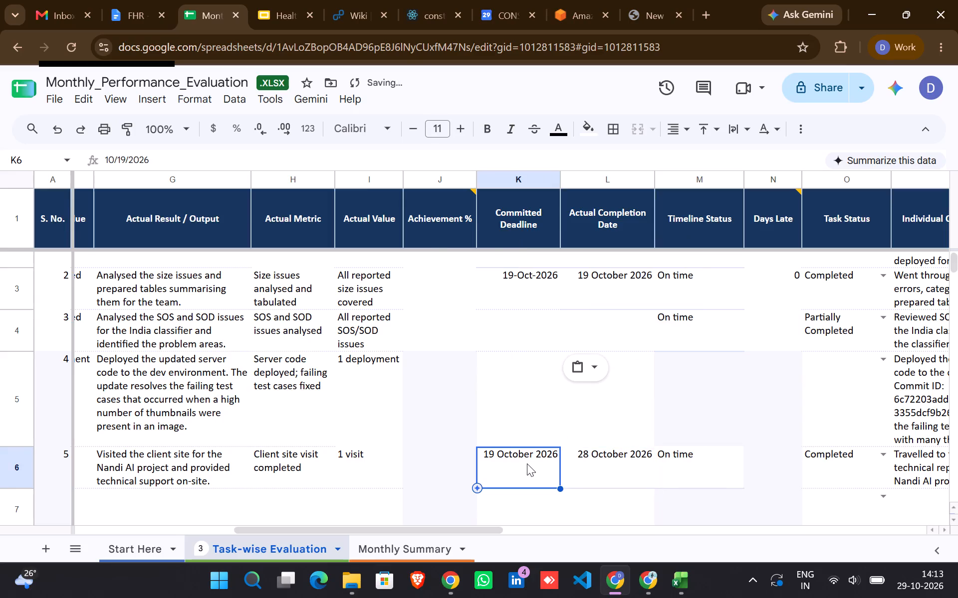
double_click(527, 463)
click(523, 383)
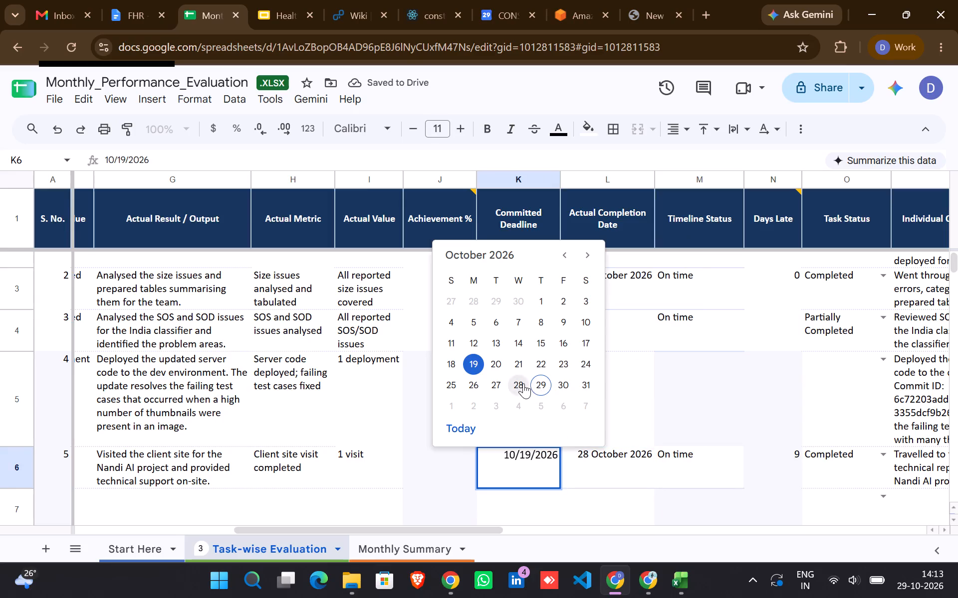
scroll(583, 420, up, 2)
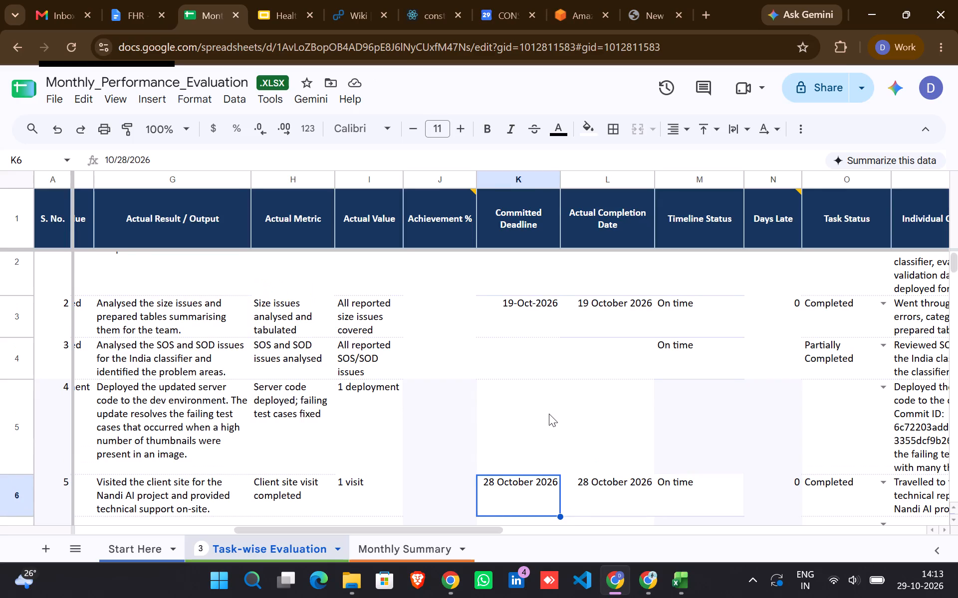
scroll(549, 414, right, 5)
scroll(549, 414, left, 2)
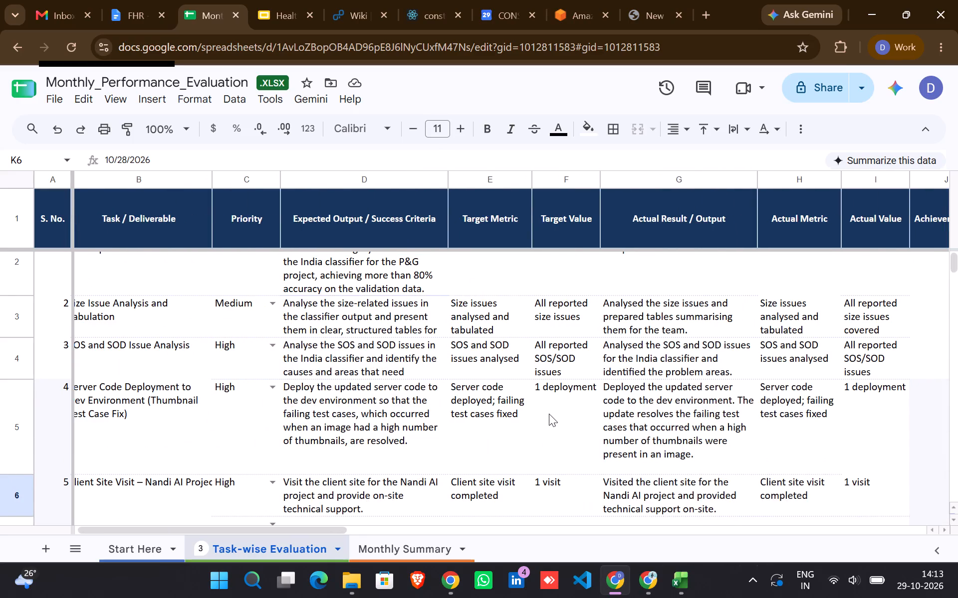
Review the task rows from Task / Deliverable across to the deadline and completion columns, comparing the Client Site Visit with the earlier tasks.
scroll(549, 414, left, 5)
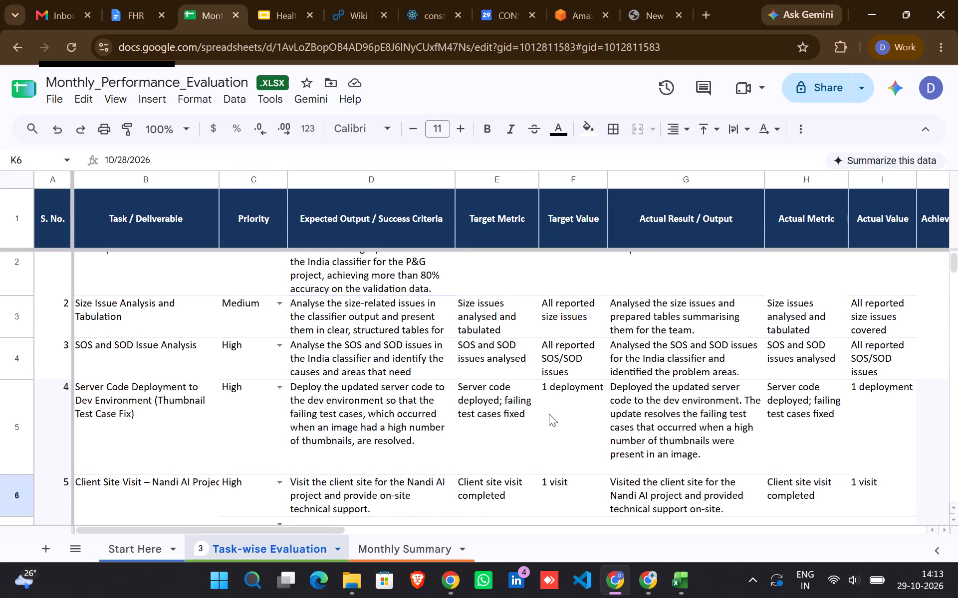
scroll(549, 414, left, 2)
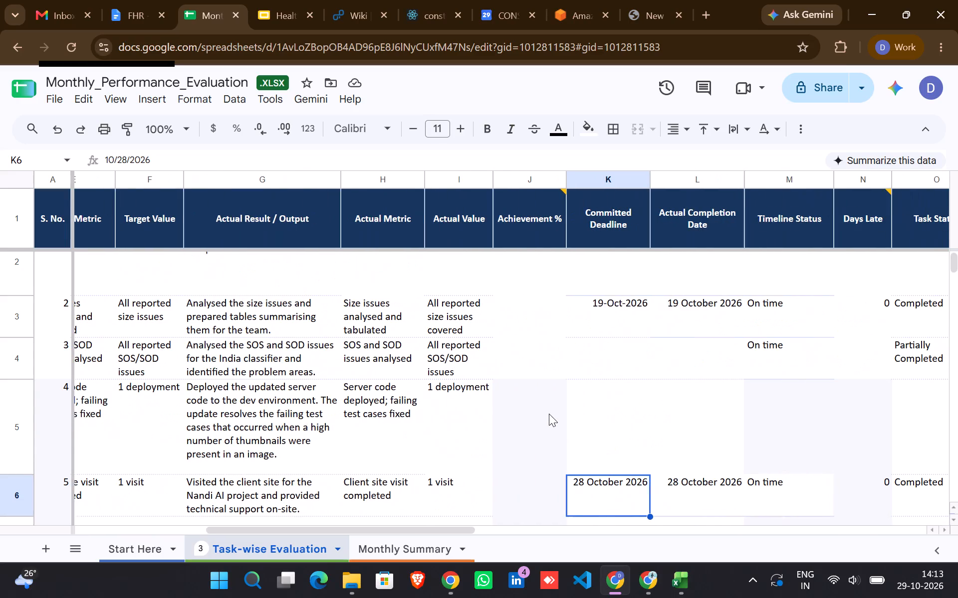
scroll(549, 414, left, 1)
scroll(396, 427, right, 4)
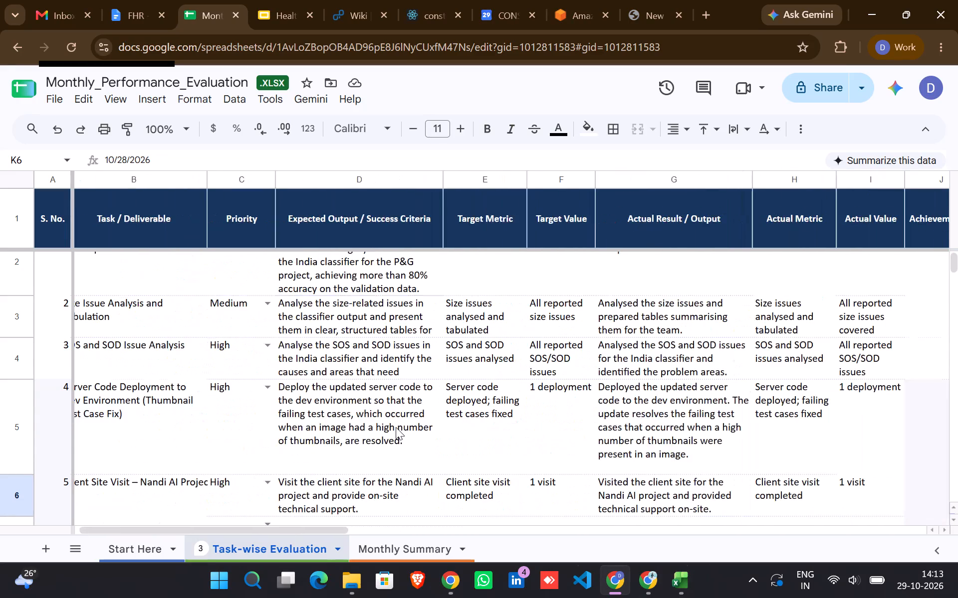
scroll(235, 425, left, 1)
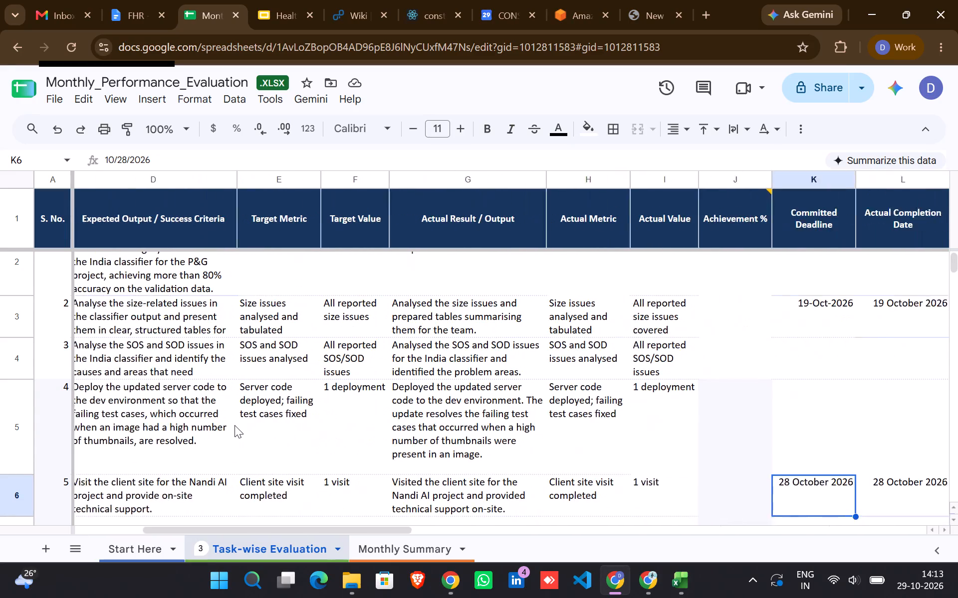
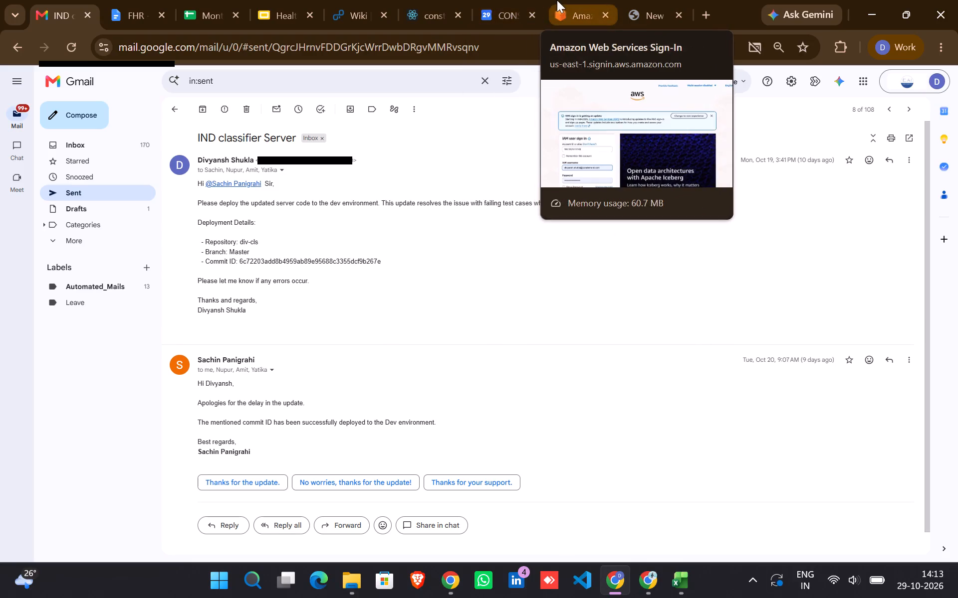
Switch to the Monthly_Performance_Evaluation spreadsheet and replace the Committed Deadline in cell K3 with the copied date cell, 19 October 2026.
click(233, 0)
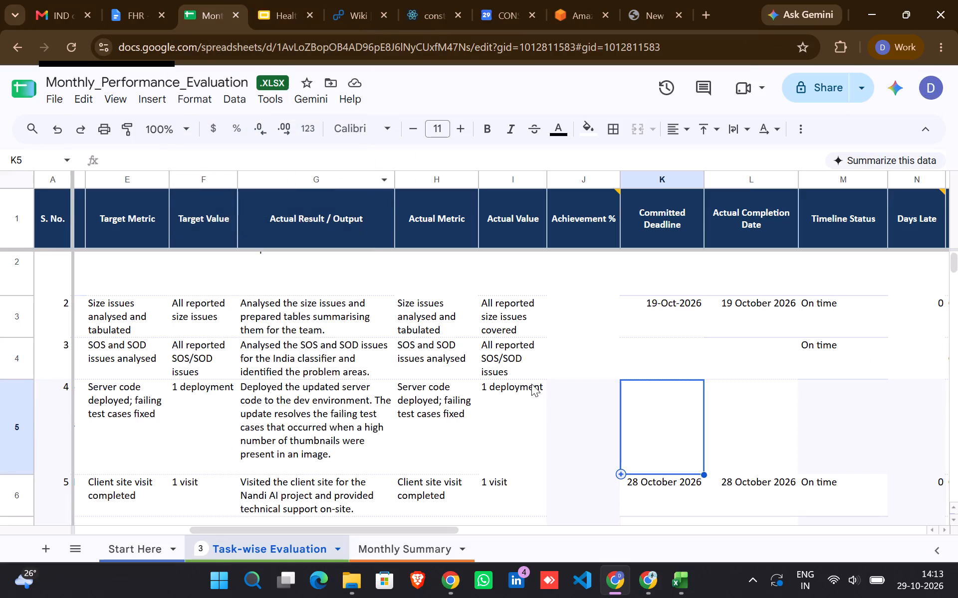
click(671, 307)
key(ctrl+v)
Set the server deployment task's Committed Deadline in cell K5 to 20 October 2026, reusing the date cell copied from K3.
key(ctrl+c)
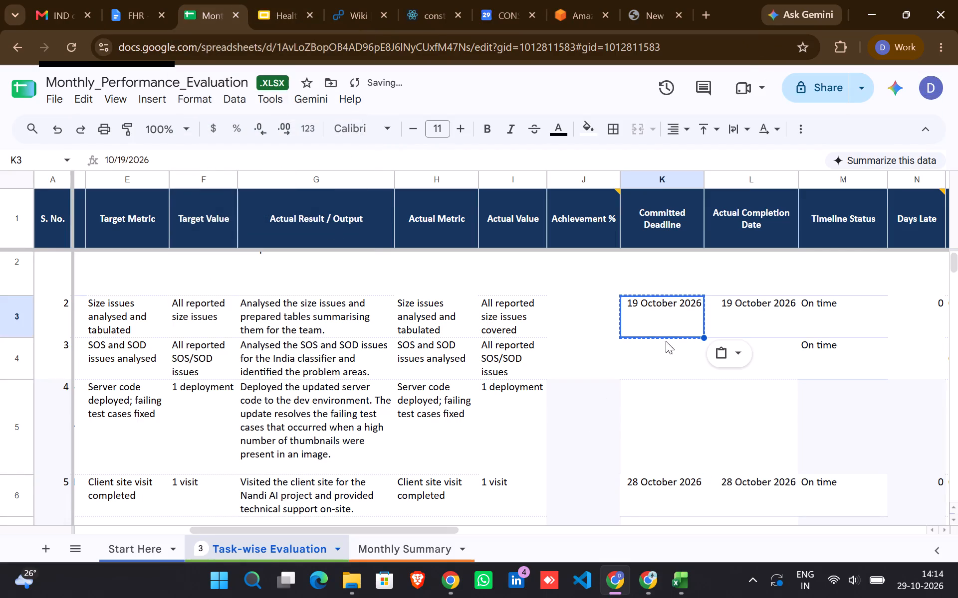
click(672, 438)
key(ctrl+v)
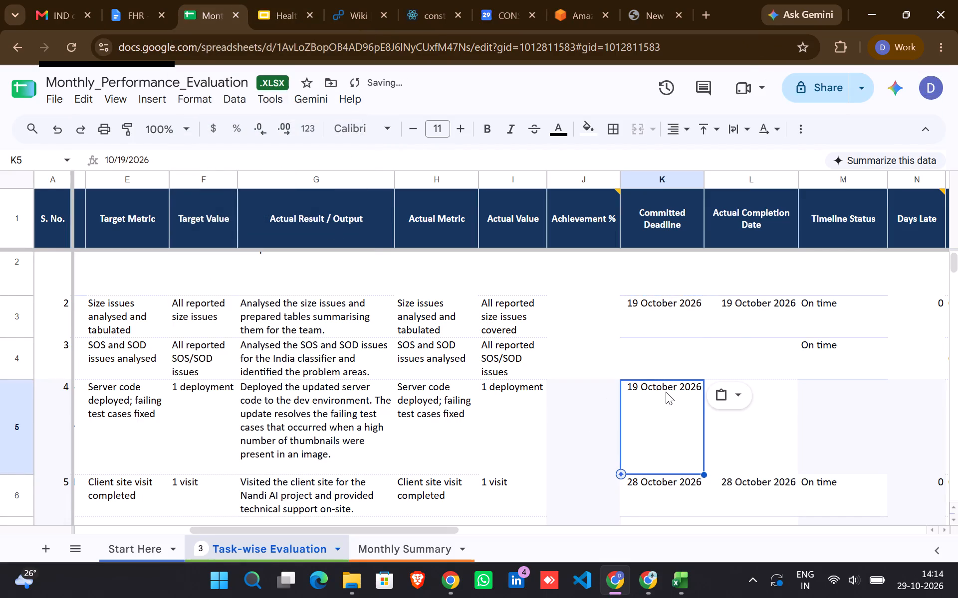
click(666, 392)
click(702, 410)
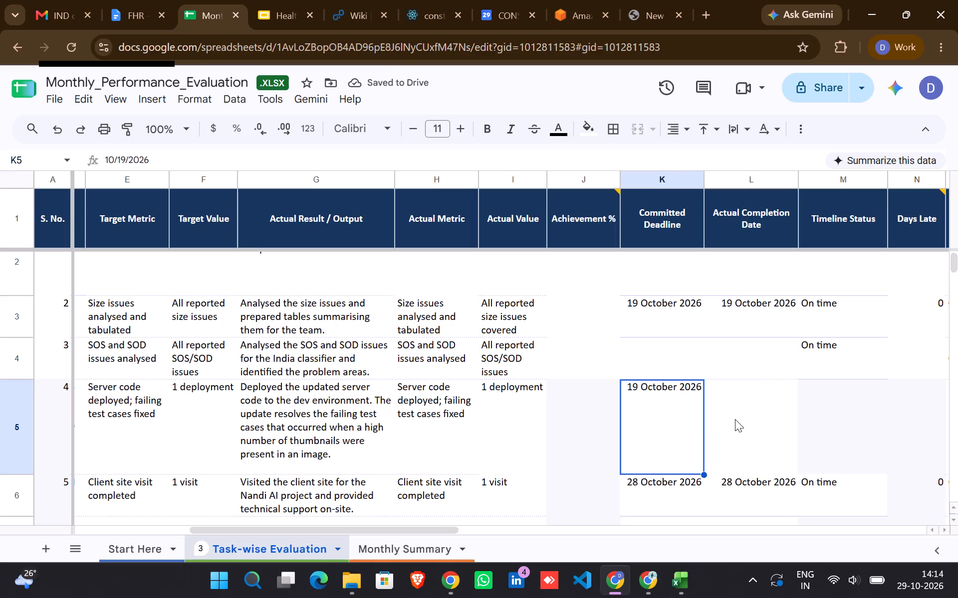
click(735, 419)
click(659, 379)
double_click(651, 397)
click(637, 296)
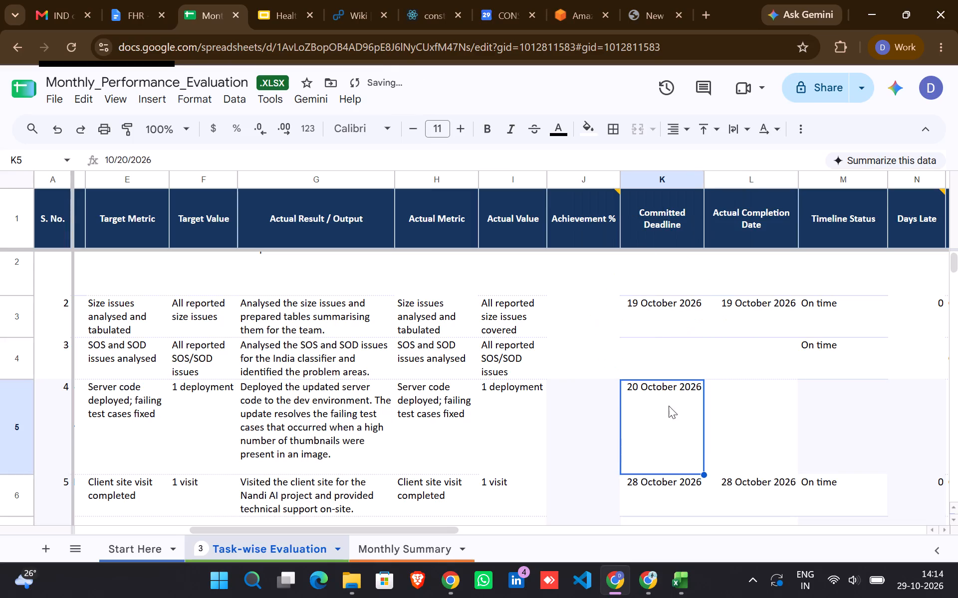
Copy the server deployment task's Committed Deadline from cell K5 for reuse in its date columns.
click(763, 440)
click(669, 415)
key(ctrl+c)
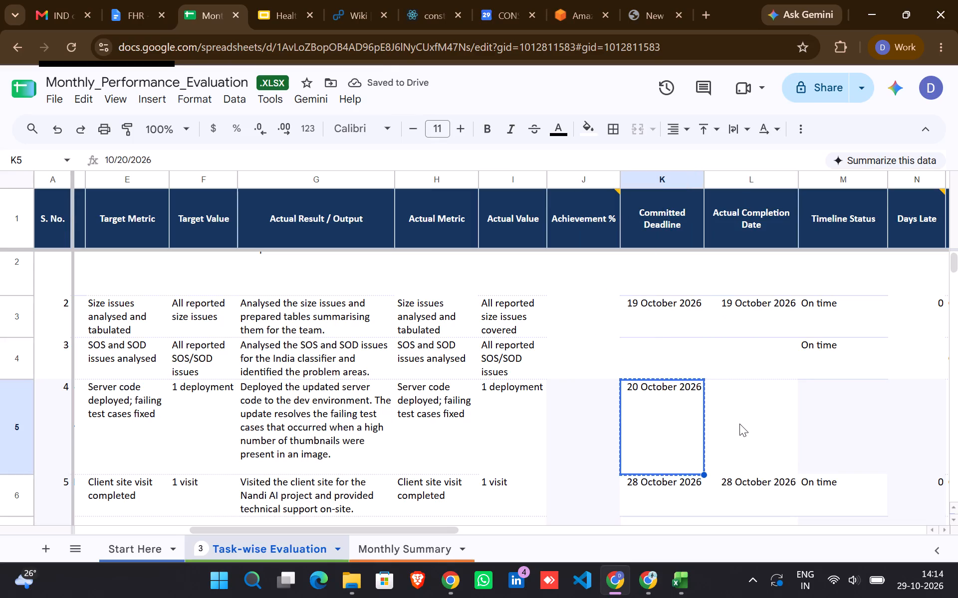
Set the Server Code Deployment's Actual Completion Date in cell L5 to 20 October 2026, reusing the date copied from cell K5.
click(739, 424)
key(ctrl+v)
Inspect the Timeline Status formula of the Server Code Deployment row in cell M5.
scroll(854, 494, left, 1)
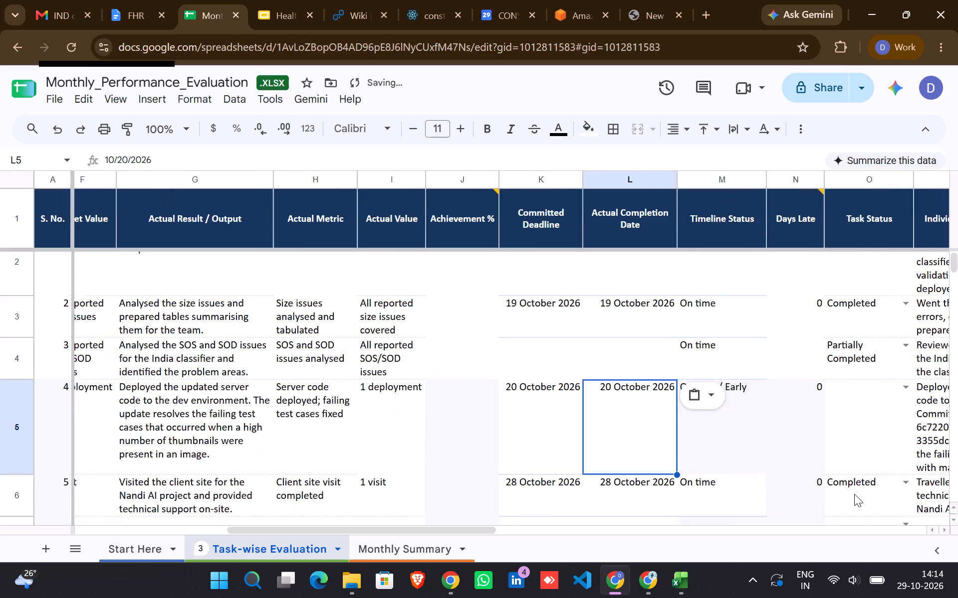
scroll(854, 494, left, 1)
click(833, 437)
double_click(700, 410)
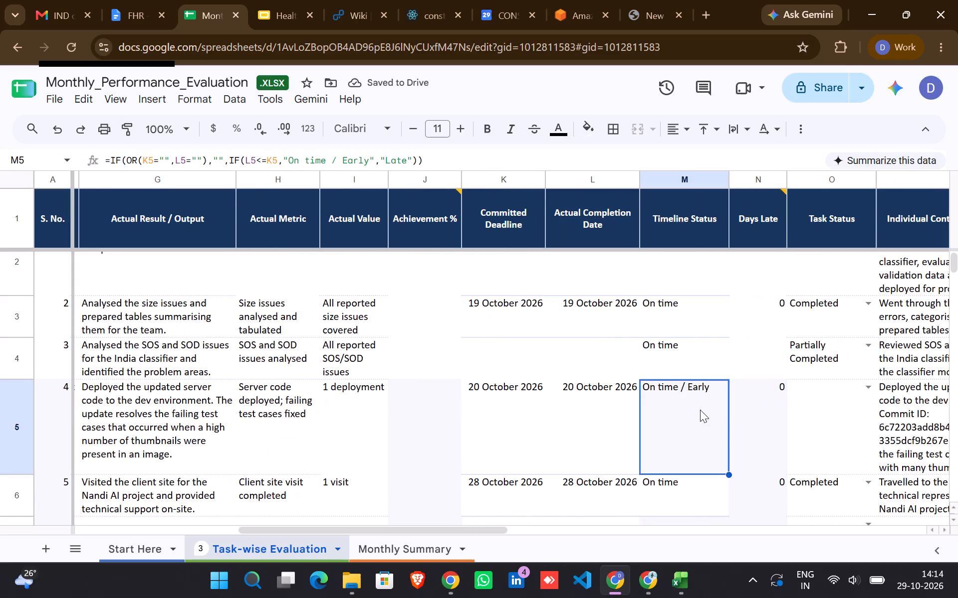
click(722, 489)
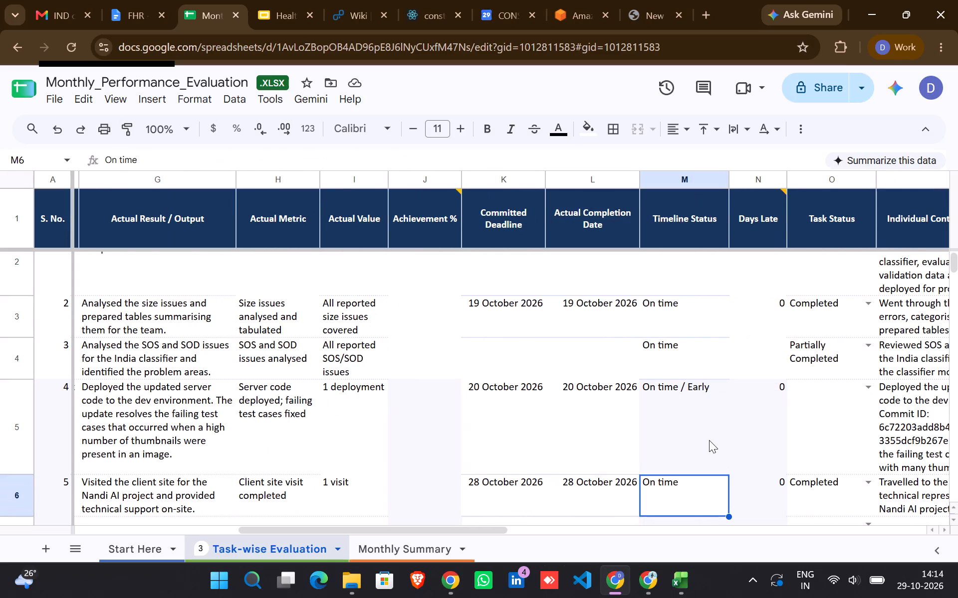
Review the five task rows across all columns, from the task details and dates to the evidence links and self-ratings.
scroll(709, 440, up, 3)
scroll(709, 440, right, 1)
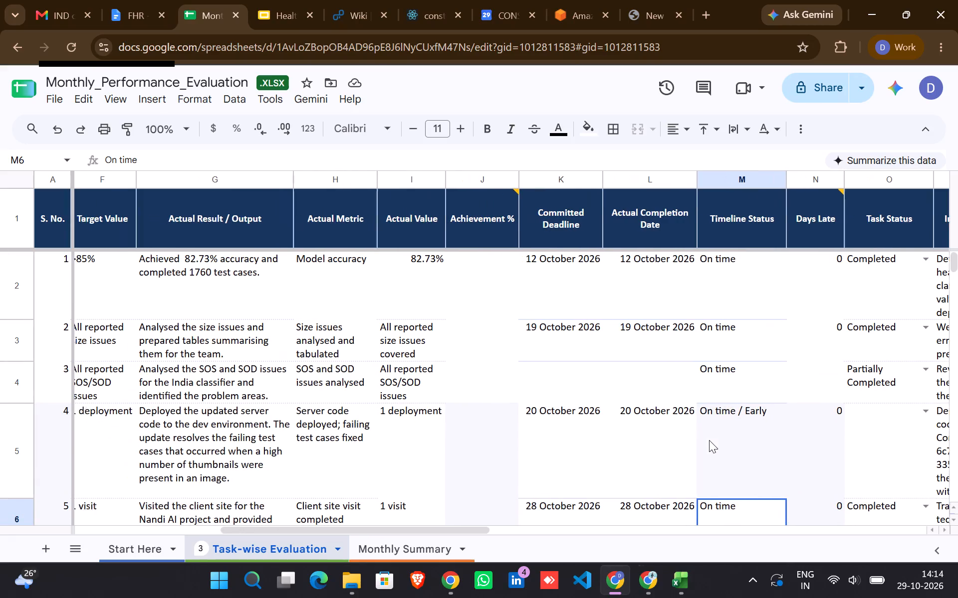
scroll(709, 440, right, 6)
scroll(709, 440, left, 4)
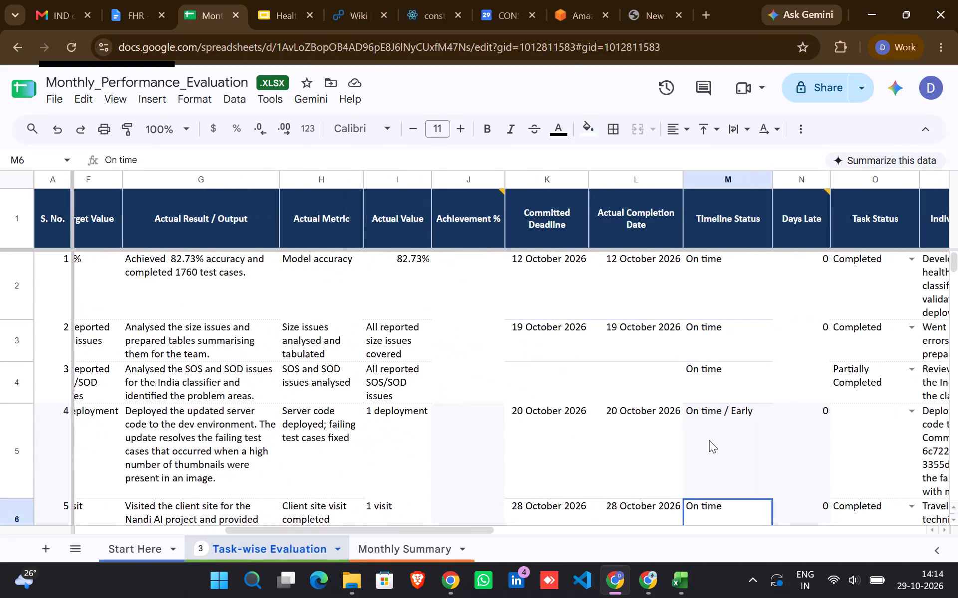
scroll(709, 440, left, 4)
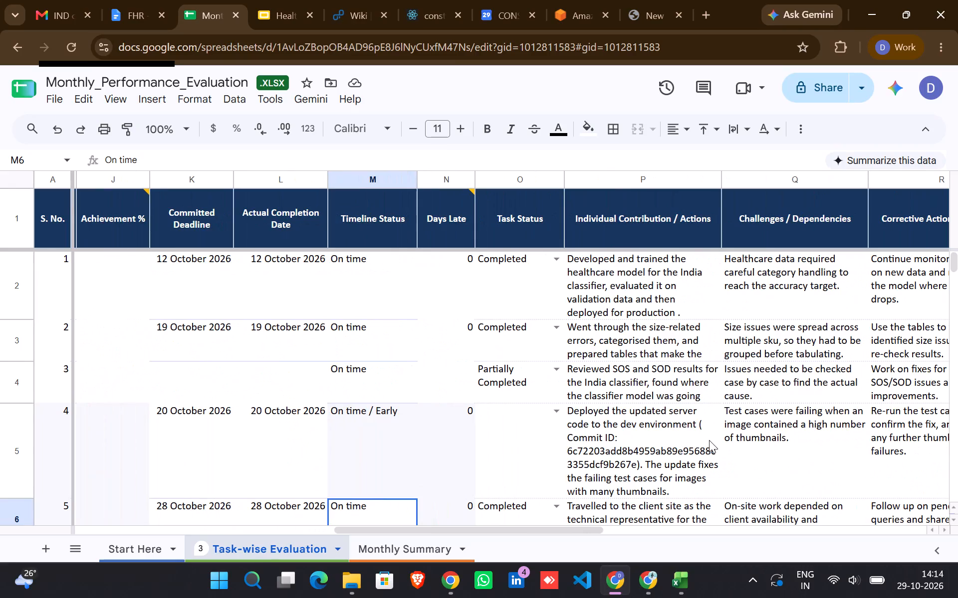
scroll(709, 440, left, 6)
scroll(709, 440, down, 1)
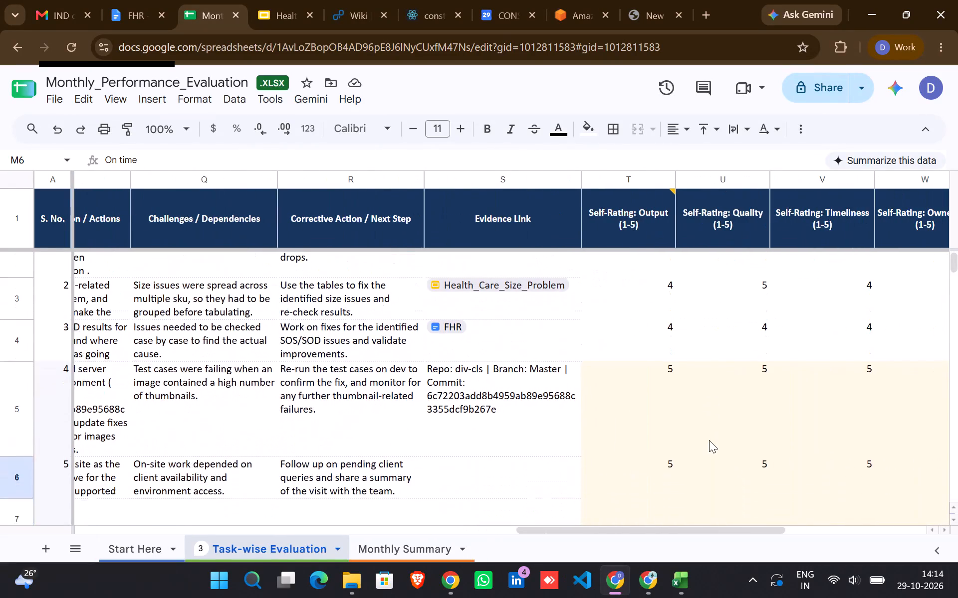
scroll(709, 440, down, 1)
scroll(709, 440, right, 3)
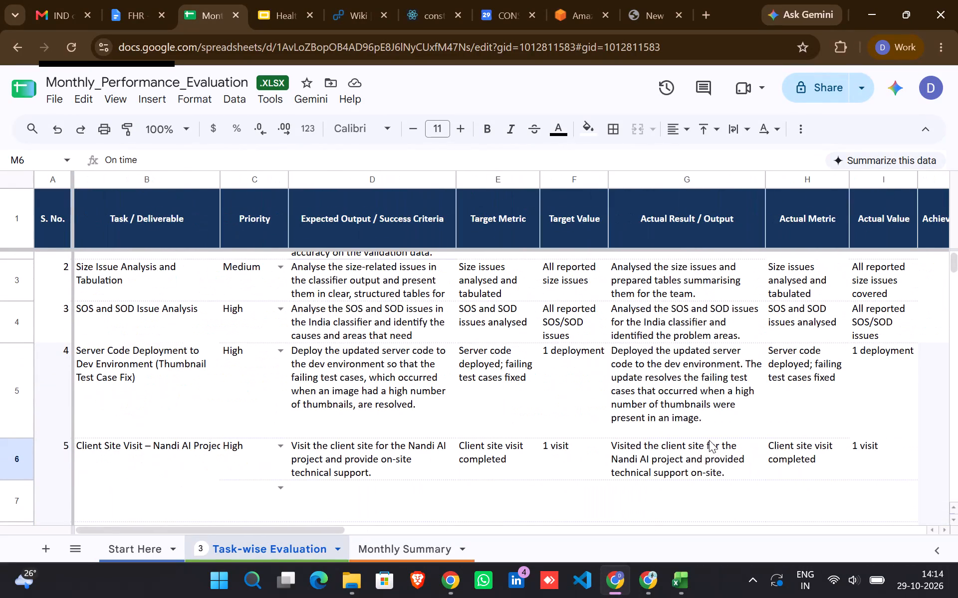
Check the full task name of the Client Site Visit in cell B6.
click(240, 457)
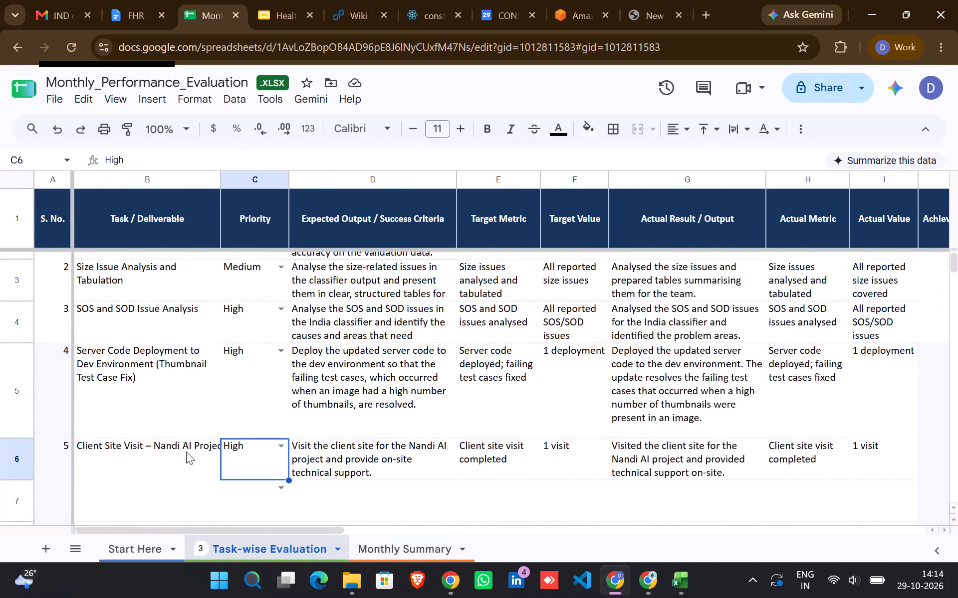
double_click(186, 451)
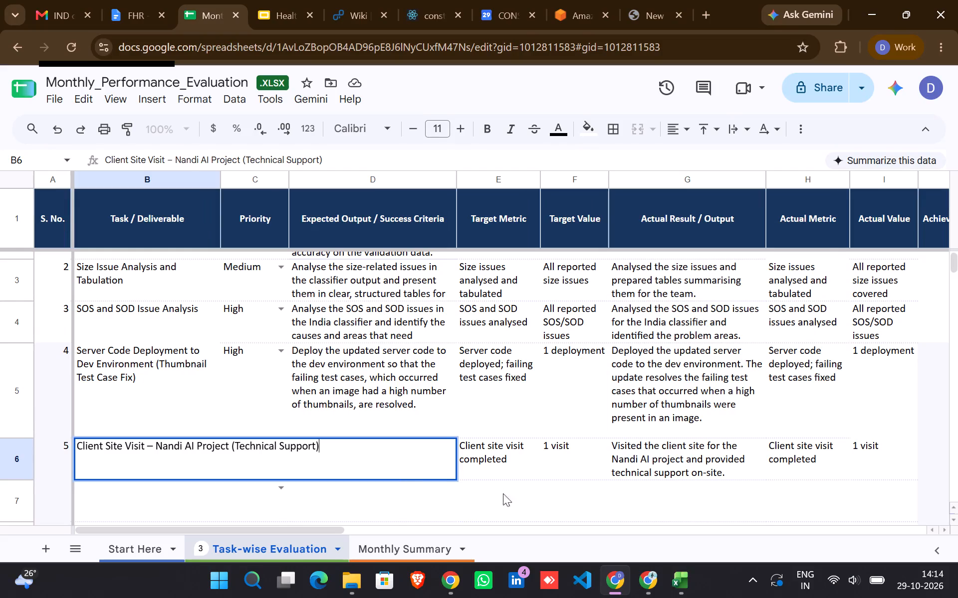
click(530, 469)
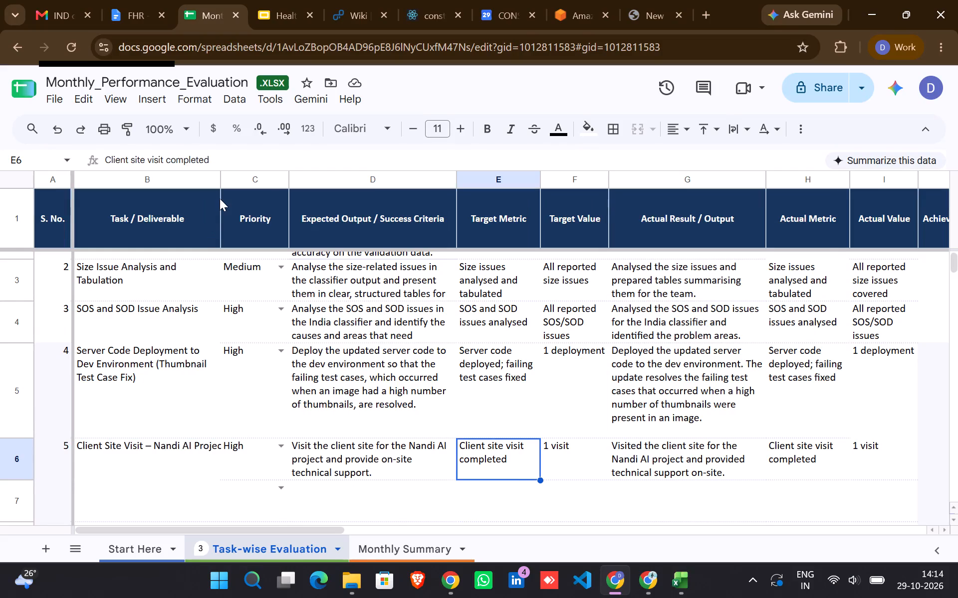
Widen the Task / Deliverable column B slightly so the full Client Site Visit task name fits on one line.
drag(219, 181, 225, 181)
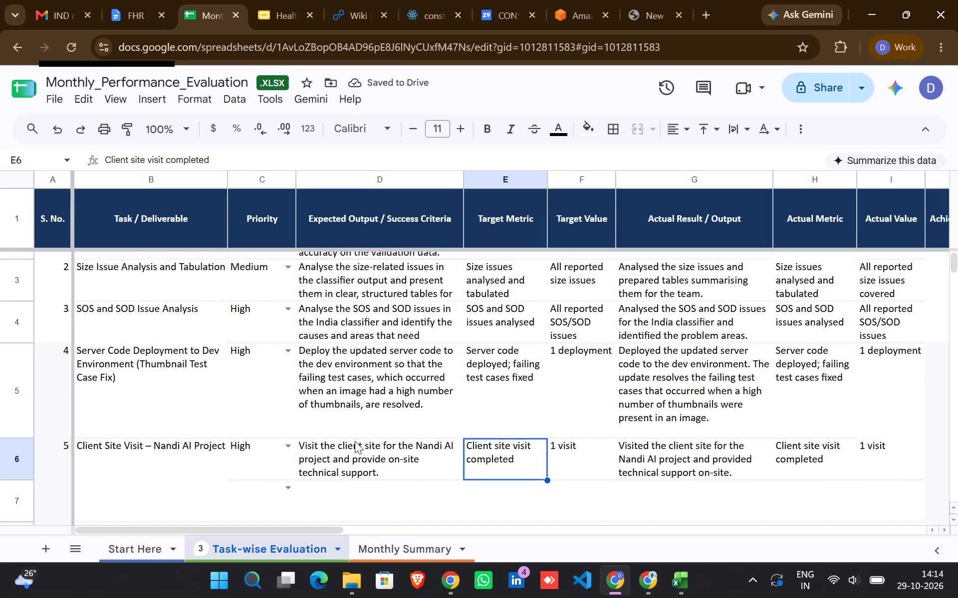
Review all five task rows across every column, from the results and dates to the evidence links, self-ratings and manager columns.
scroll(369, 459, up, 2)
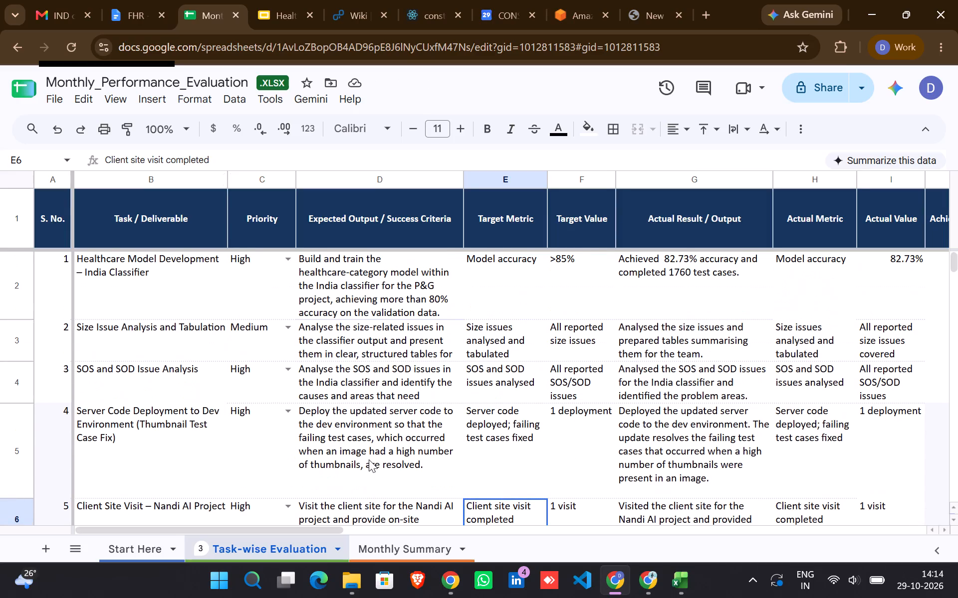
scroll(369, 459, up, 1)
scroll(369, 459, left, 2)
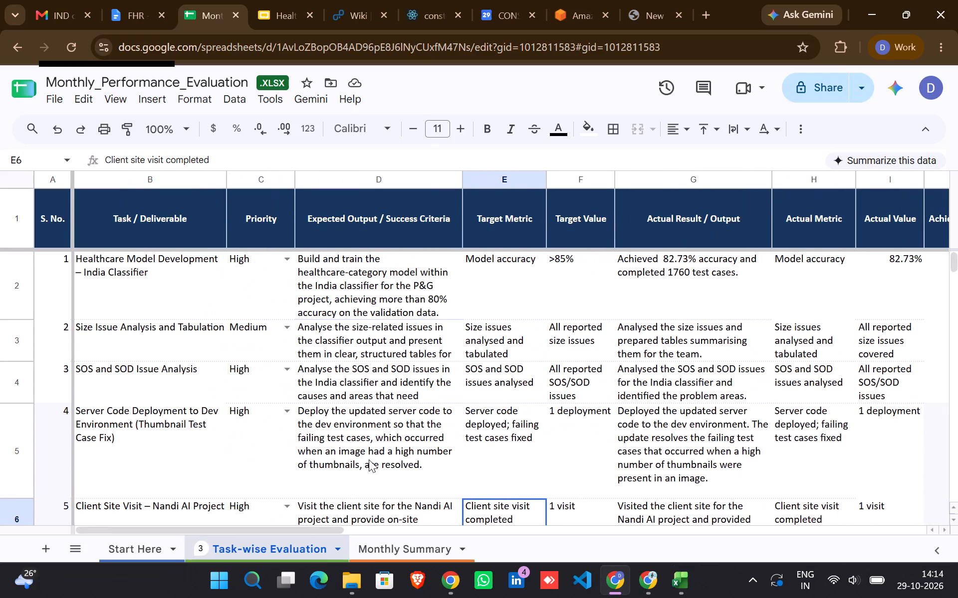
scroll(369, 459, left, 3)
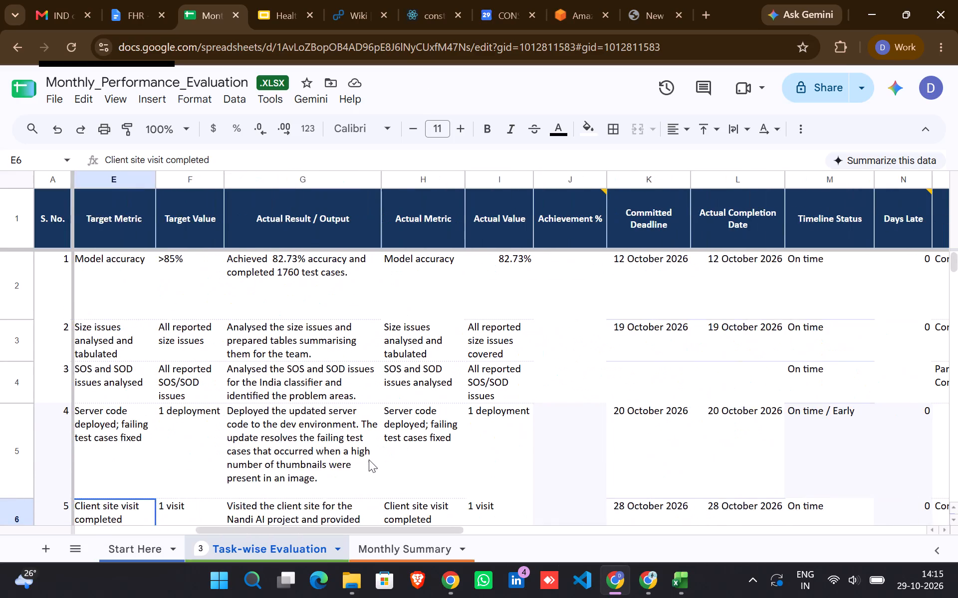
scroll(369, 459, left, 8)
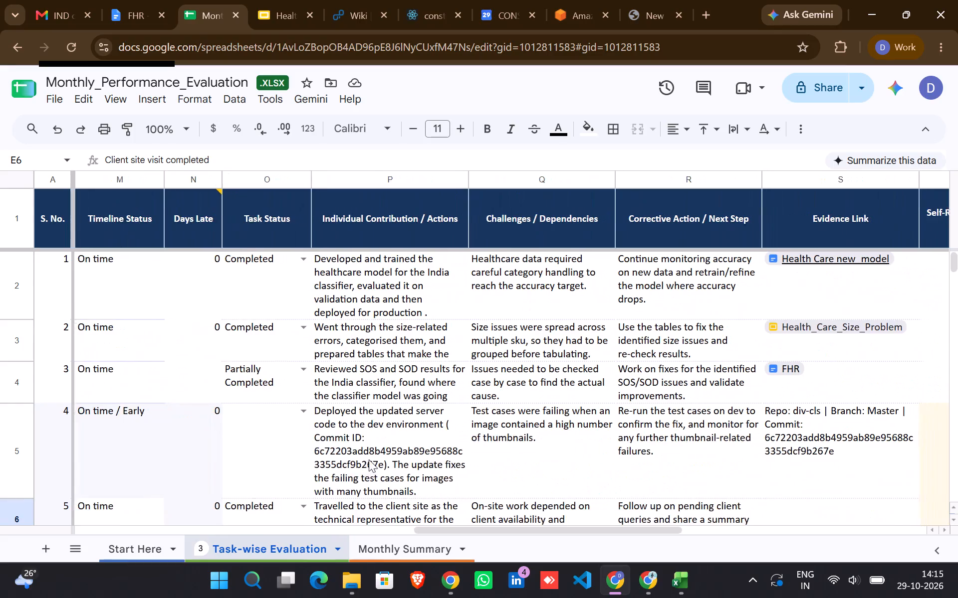
scroll(369, 459, left, 5)
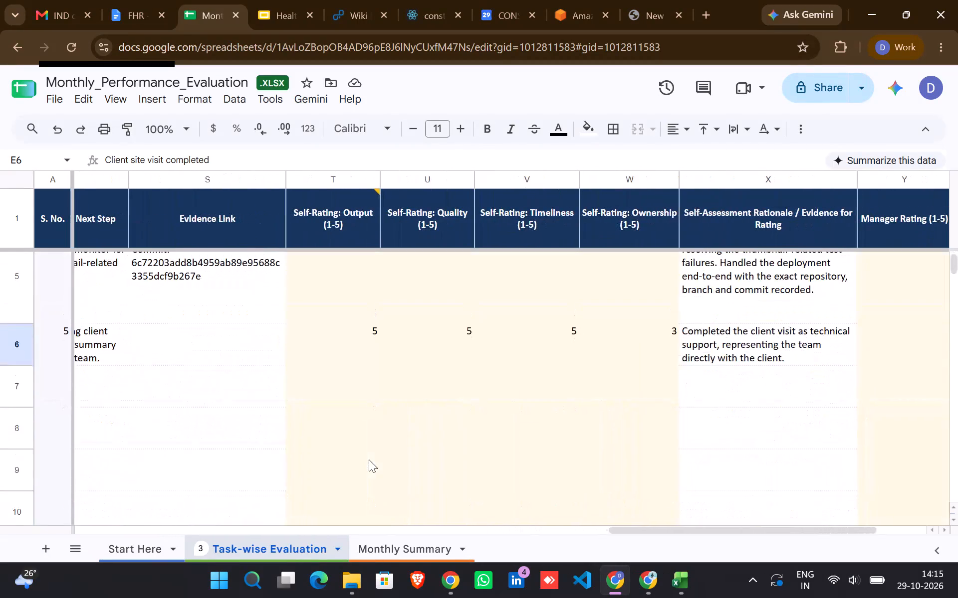
scroll(369, 459, up, 1)
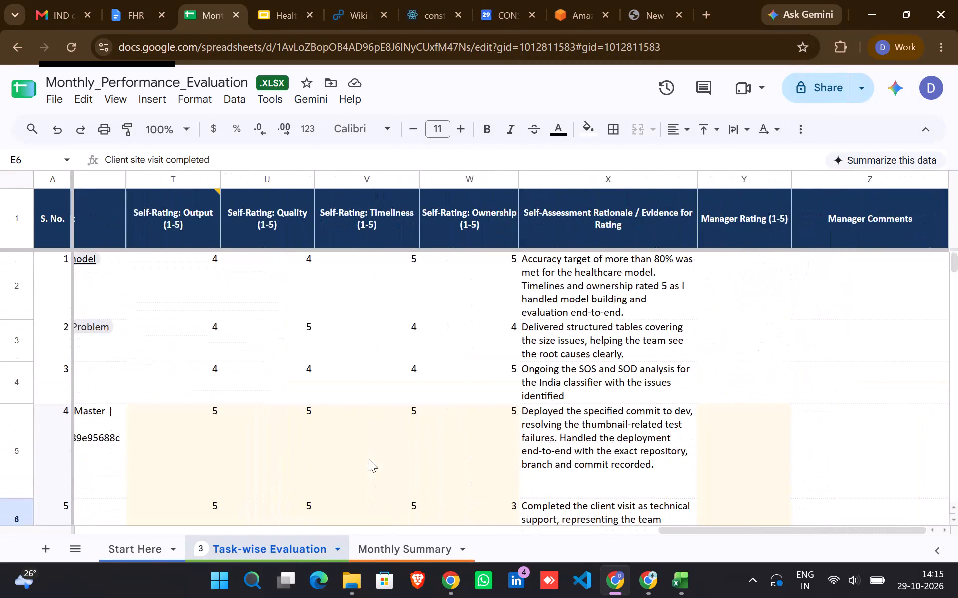
scroll(369, 459, right, 9)
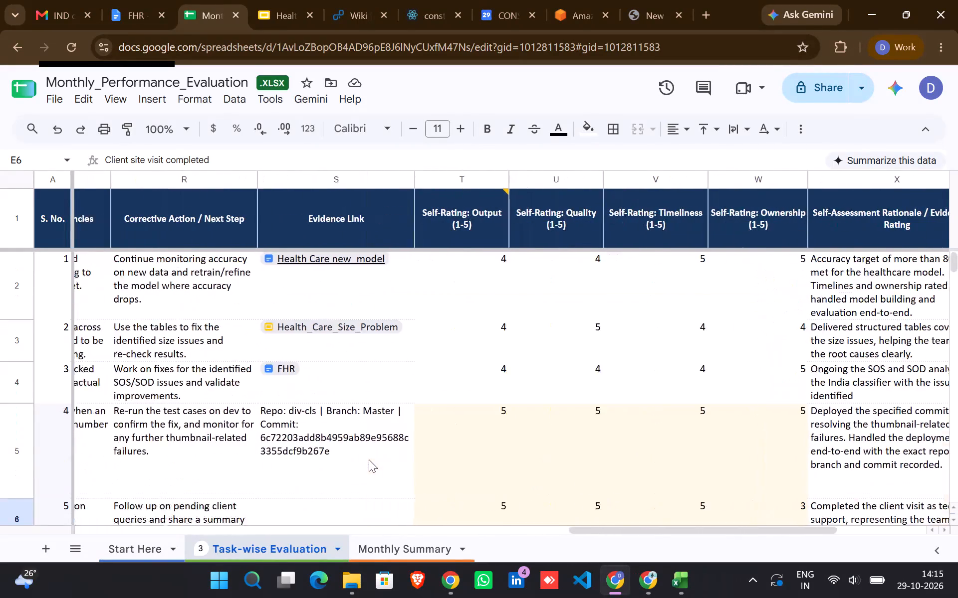
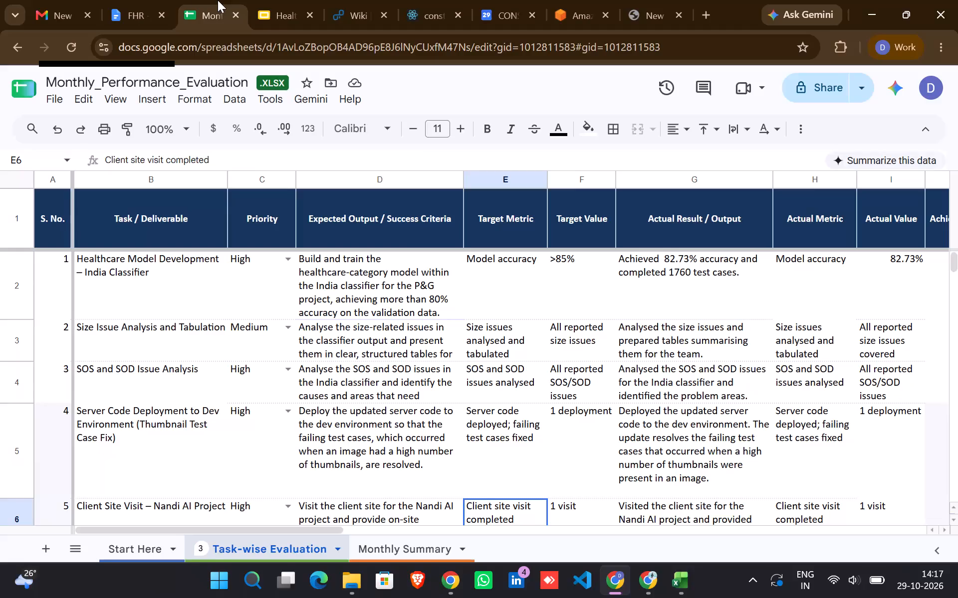
Set the Client Site Visit's Self-Rating: Ownership in cell W6 to 4.
scroll(39, 0, left, 3)
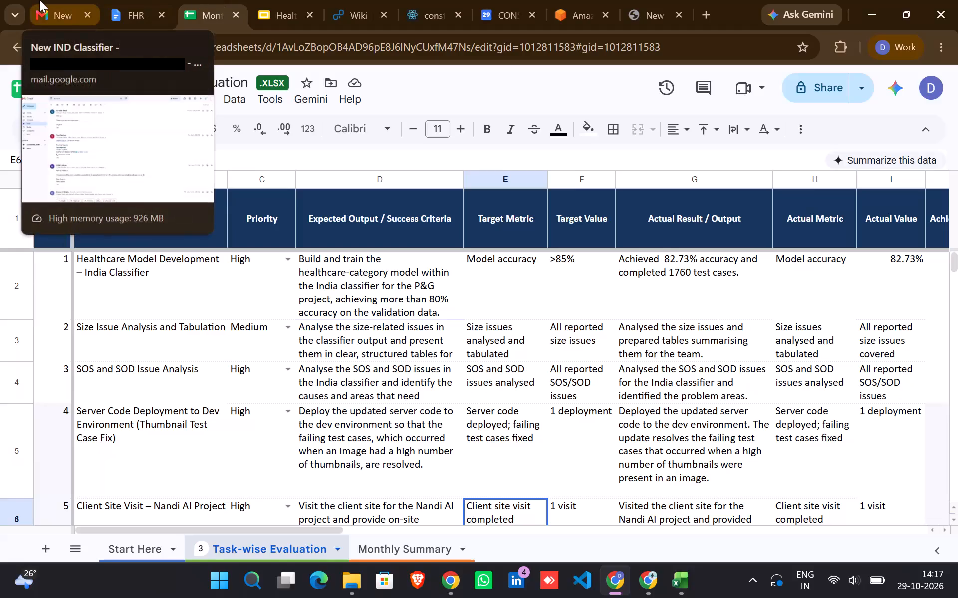
scroll(39, 0, left, 1)
scroll(433, 440, left, 5)
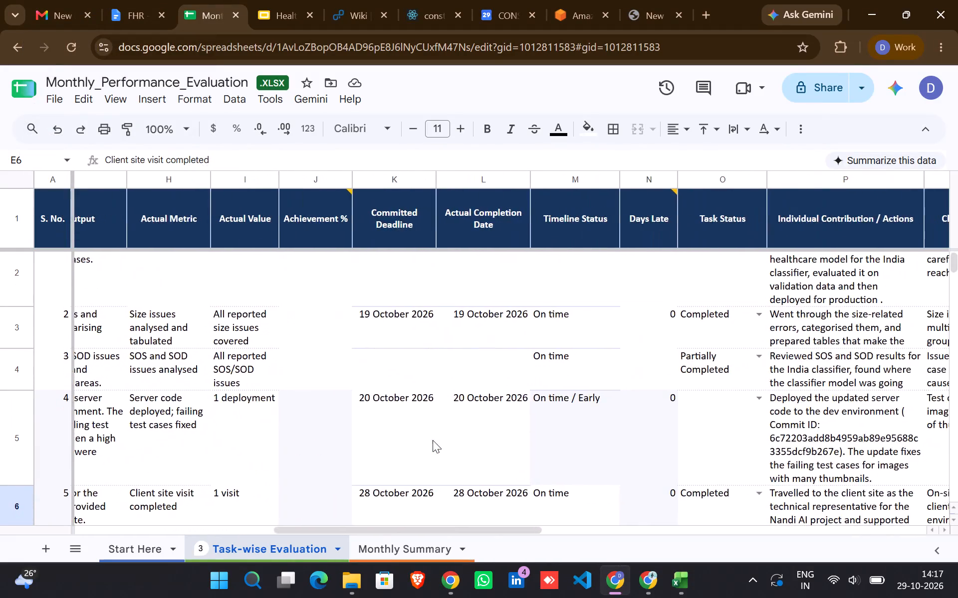
scroll(433, 440, left, 4)
scroll(470, 453, down, 1)
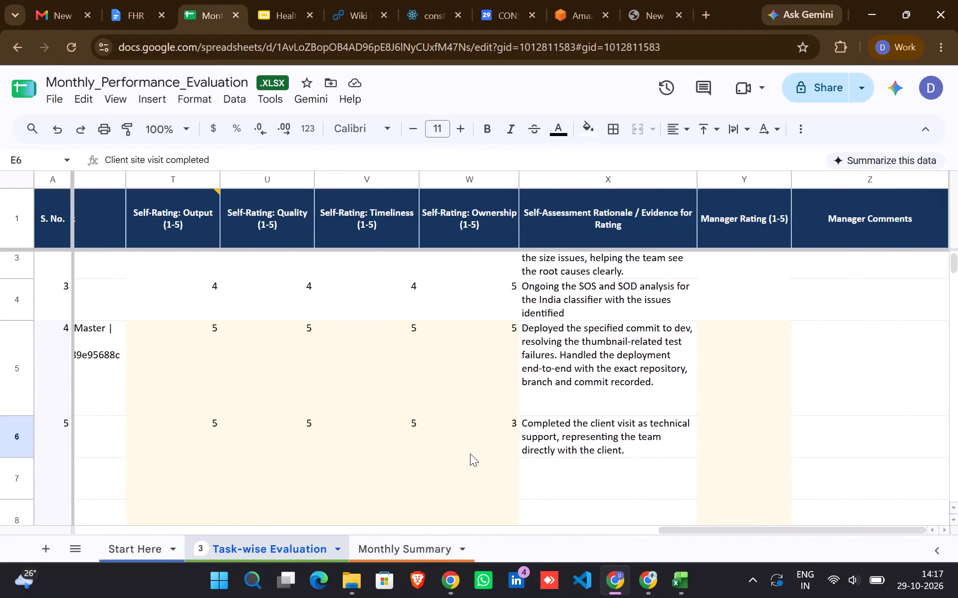
click(470, 453)
click(470, 453)
key(4)
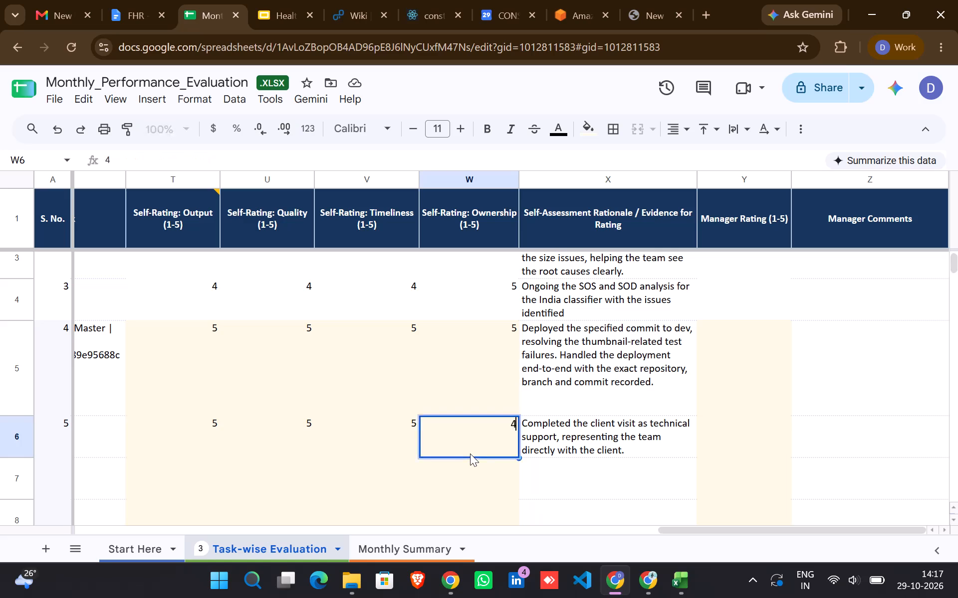
scroll(470, 453, up, 2)
scroll(364, 436, up, 1)
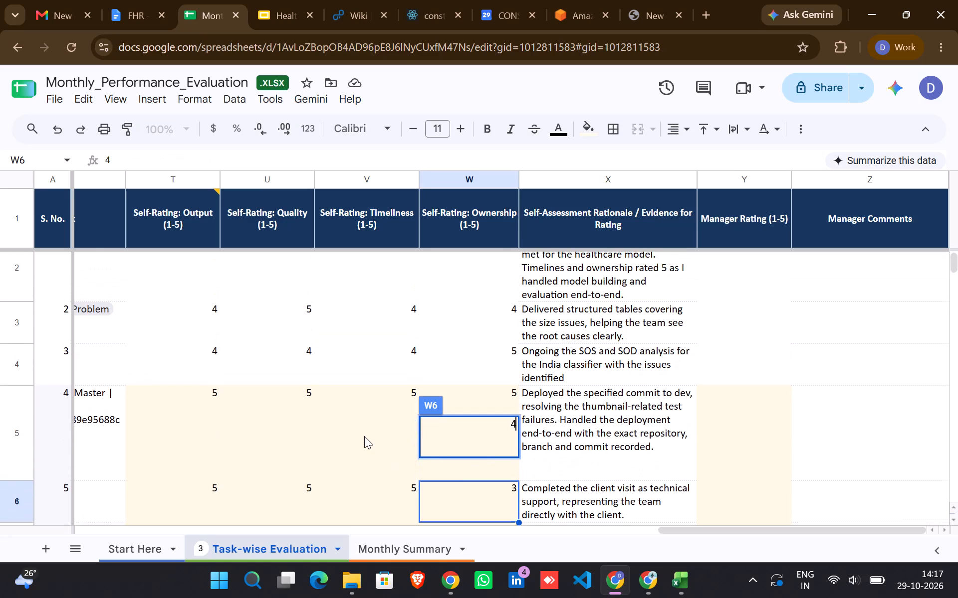
scroll(364, 436, up, 1)
click(198, 369)
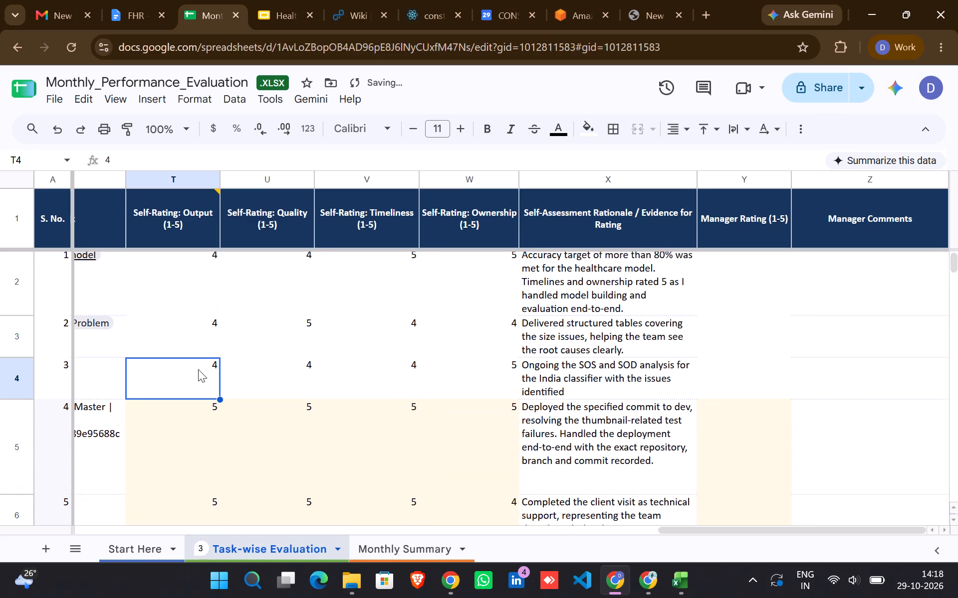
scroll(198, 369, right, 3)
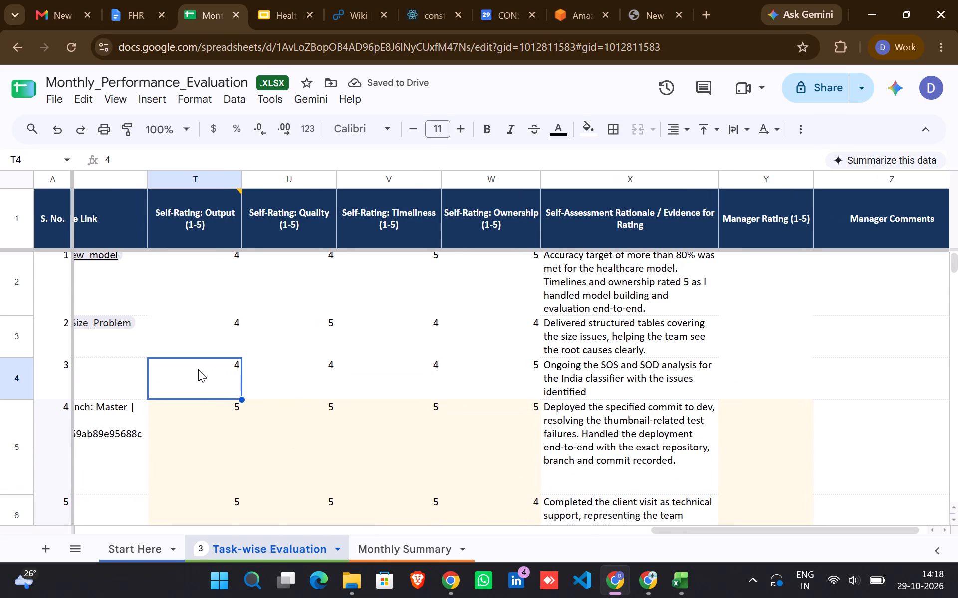
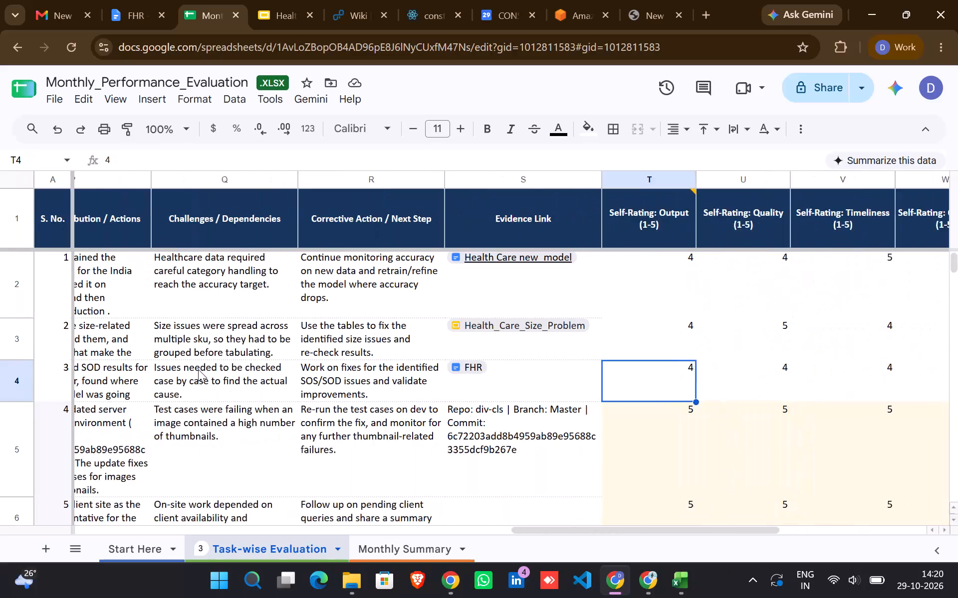
Review the five task rows in the Task-wise Evaluation sheet, from the self-ratings back to the task names, for completeness.
scroll(198, 369, right, 3)
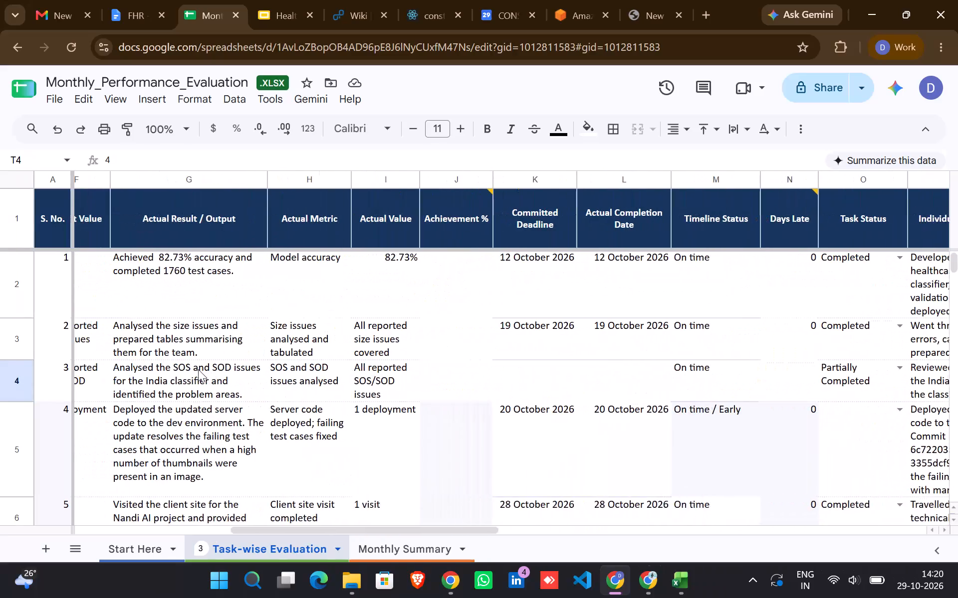
scroll(198, 369, down, 4)
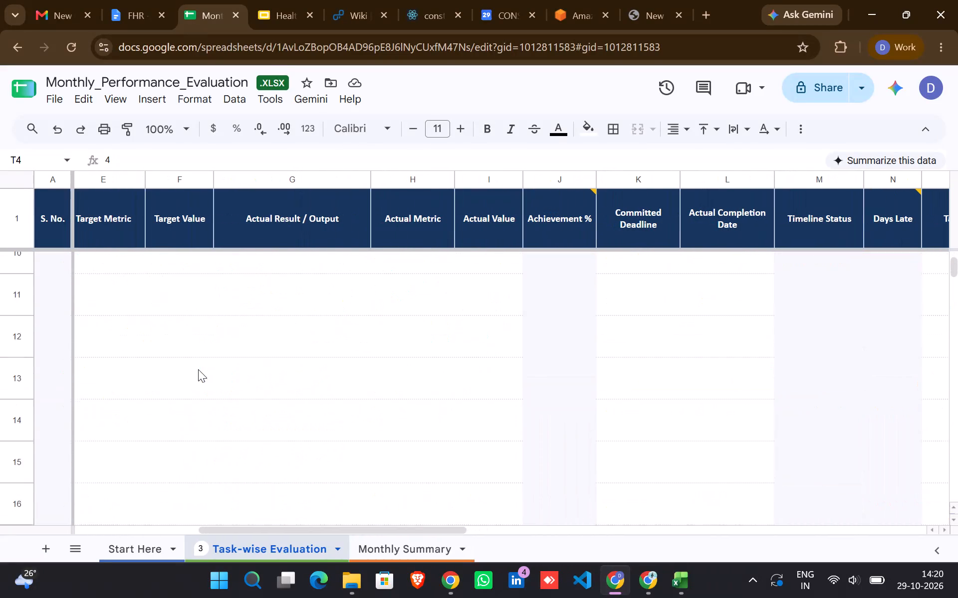
scroll(198, 369, up, 7)
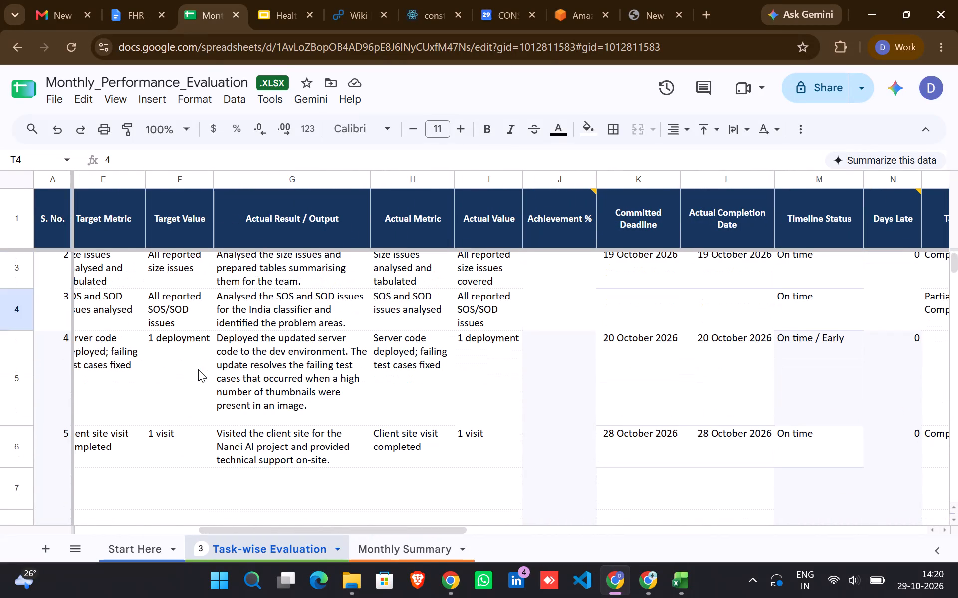
scroll(198, 369, right, 4)
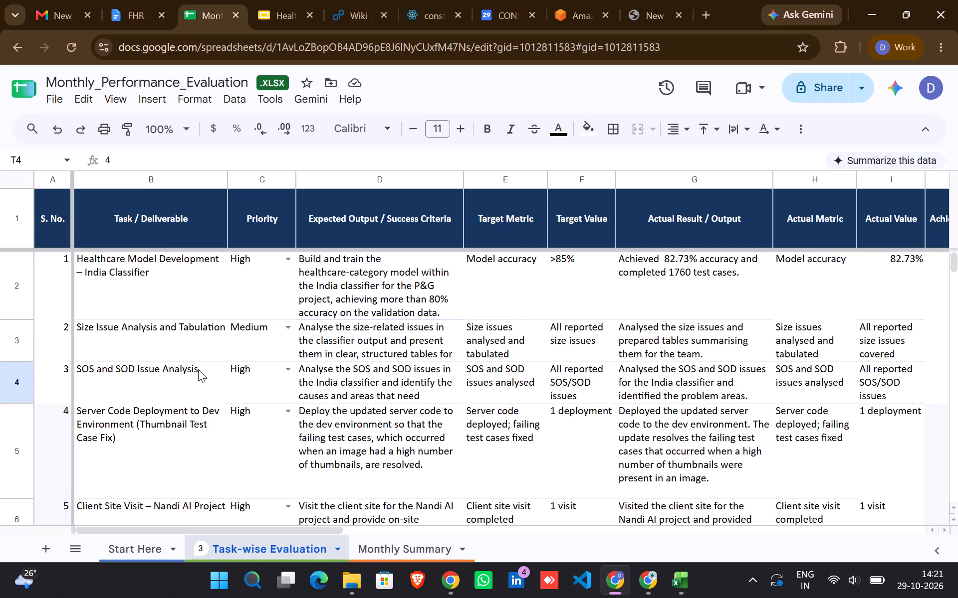
scroll(198, 369, right, 8)
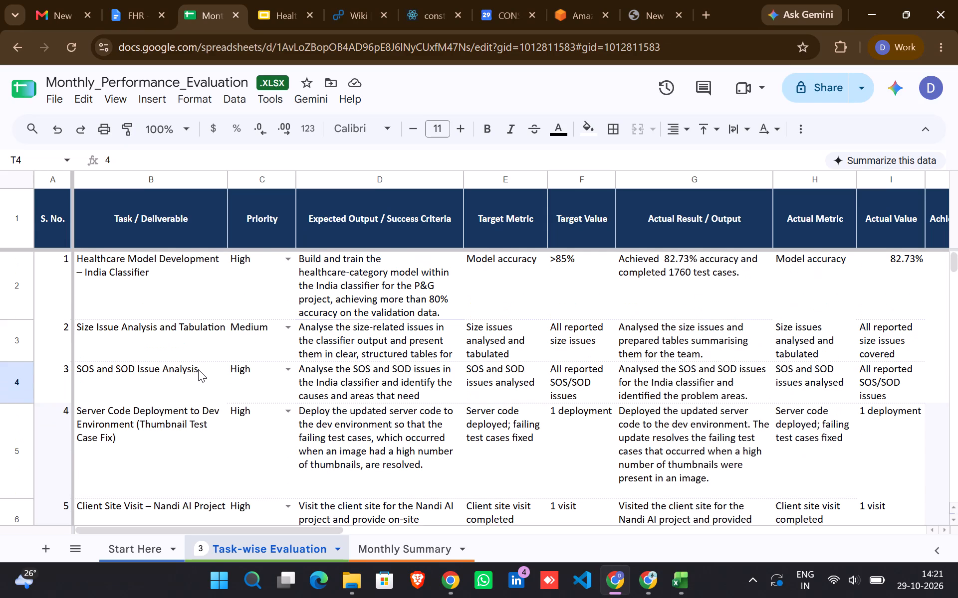
scroll(198, 369, right, 1)
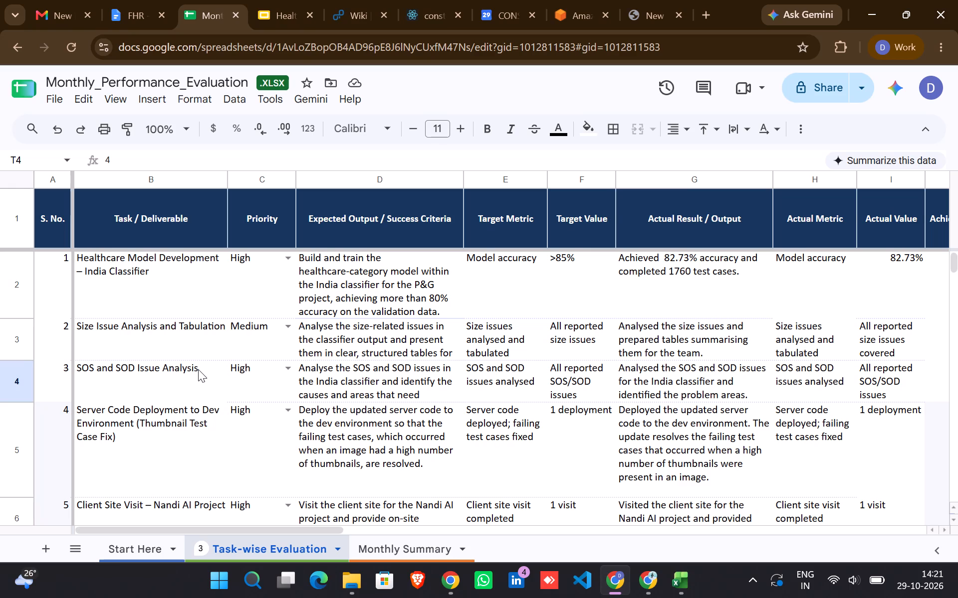
scroll(198, 369, left, 14)
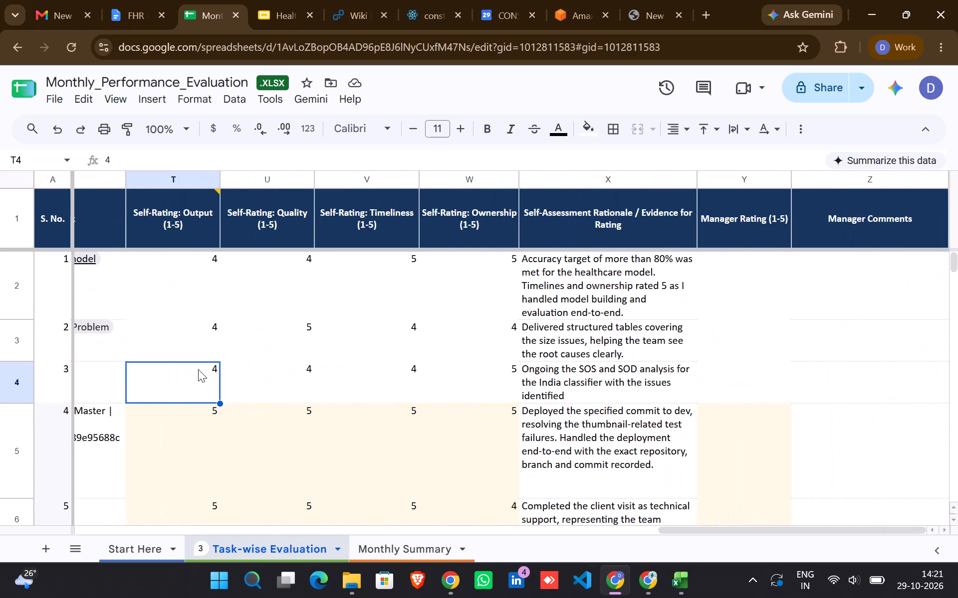
scroll(198, 369, left, 2)
scroll(198, 369, right, 3)
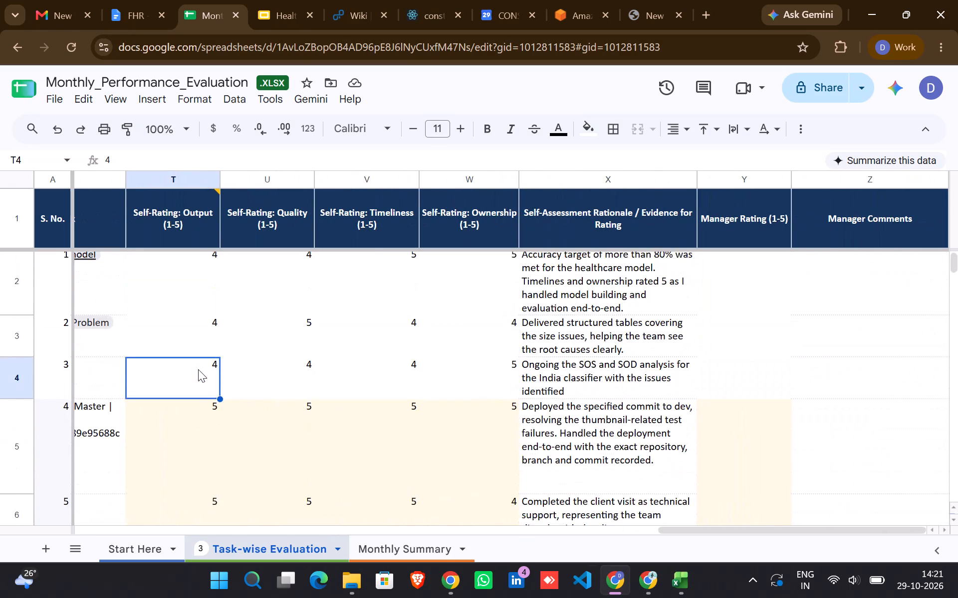
scroll(198, 369, right, 5)
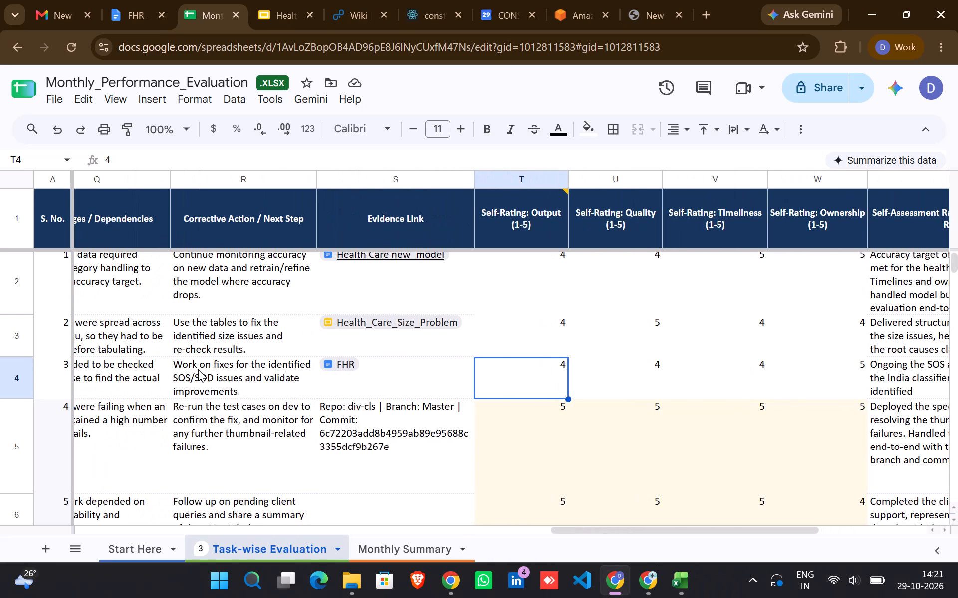
scroll(198, 369, right, 1)
scroll(198, 369, up, 2)
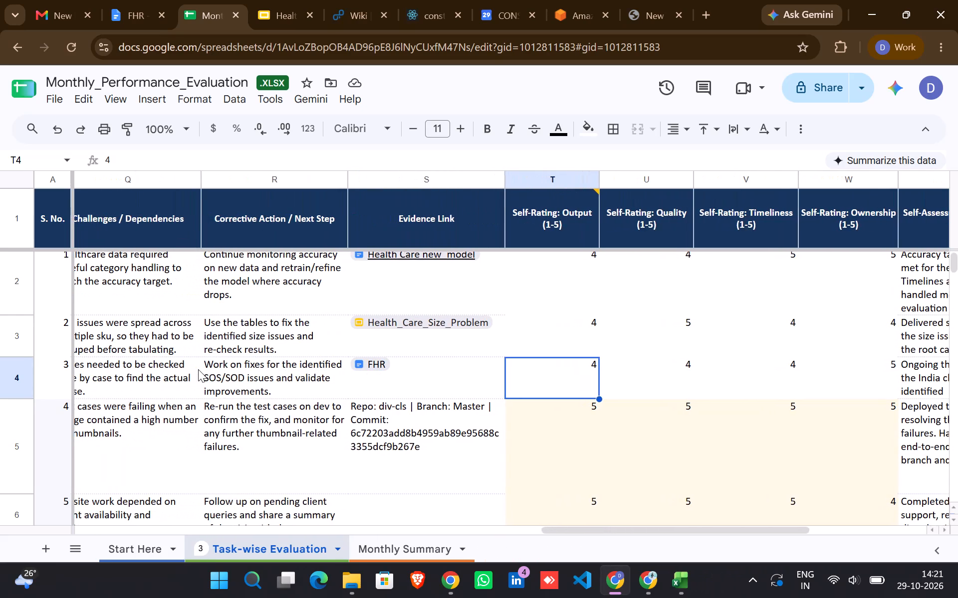
scroll(198, 369, up, 1)
scroll(198, 369, down, 1)
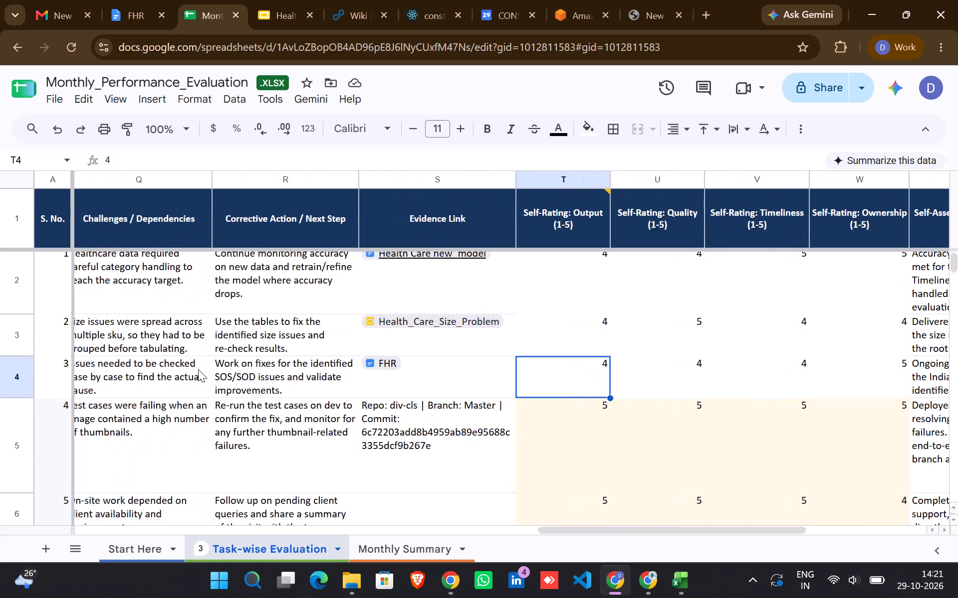
scroll(198, 369, down, 2)
scroll(198, 369, right, 3)
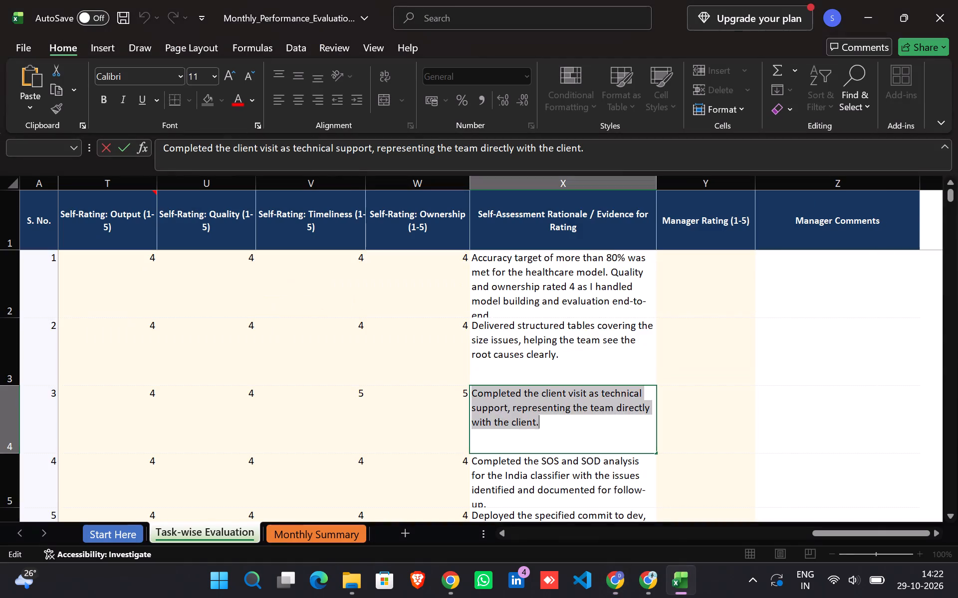
scroll(468, 453, down, 2)
scroll(468, 453, up, 6)
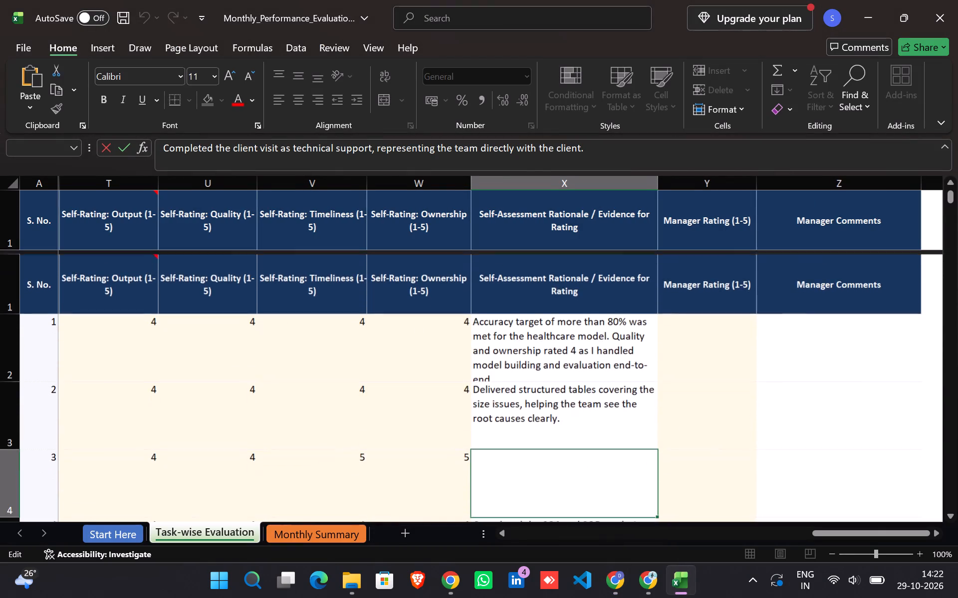
click(954, 4)
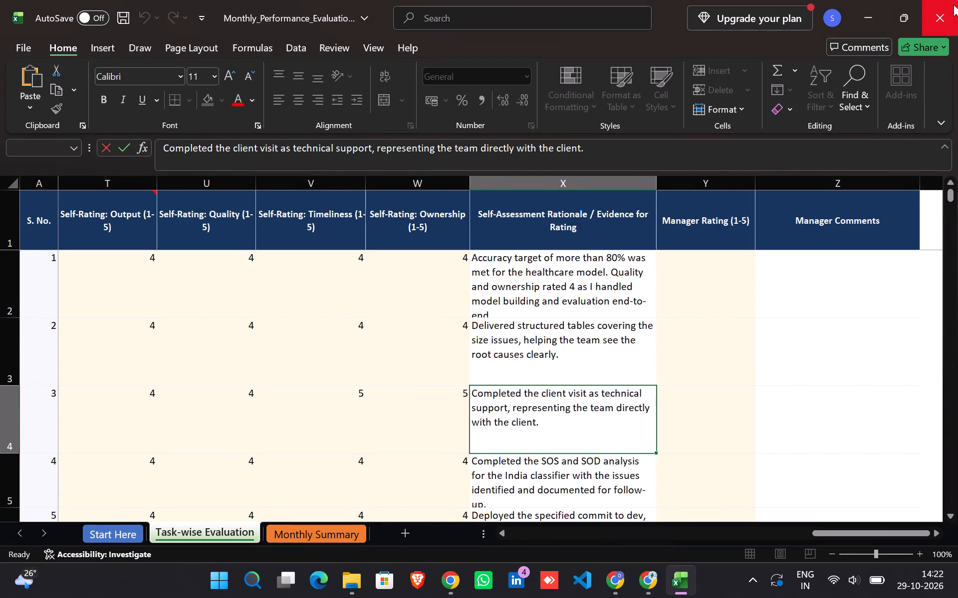
click(519, 403)
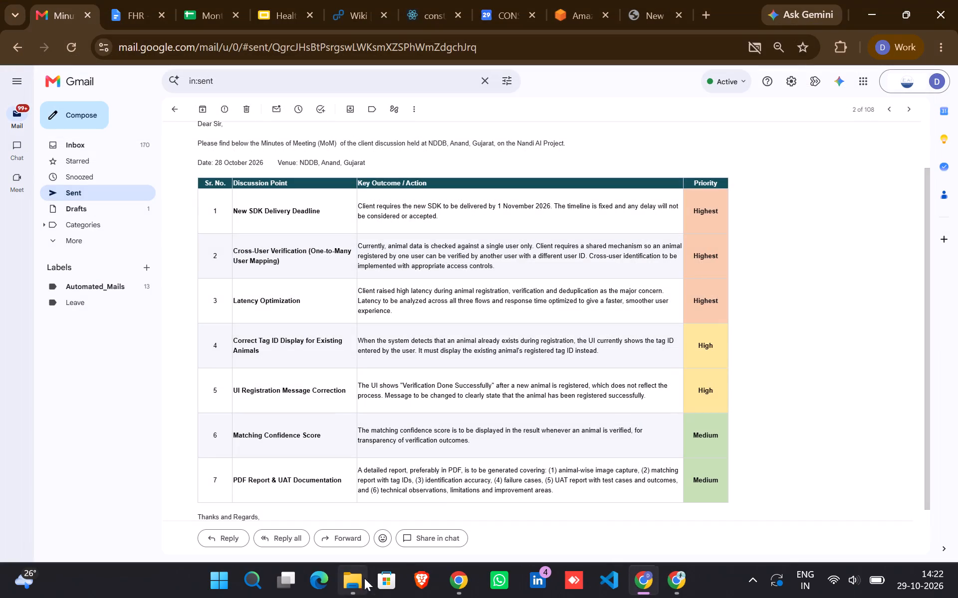
Open the Downloads folder in File Explorer and look through the recent files.
click(360, 575)
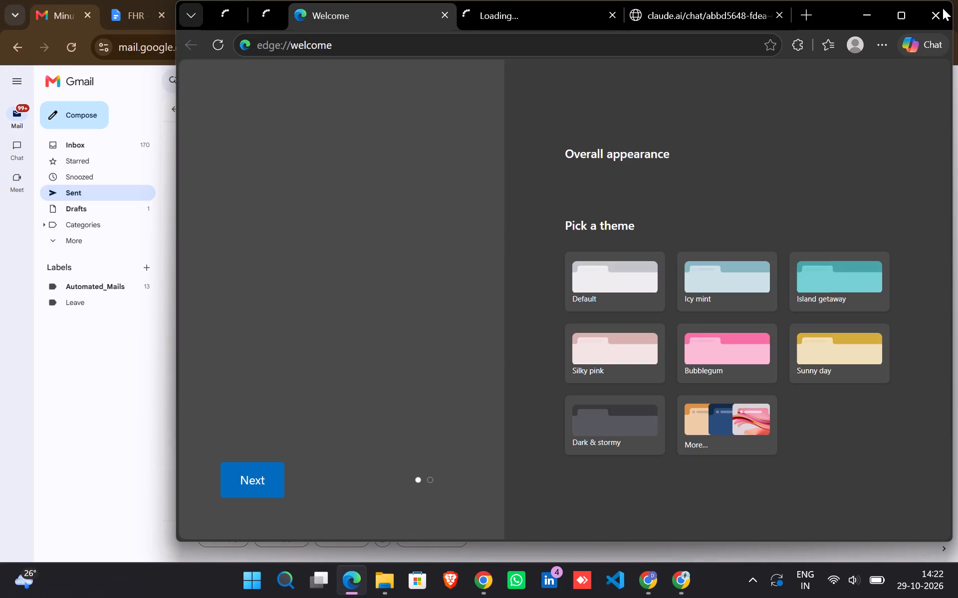
click(942, 8)
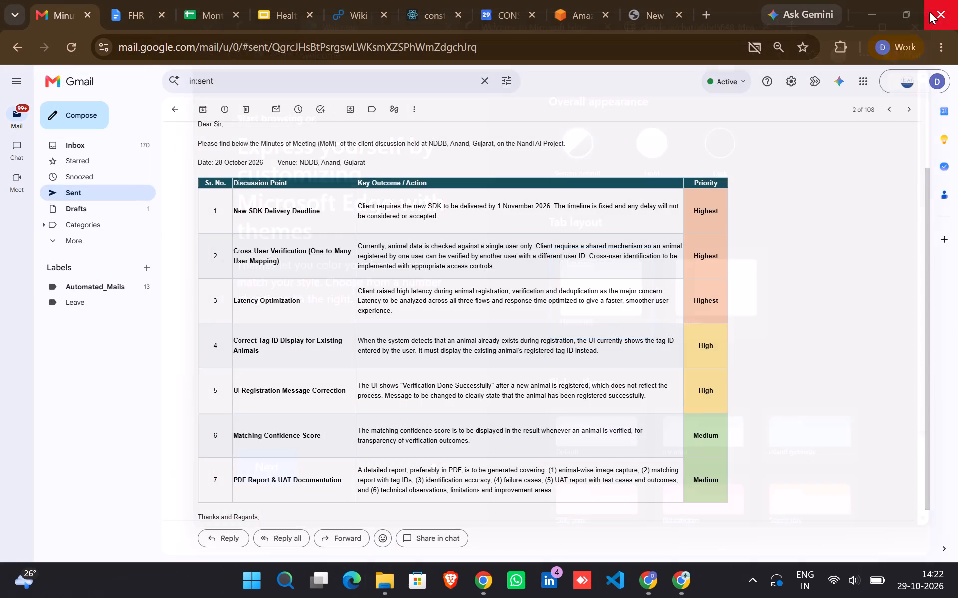
click(391, 586)
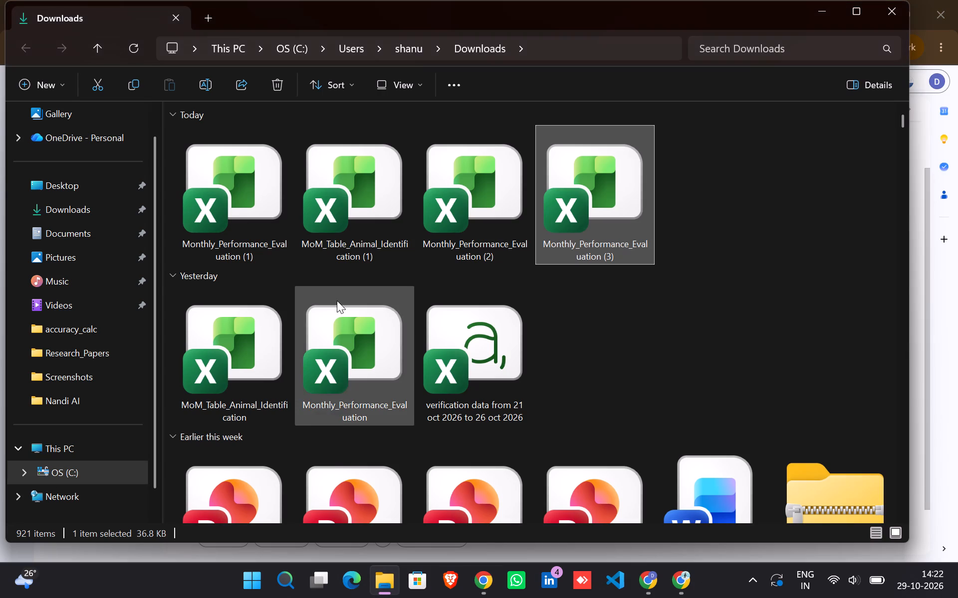
scroll(287, 277, down, 1)
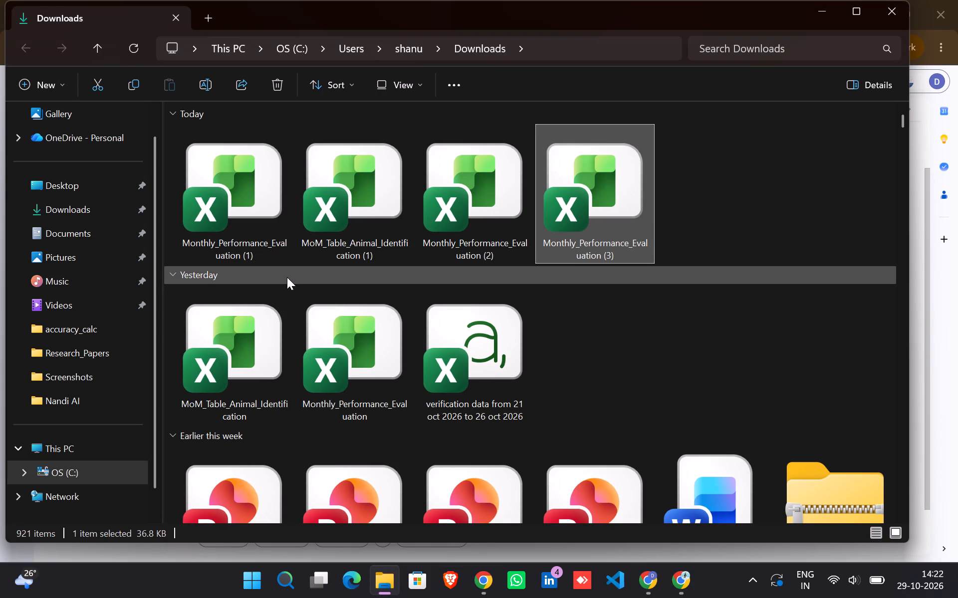
scroll(287, 277, down, 1)
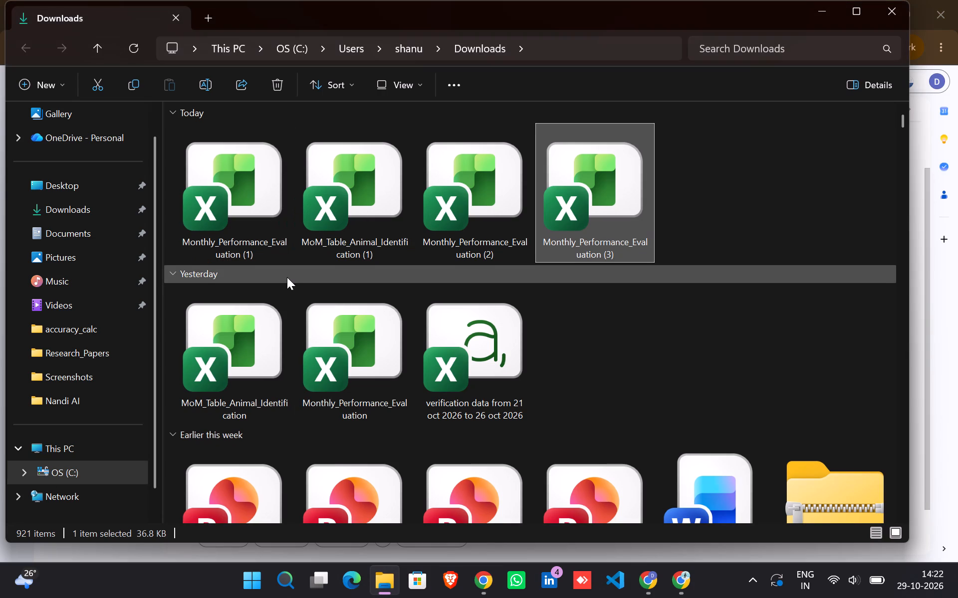
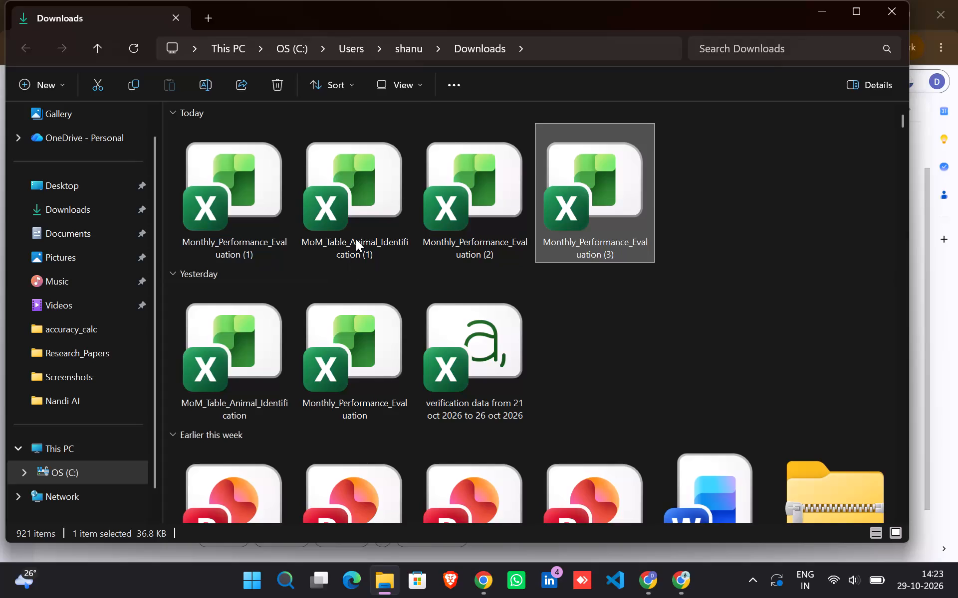
Open the MoM_Table_Animal_Identification (1) workbook from Downloads and look over the meeting minutes.
click(356, 239)
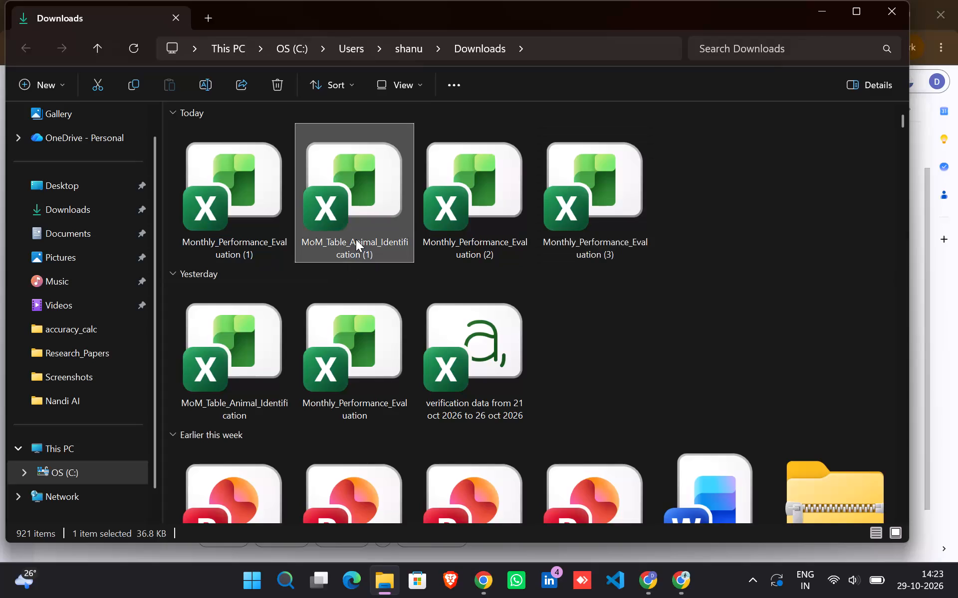
double_click(356, 239)
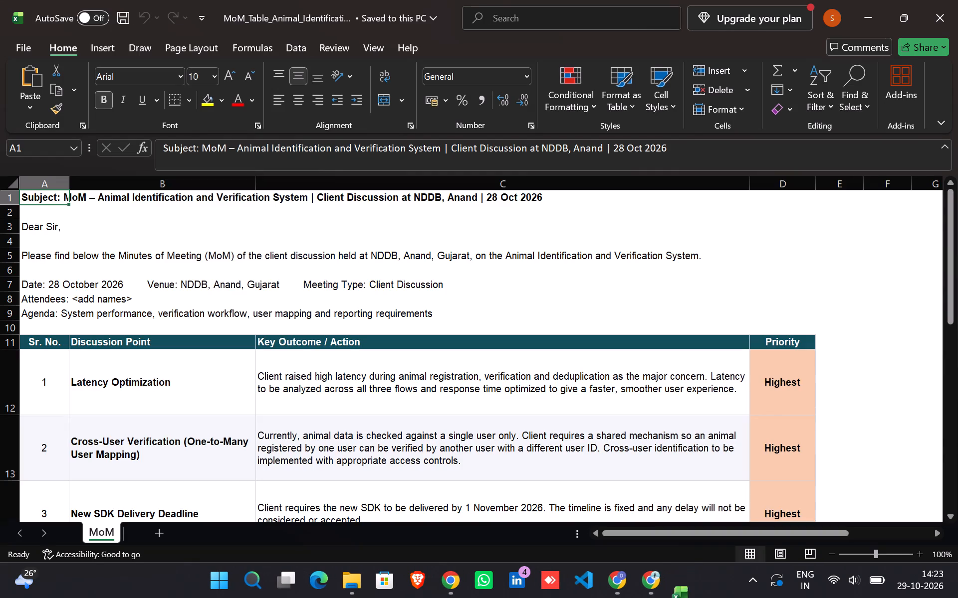
scroll(341, 339, down, 2)
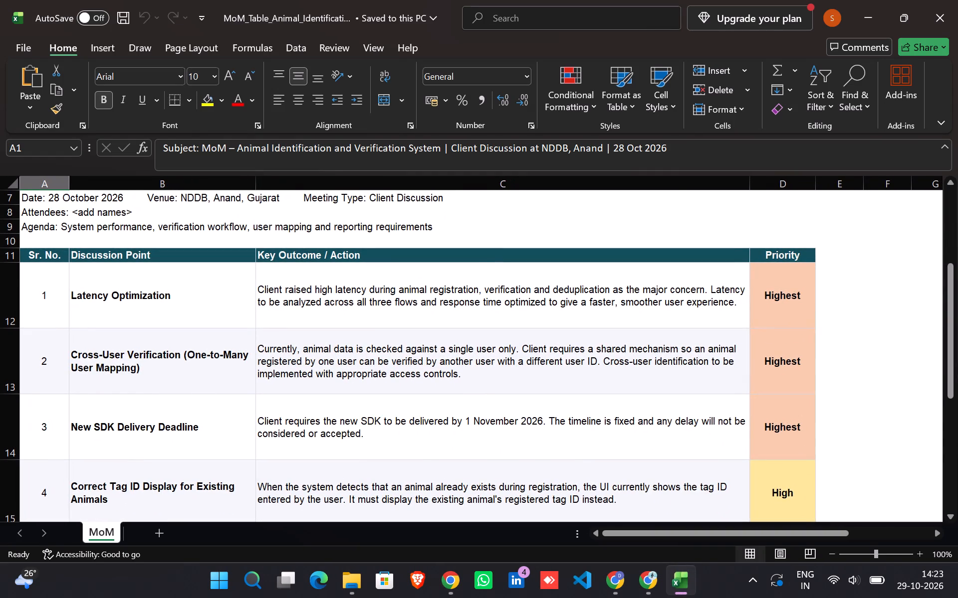
scroll(92, 262, up, 2)
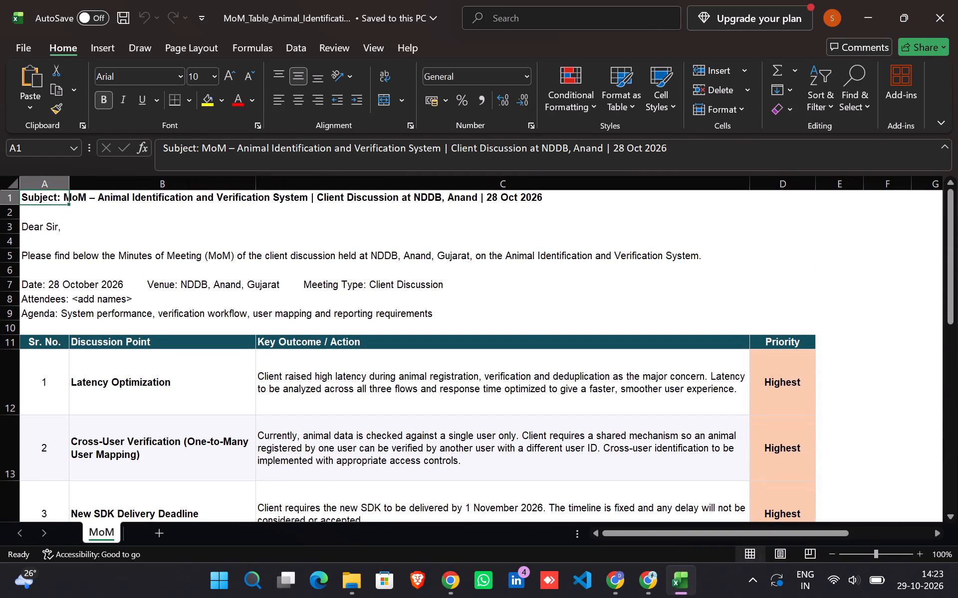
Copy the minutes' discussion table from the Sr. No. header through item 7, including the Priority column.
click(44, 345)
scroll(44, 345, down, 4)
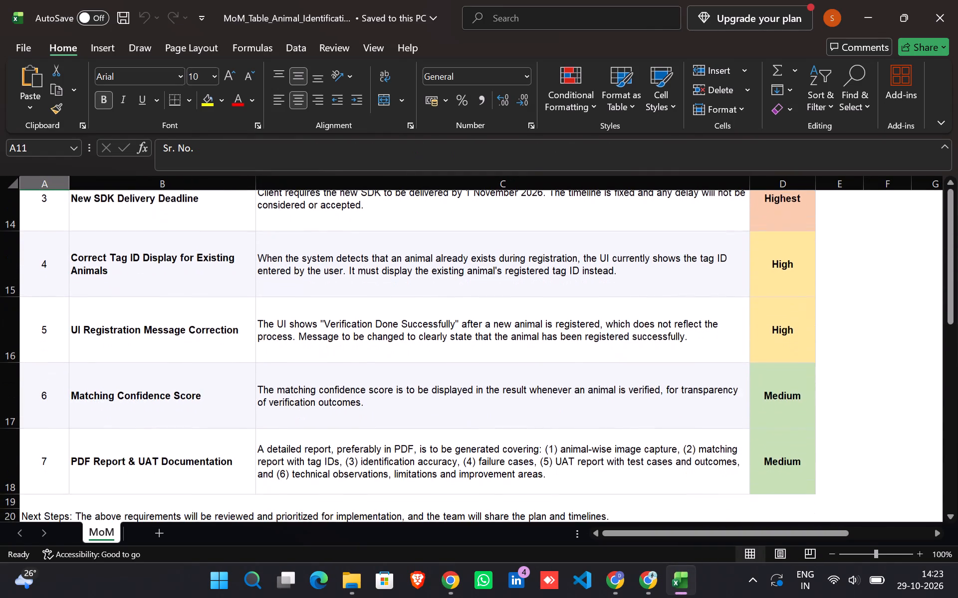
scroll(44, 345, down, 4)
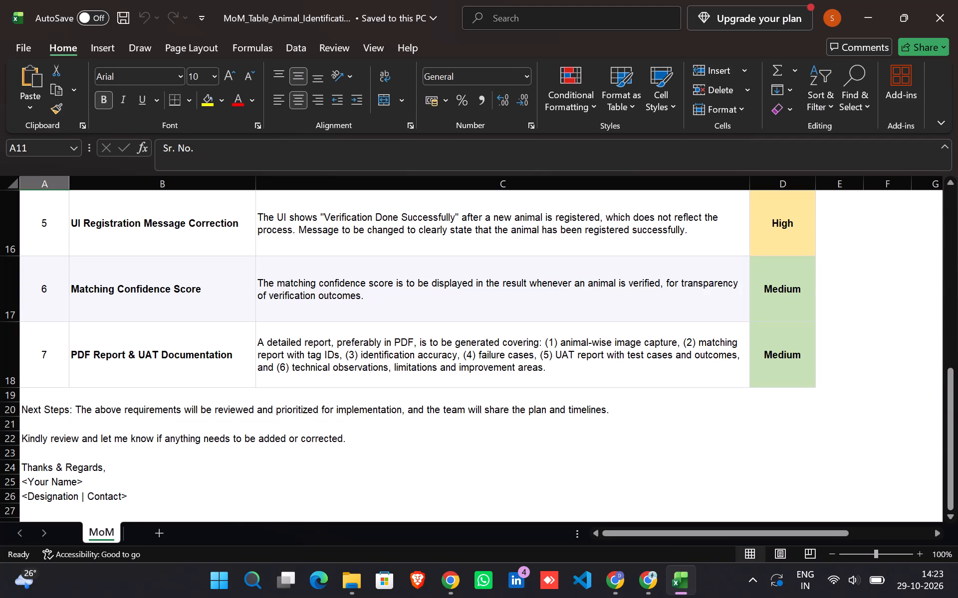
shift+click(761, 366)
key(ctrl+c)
Switch to Chrome and create a blank Google Sheets spreadsheet in the open new tab.
key(alt+Tab)
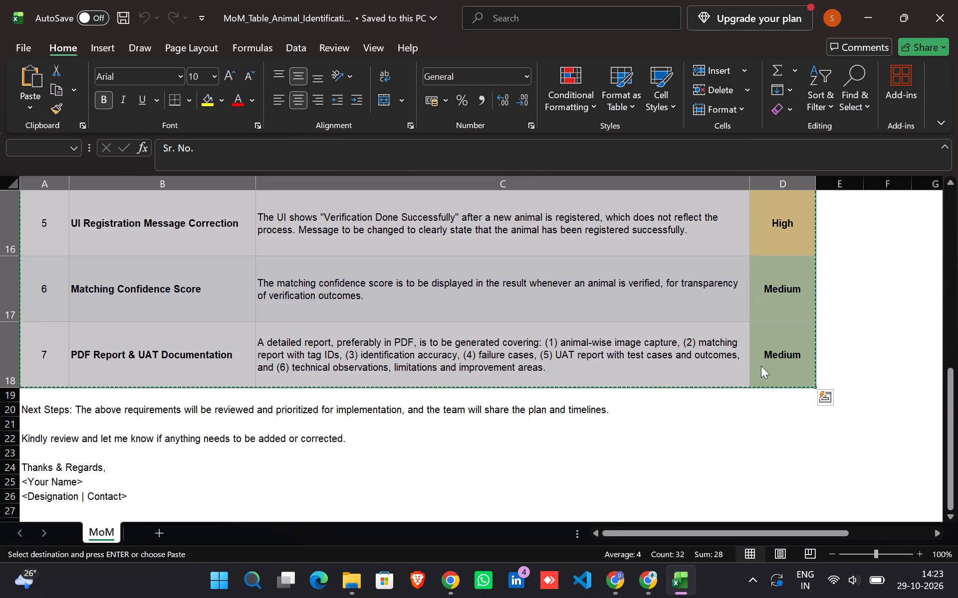
key(alt+Tab)
key(alt+Tab)
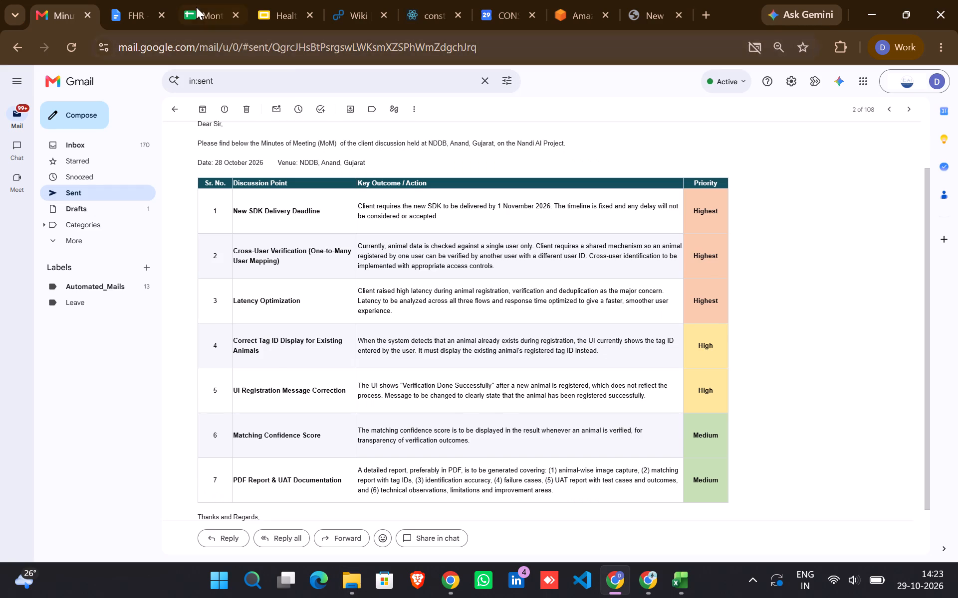
click(196, 7)
scroll(173, 176, up, 3)
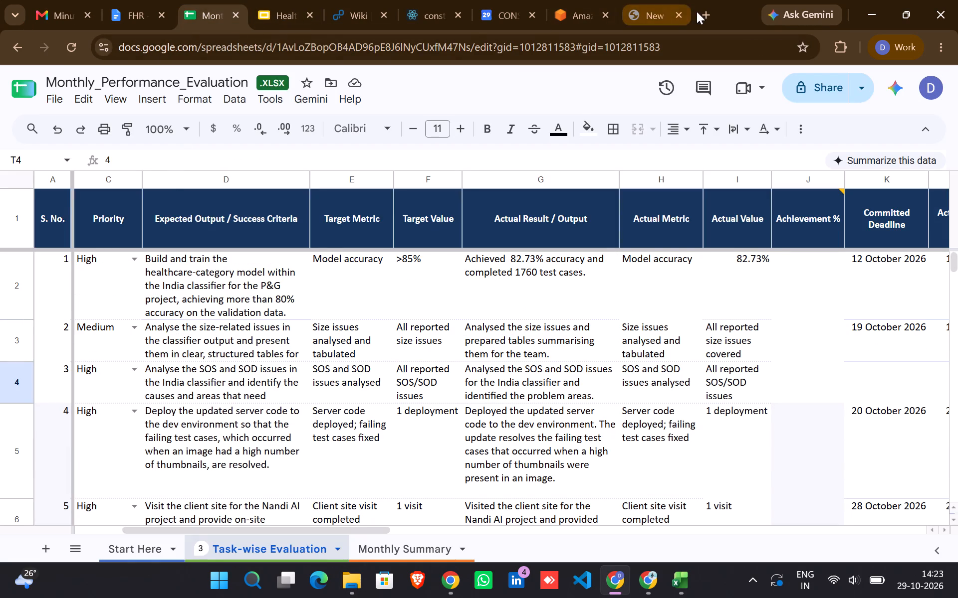
click(657, 0)
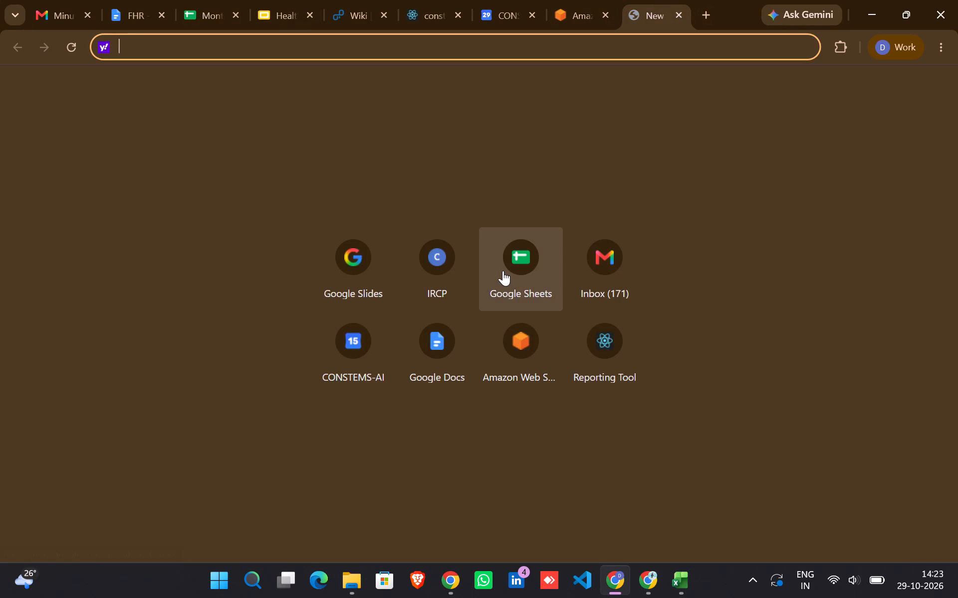
click(503, 271)
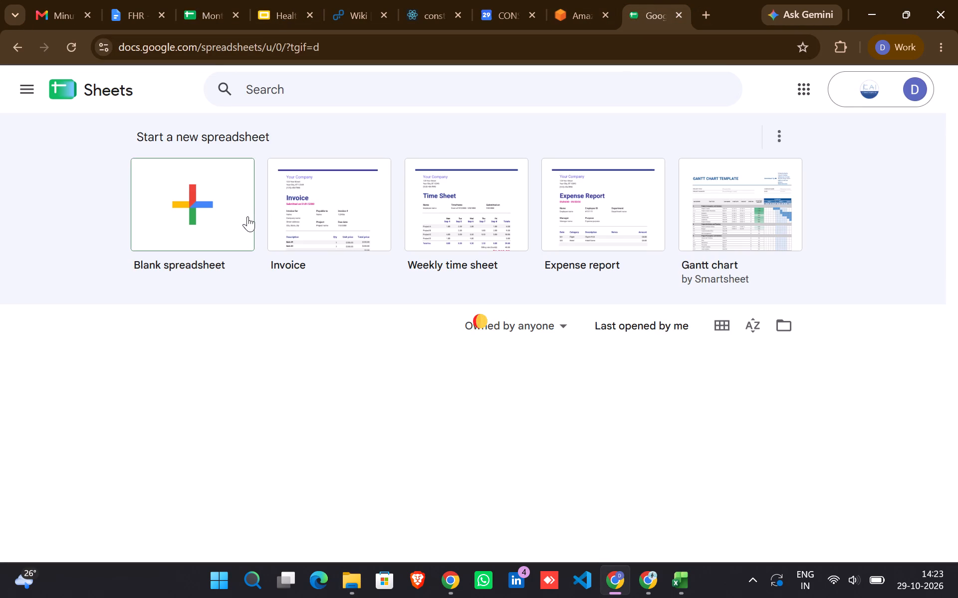
click(247, 216)
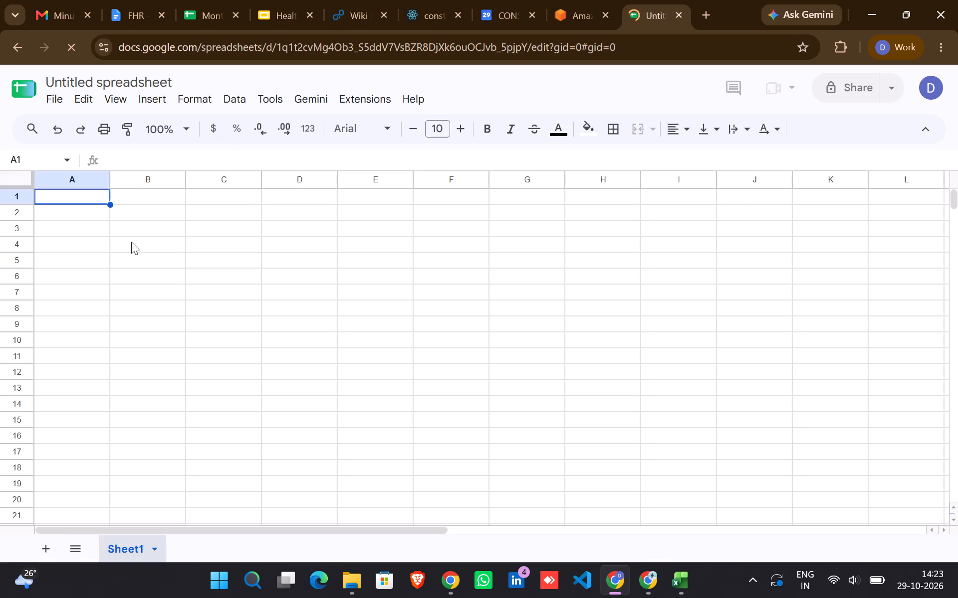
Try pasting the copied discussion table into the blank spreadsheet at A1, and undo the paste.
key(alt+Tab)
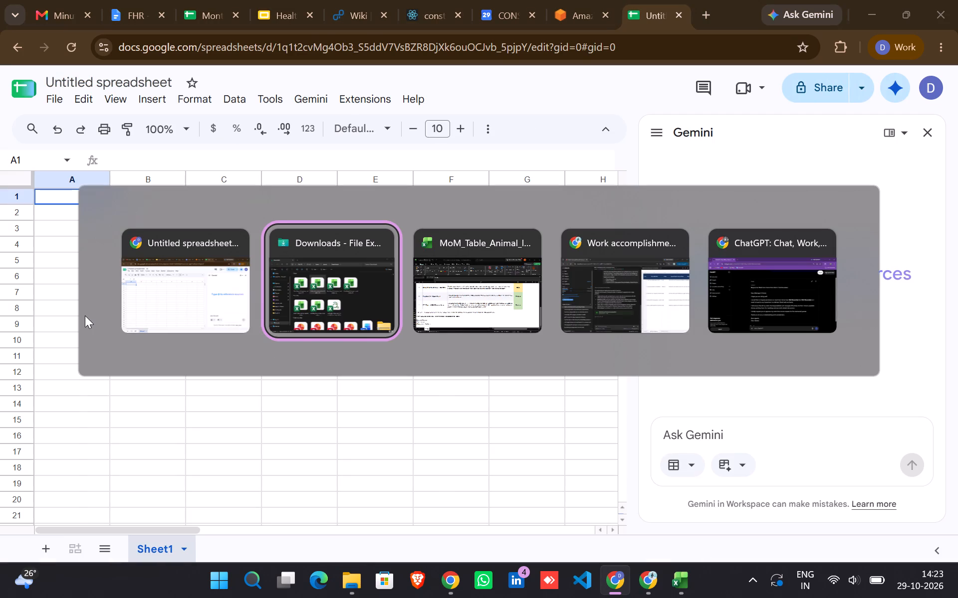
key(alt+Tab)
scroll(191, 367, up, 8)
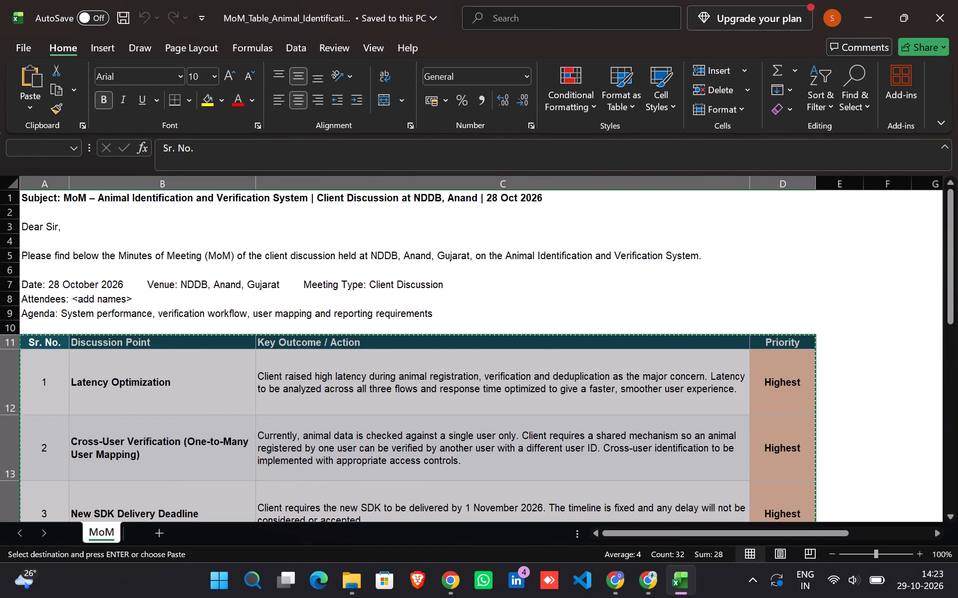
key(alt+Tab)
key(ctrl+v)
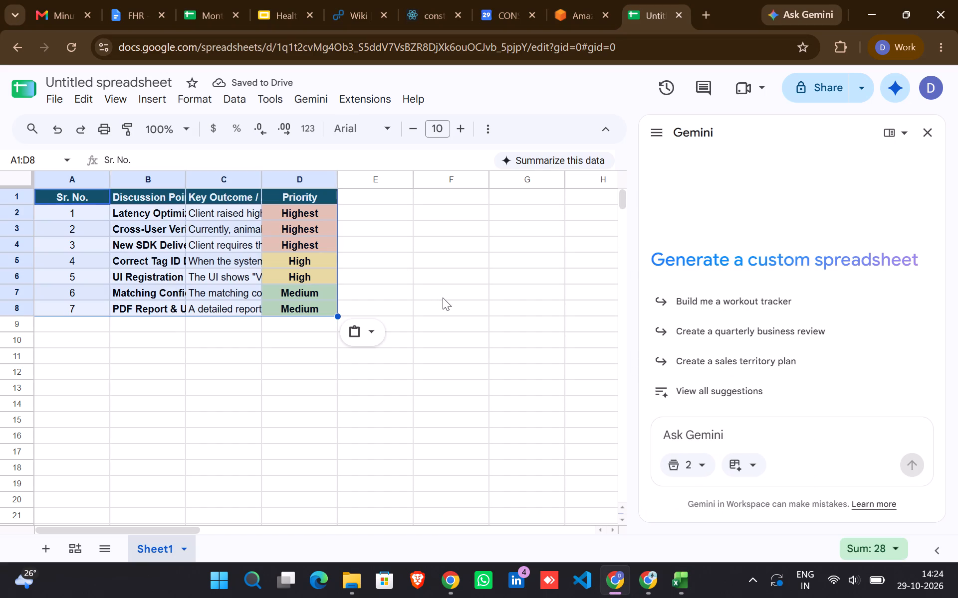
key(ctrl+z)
Close the Gemini side panel in the blank spreadsheet.
click(458, 330)
click(929, 136)
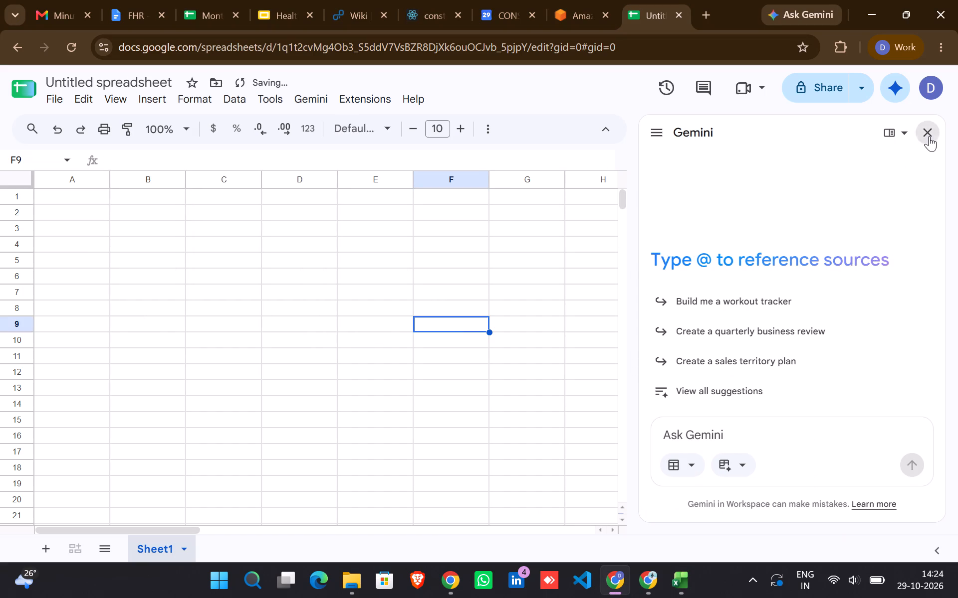
click(514, 331)
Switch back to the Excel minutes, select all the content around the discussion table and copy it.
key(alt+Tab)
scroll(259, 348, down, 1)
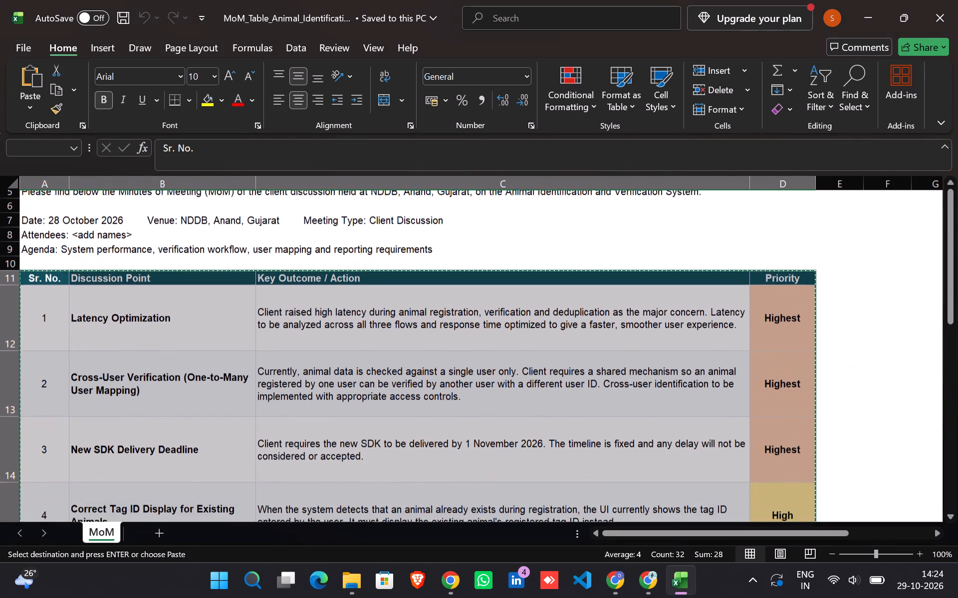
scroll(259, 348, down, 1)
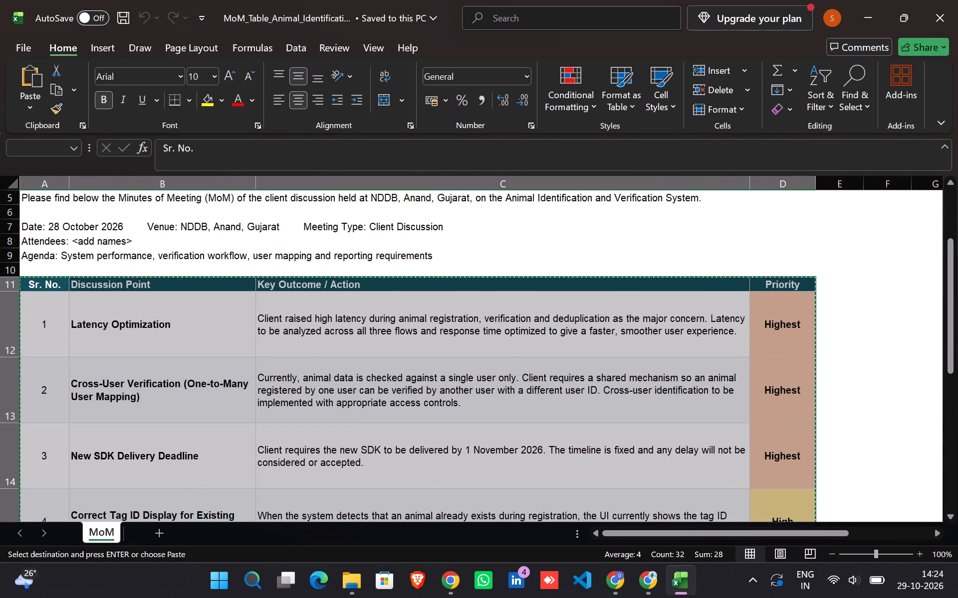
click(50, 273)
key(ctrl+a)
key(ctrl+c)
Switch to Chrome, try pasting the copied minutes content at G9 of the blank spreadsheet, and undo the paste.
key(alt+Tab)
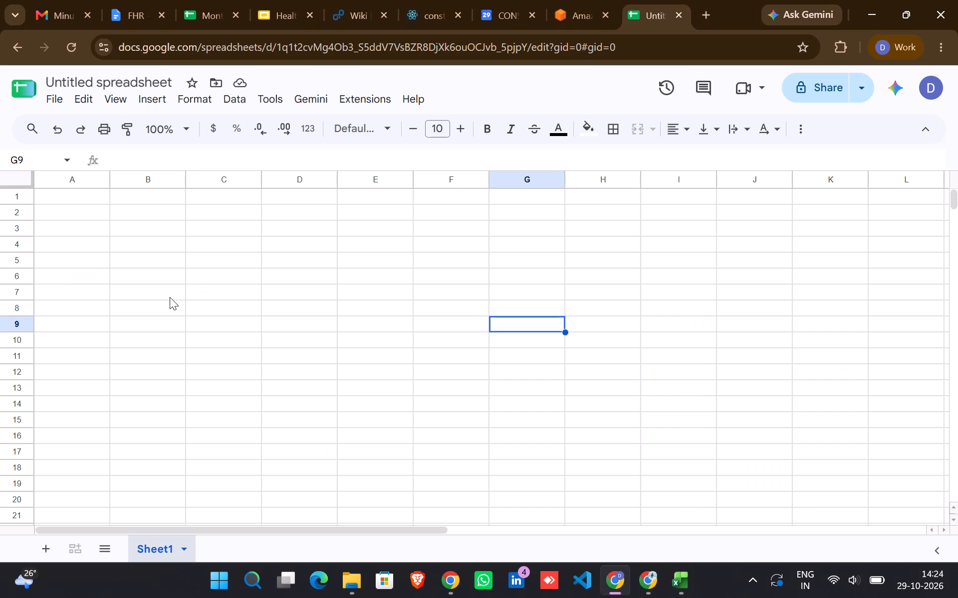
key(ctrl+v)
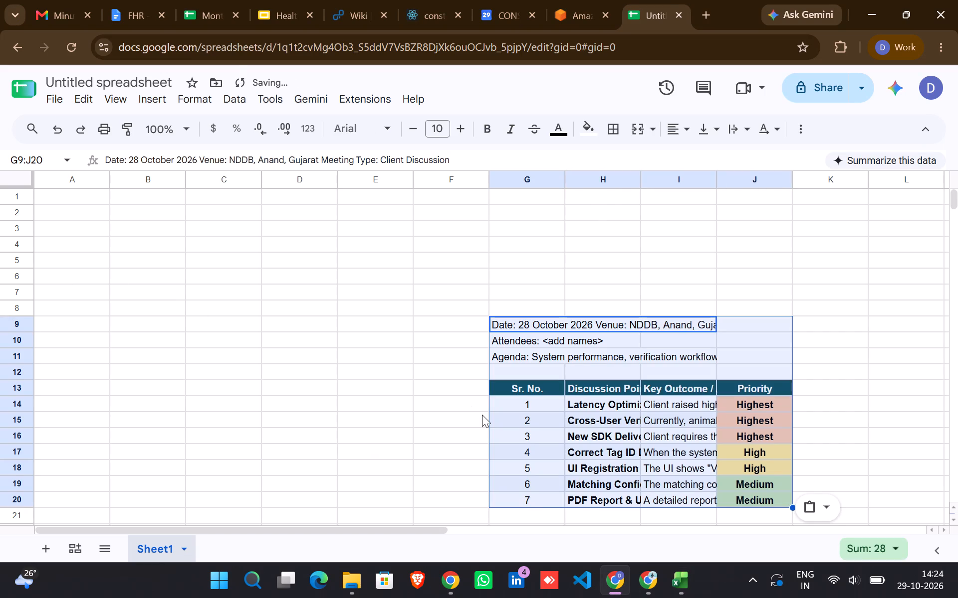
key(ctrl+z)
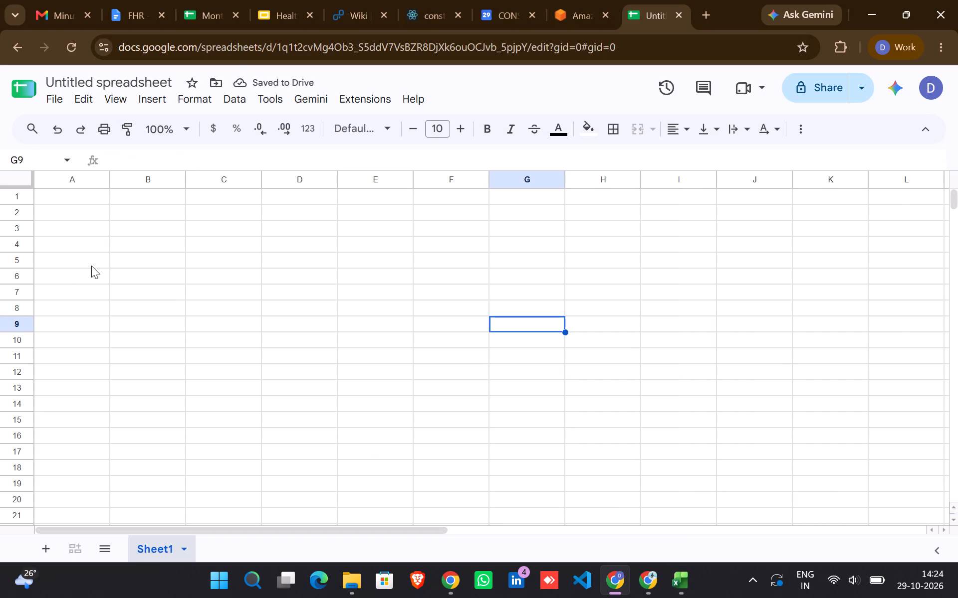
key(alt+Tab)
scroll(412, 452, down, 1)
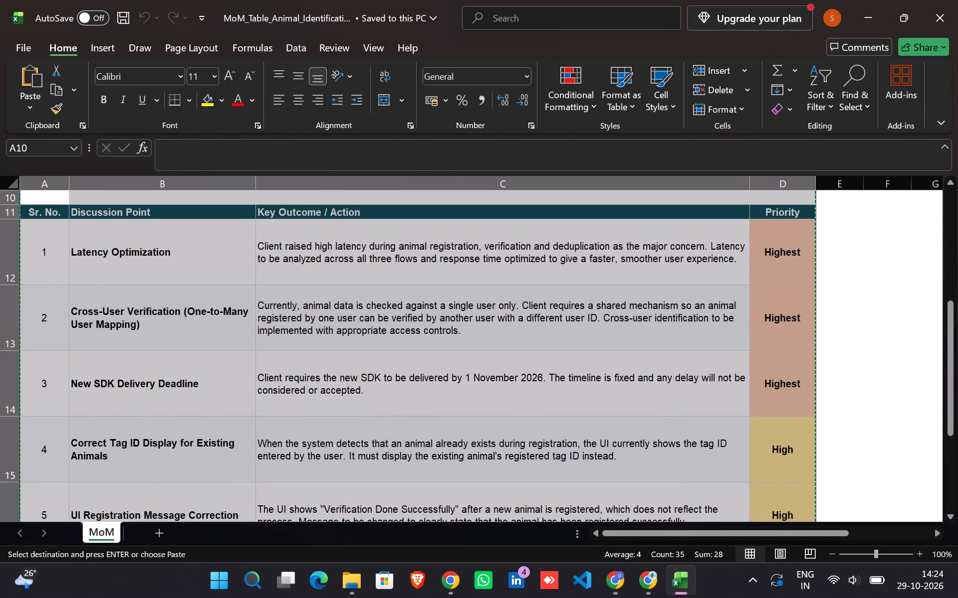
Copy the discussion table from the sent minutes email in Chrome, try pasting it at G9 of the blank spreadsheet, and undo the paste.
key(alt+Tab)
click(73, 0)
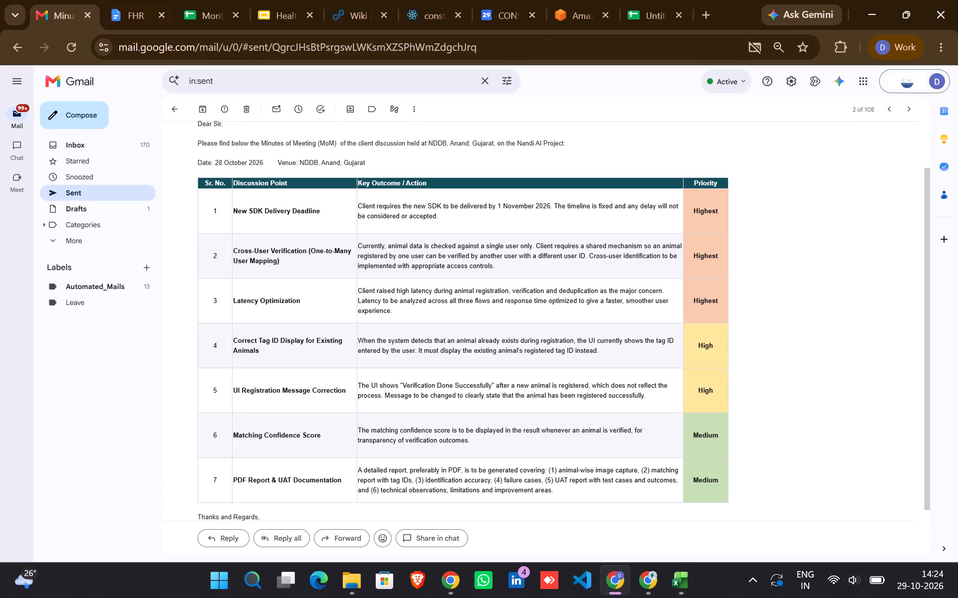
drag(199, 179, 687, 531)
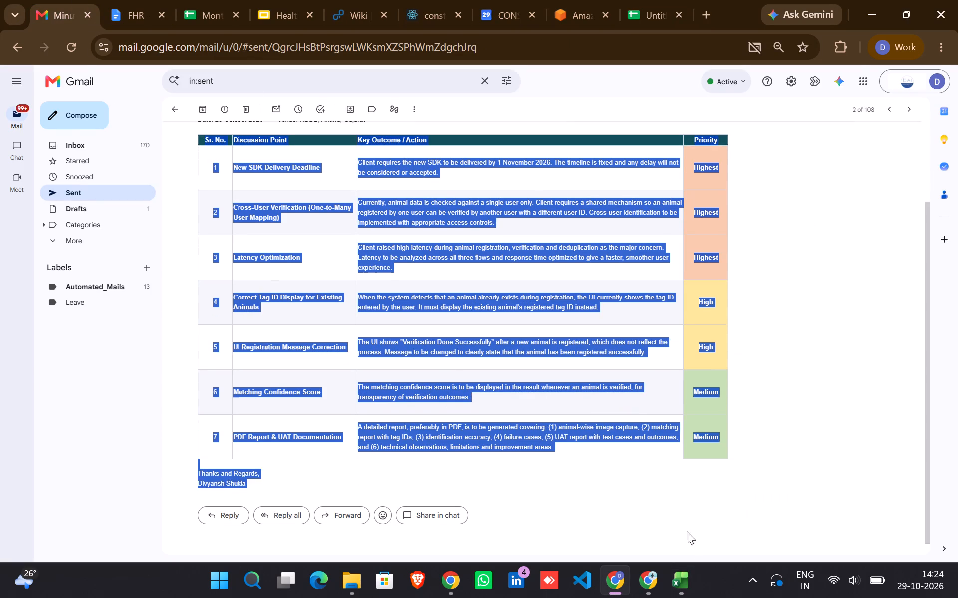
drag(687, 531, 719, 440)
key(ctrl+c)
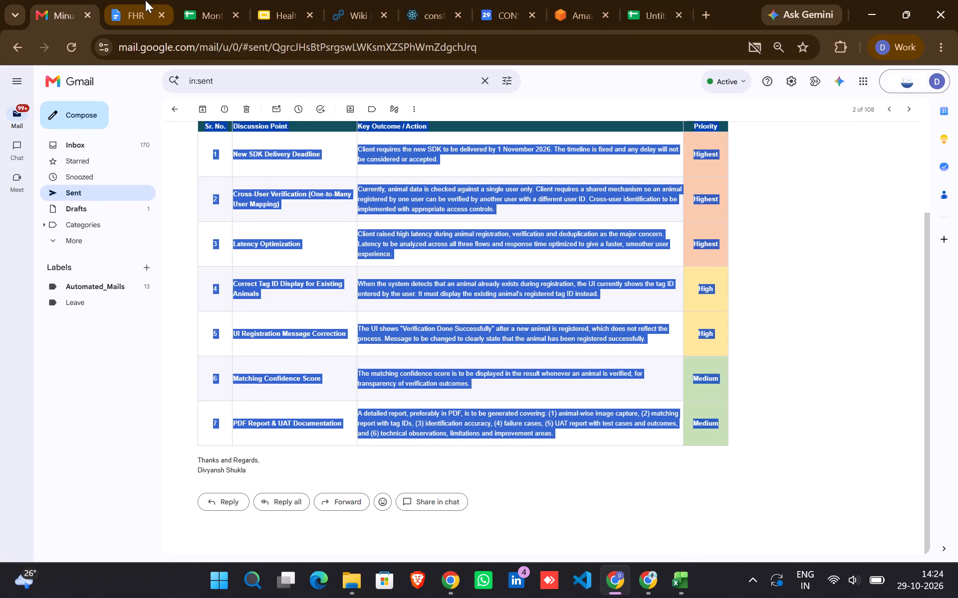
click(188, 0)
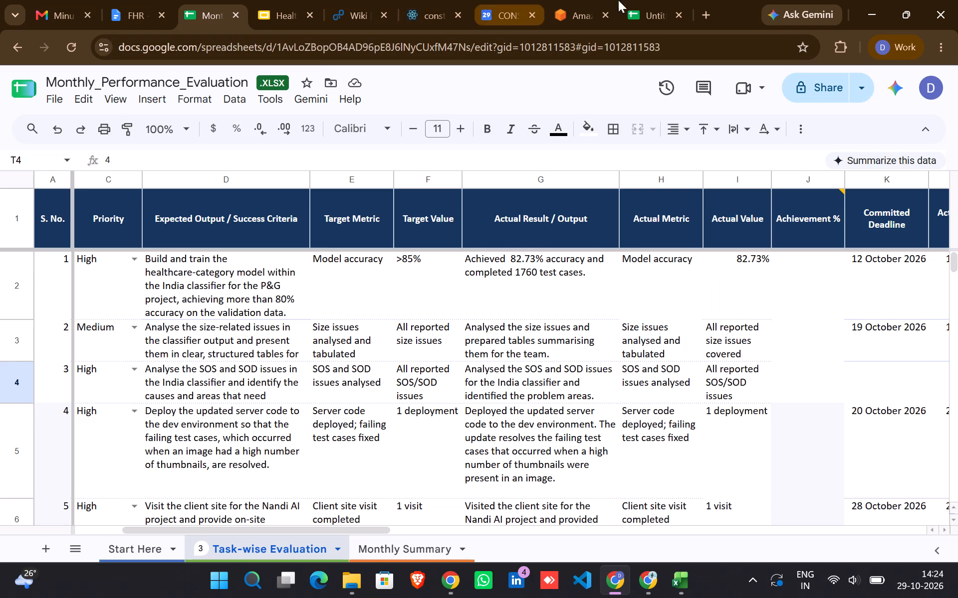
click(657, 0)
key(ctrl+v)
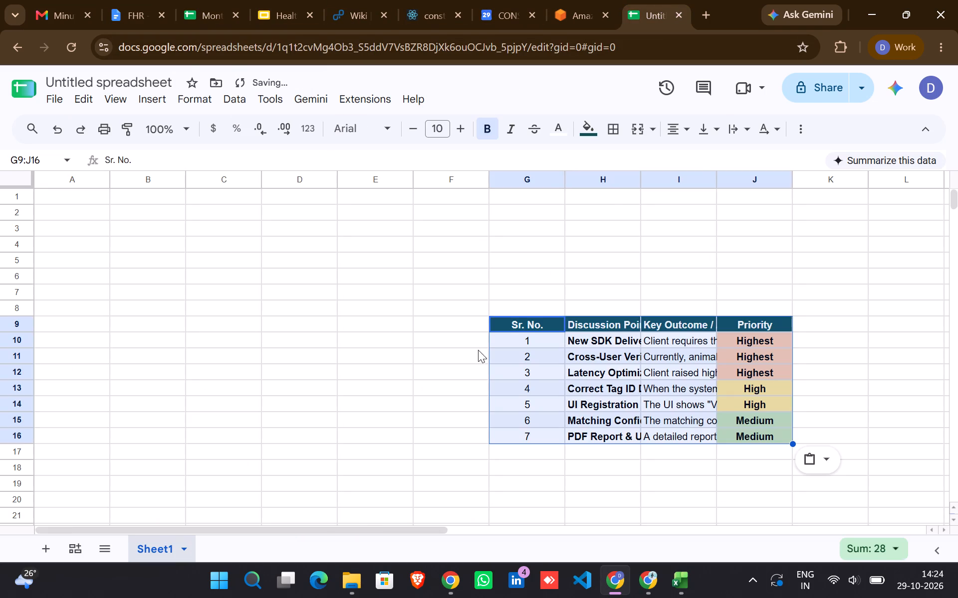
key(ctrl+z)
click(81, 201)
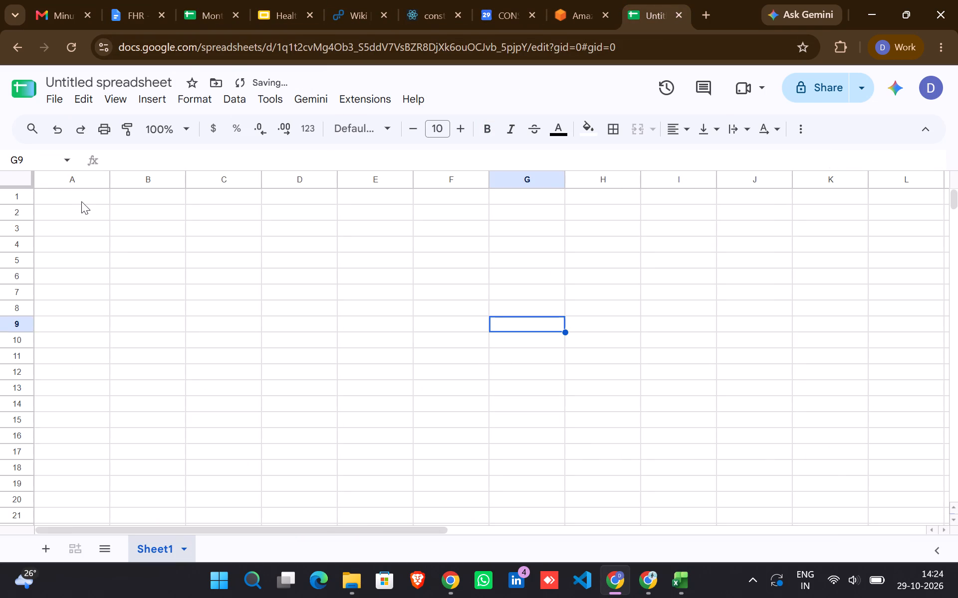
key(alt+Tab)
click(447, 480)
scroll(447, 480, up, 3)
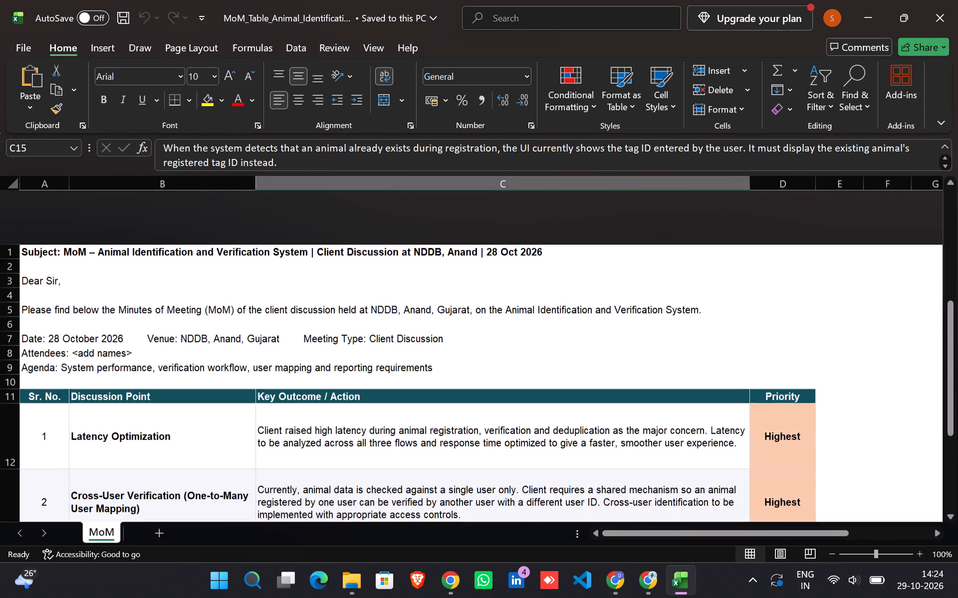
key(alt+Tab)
Import MoM_Table_Animal_Identification (1) from the Downloads folder into the blank Google Sheets spreadsheet, using Replace spreadsheet as the import location.
click(59, 99)
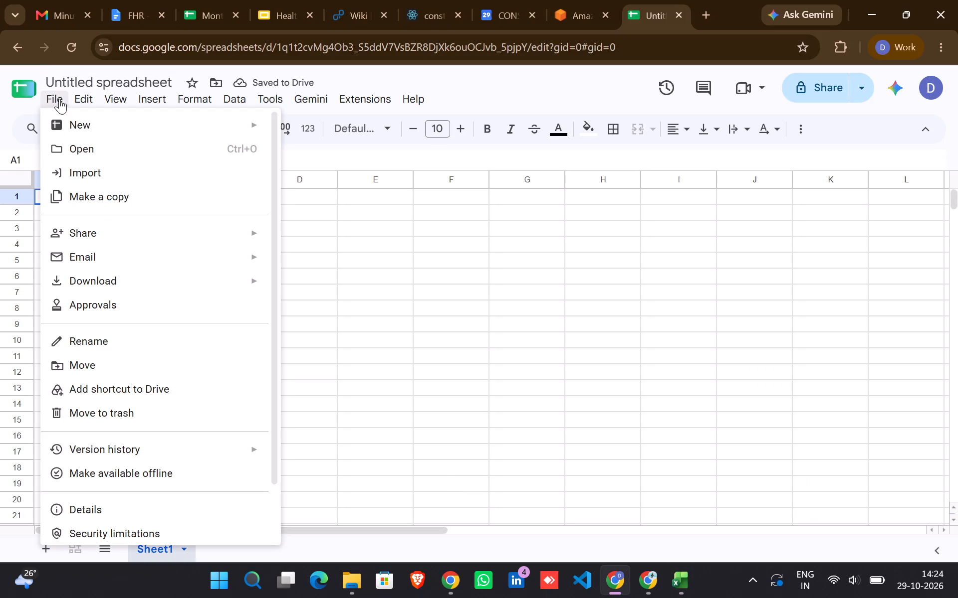
click(110, 179)
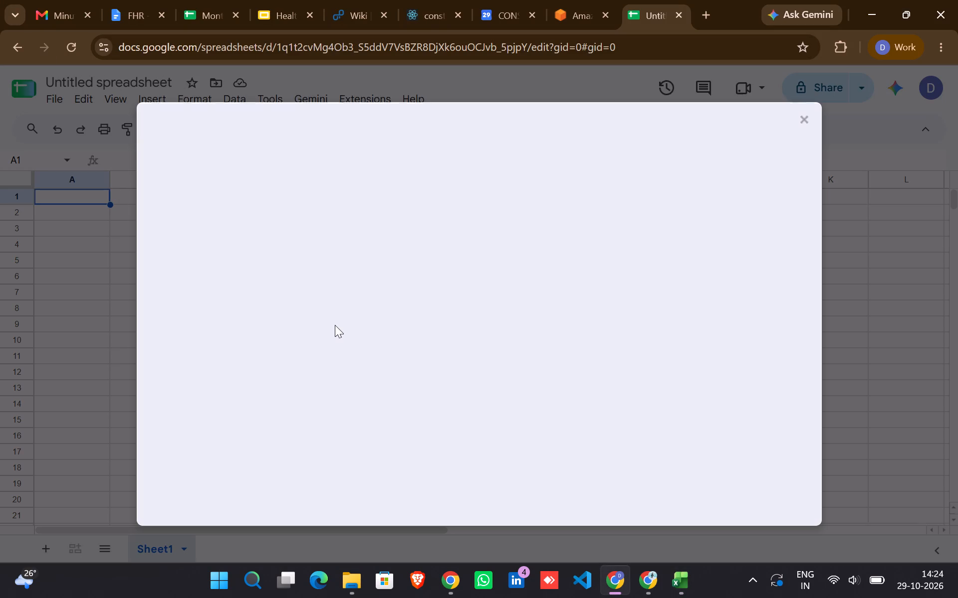
click(423, 185)
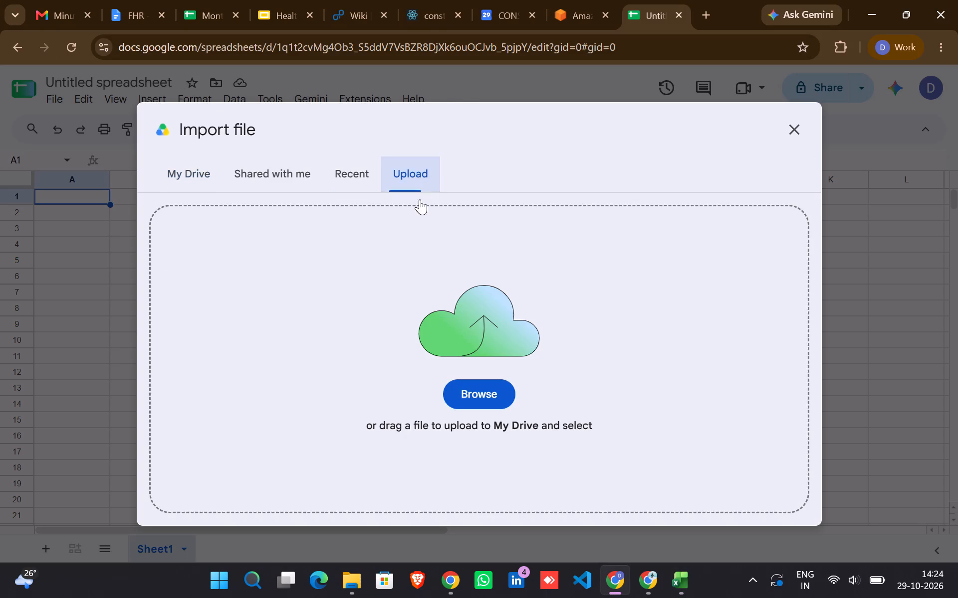
click(486, 393)
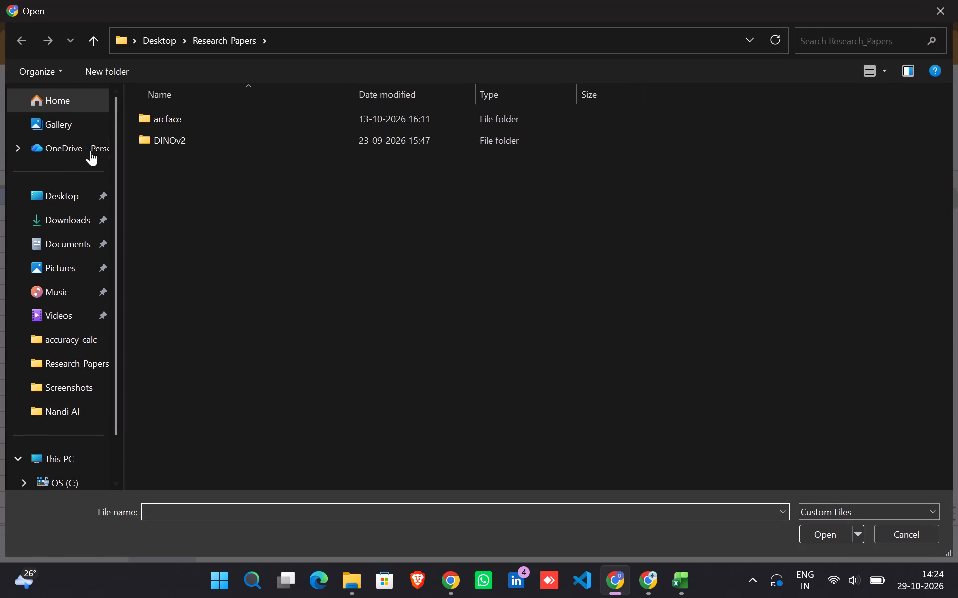
click(60, 217)
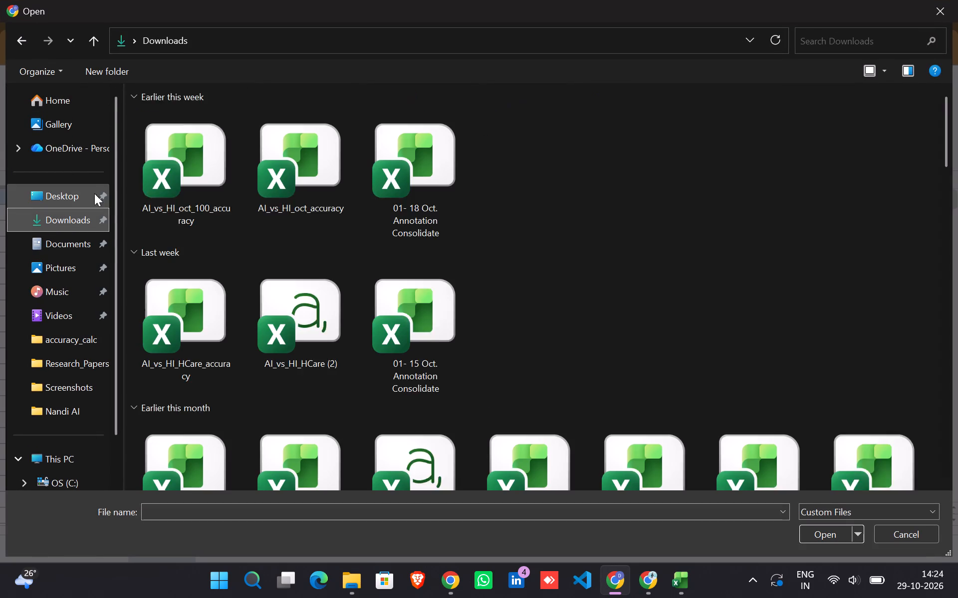
click(543, 202)
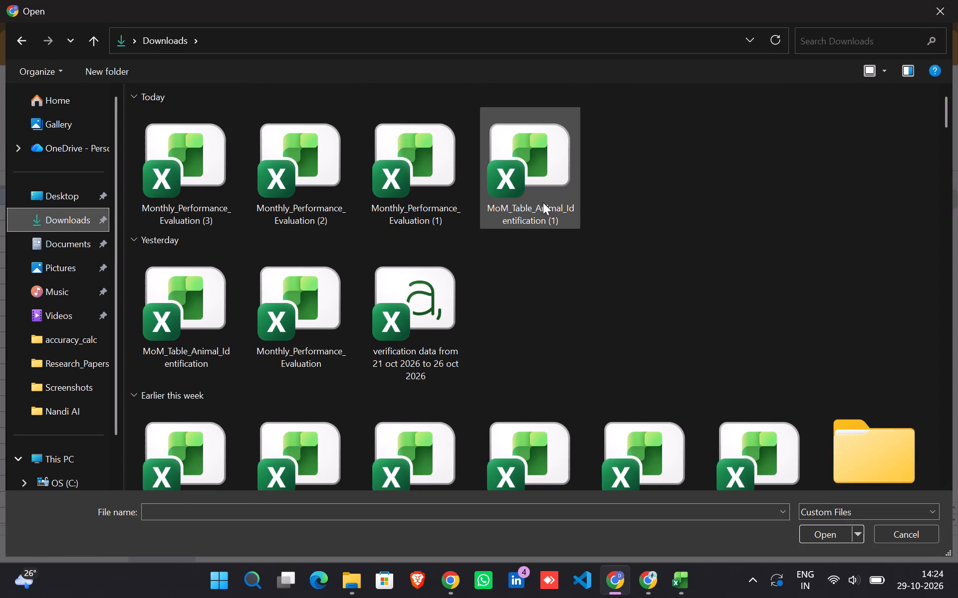
click(826, 527)
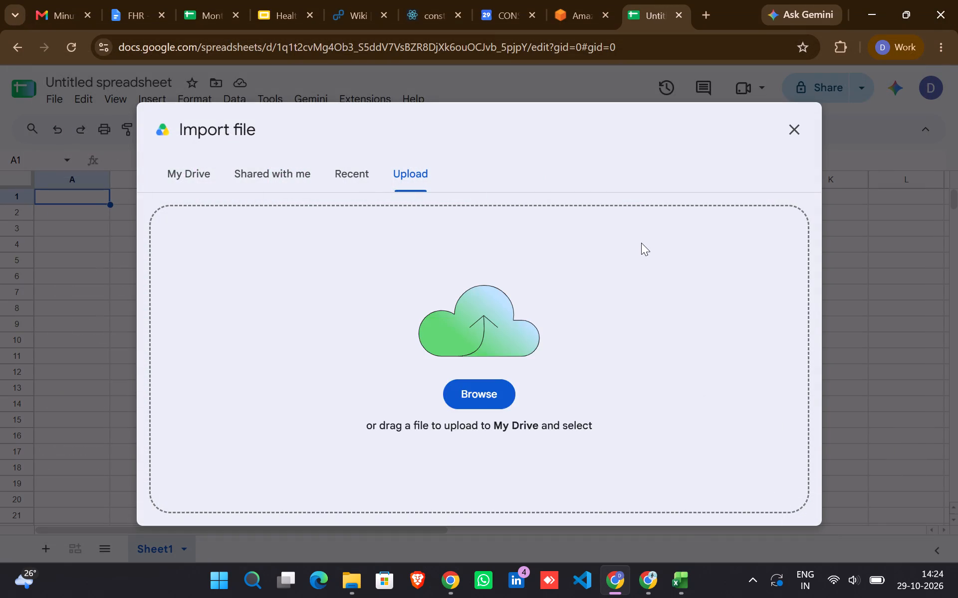
click(420, 341)
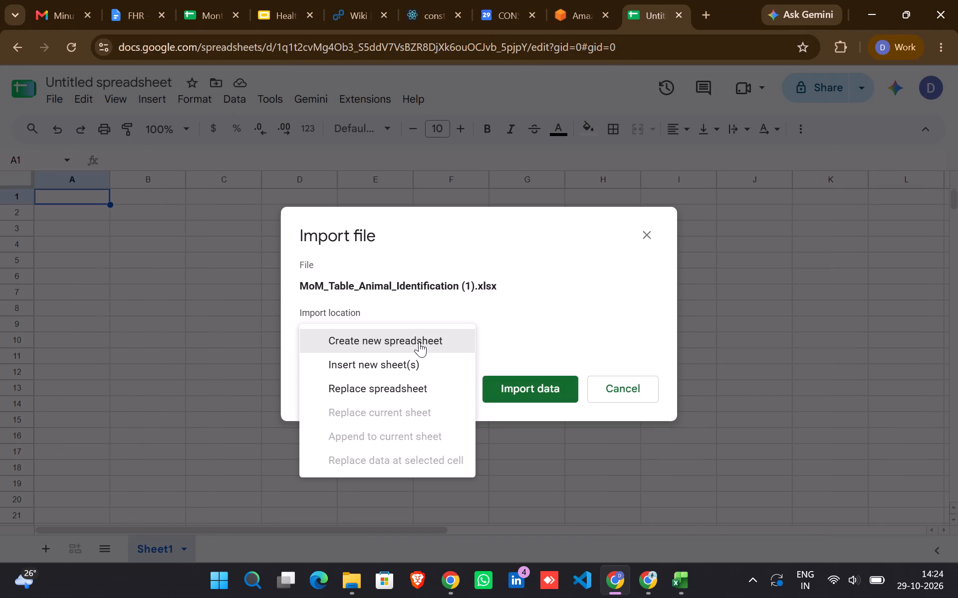
click(412, 386)
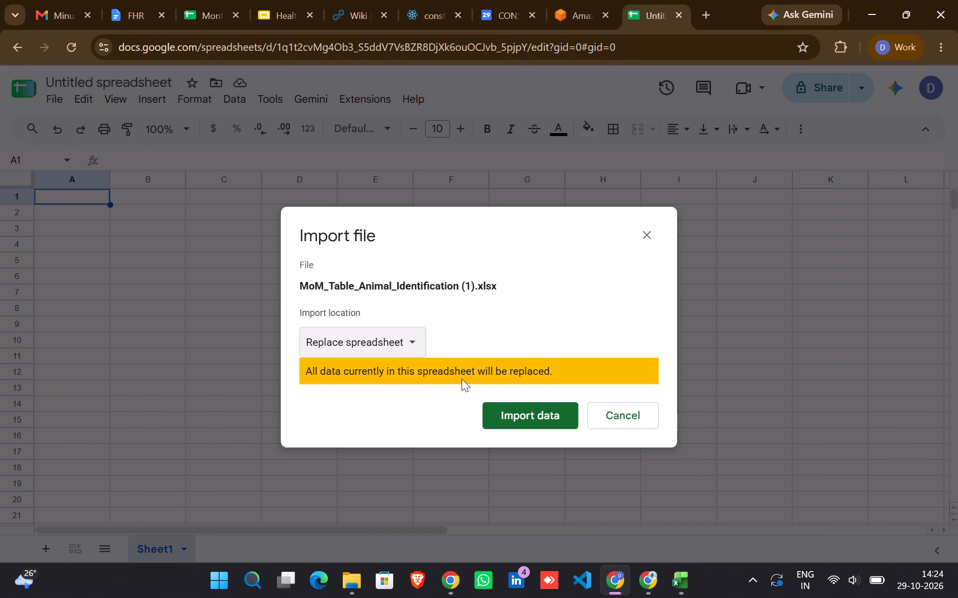
click(505, 419)
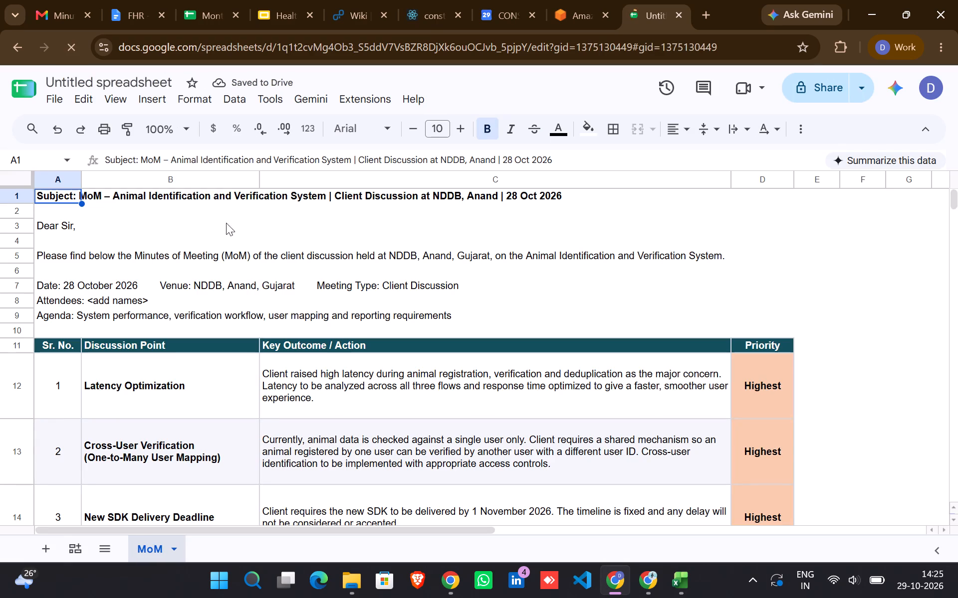
Delete the "Subject: MoM" row at the top of the imported MoM sheet.
click(14, 196)
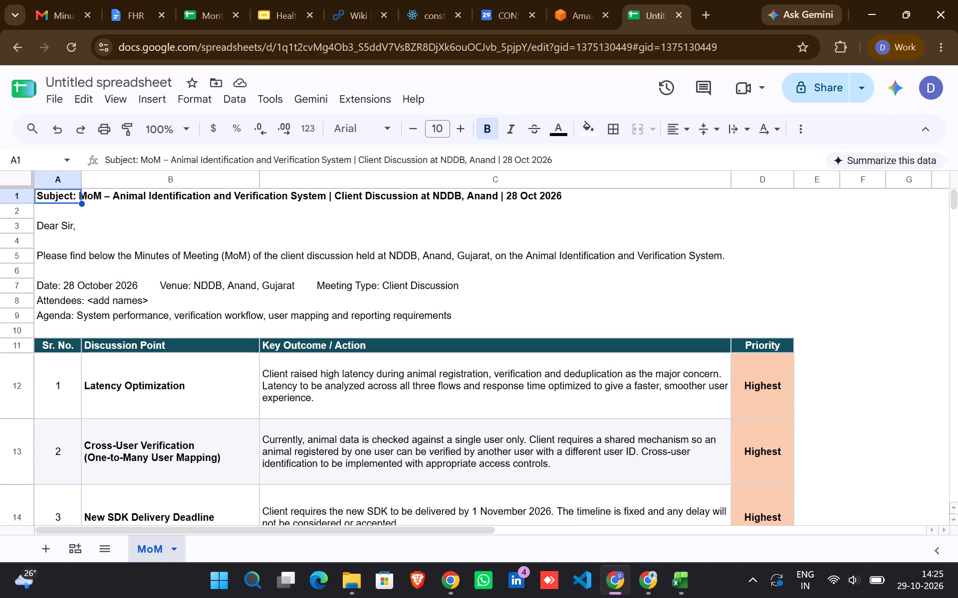
right_click(14, 196)
click(99, 340)
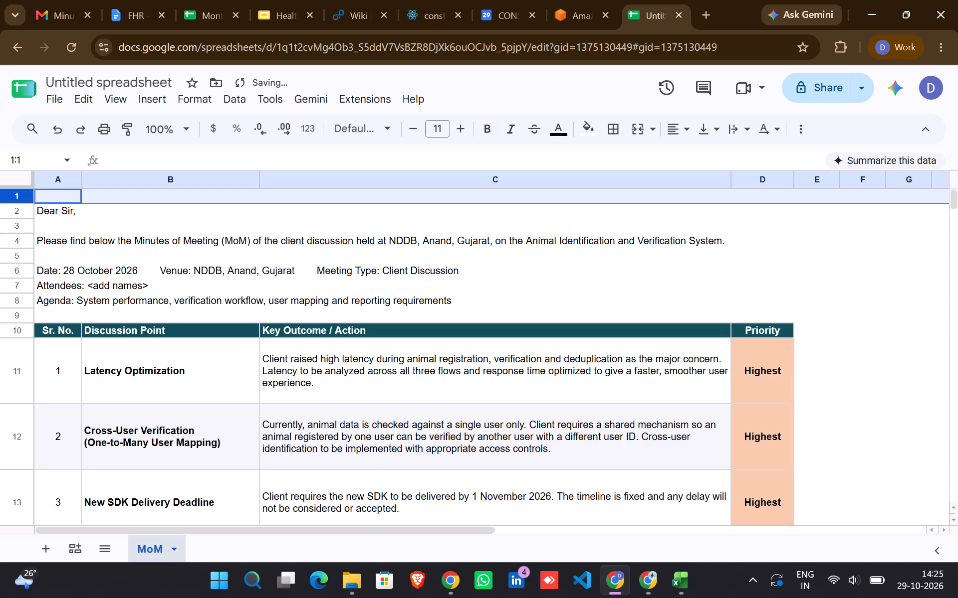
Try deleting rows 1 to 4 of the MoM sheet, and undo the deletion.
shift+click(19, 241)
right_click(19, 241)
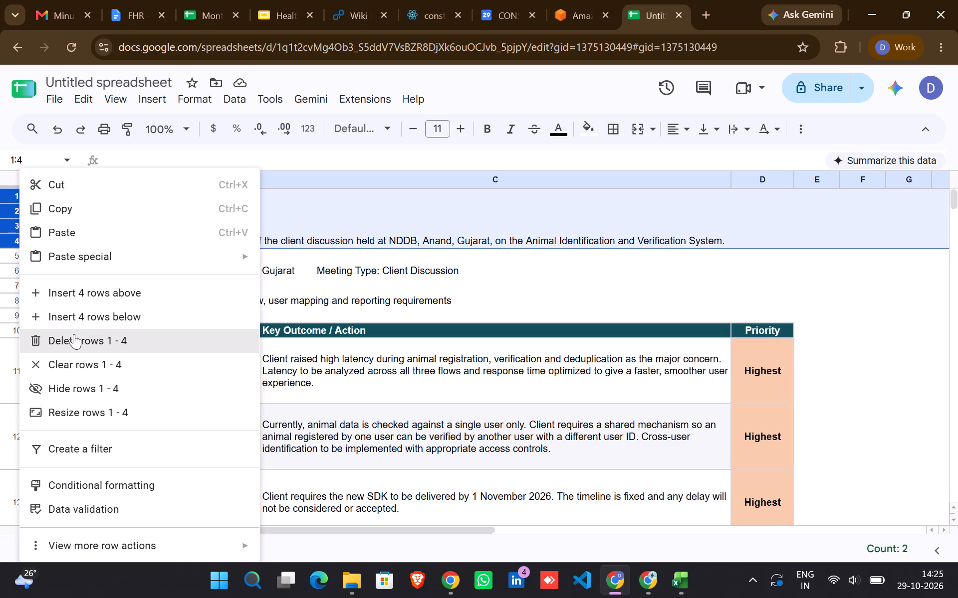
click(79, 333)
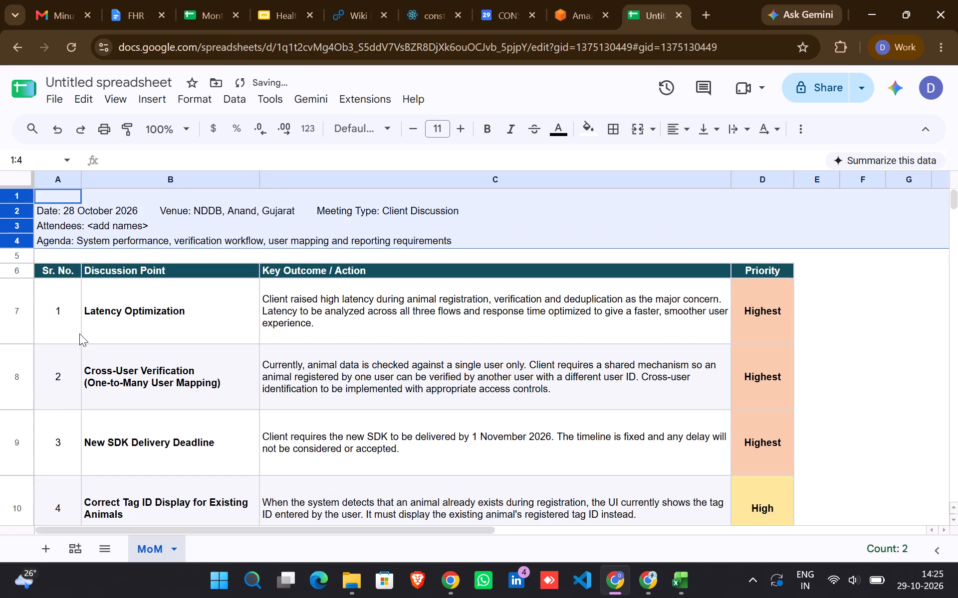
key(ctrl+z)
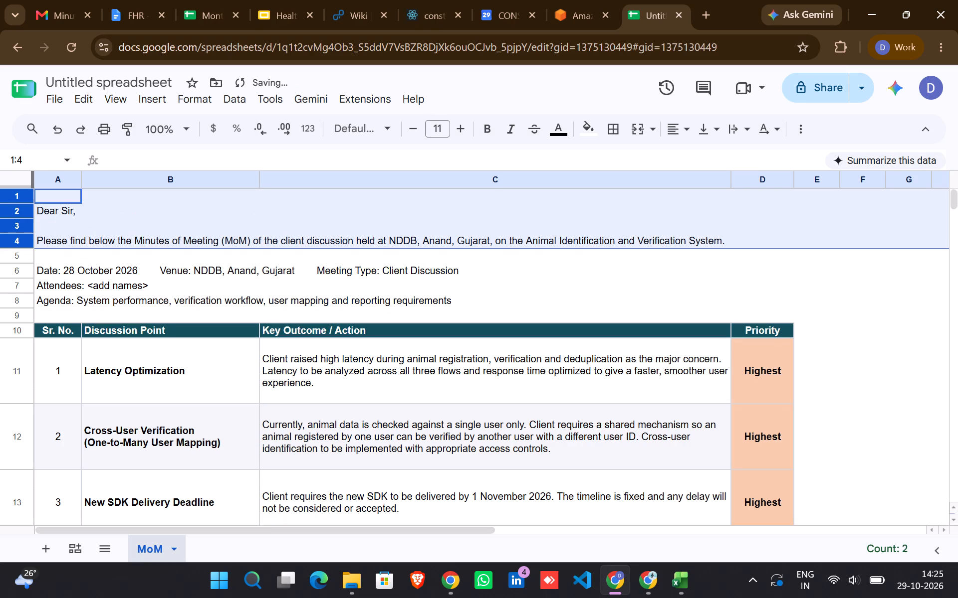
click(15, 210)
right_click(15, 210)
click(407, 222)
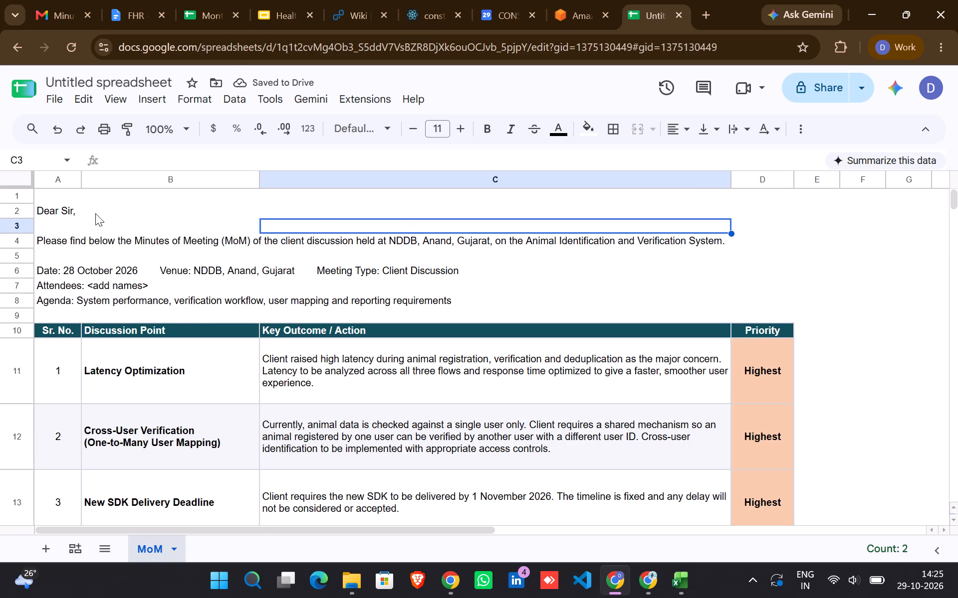
Delete row 2, containing the "Dear Sir," greeting, from the MoM sheet.
click(21, 208)
right_click(21, 208)
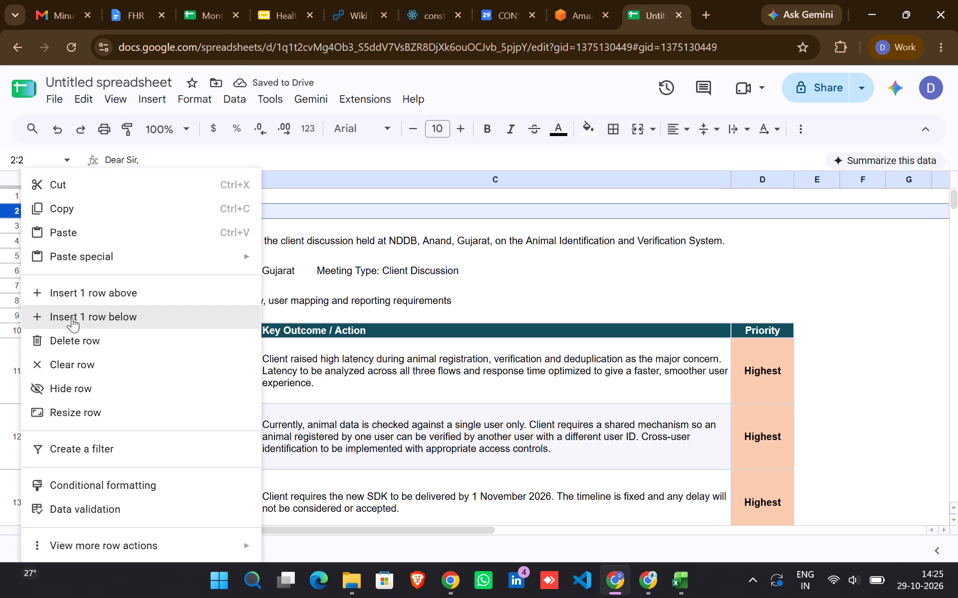
click(72, 329)
Remove "Please find below the" from the start of the minutes' introductory sentence in A3.
click(49, 220)
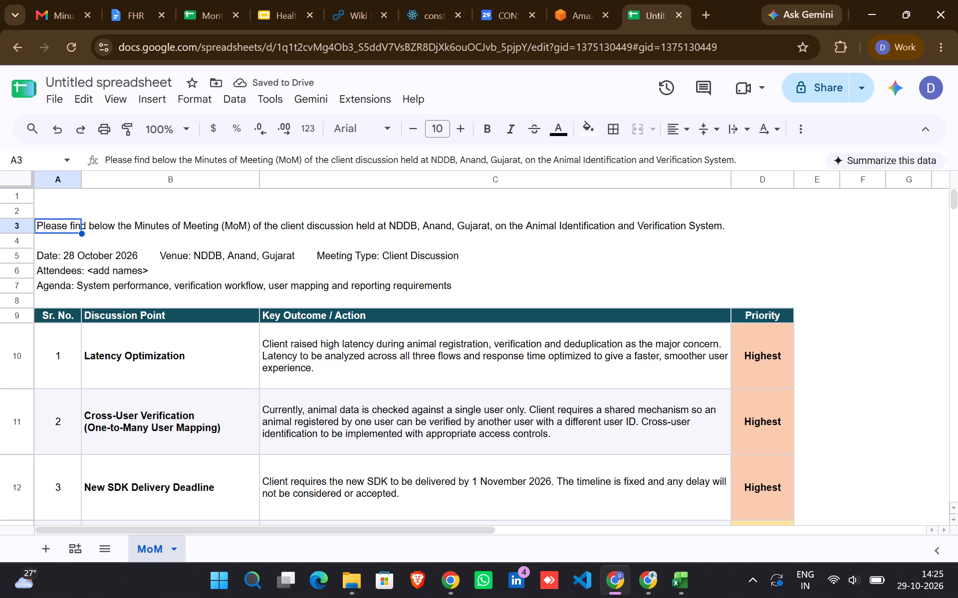
drag(192, 158, 104, 162)
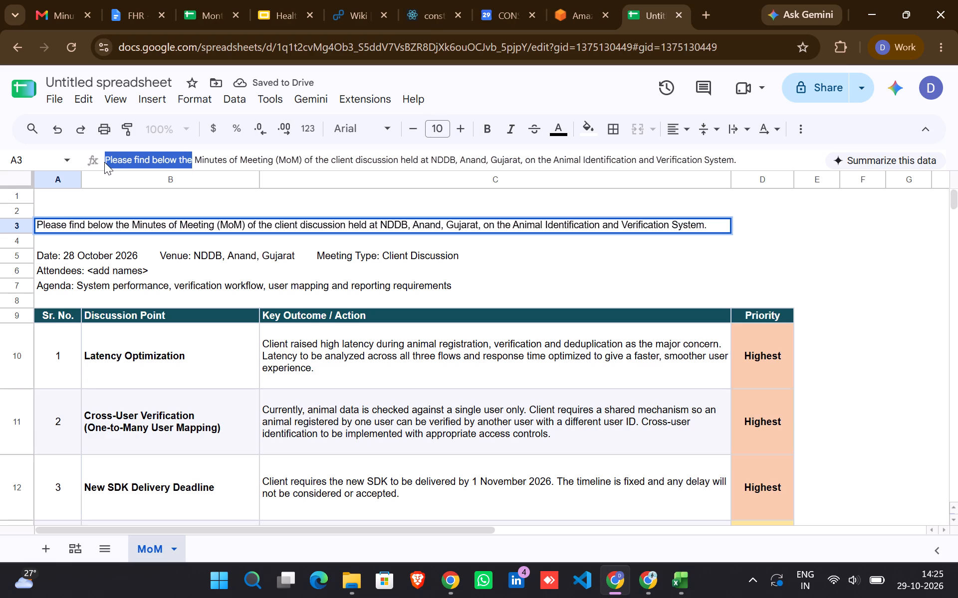
key(BackSpace)
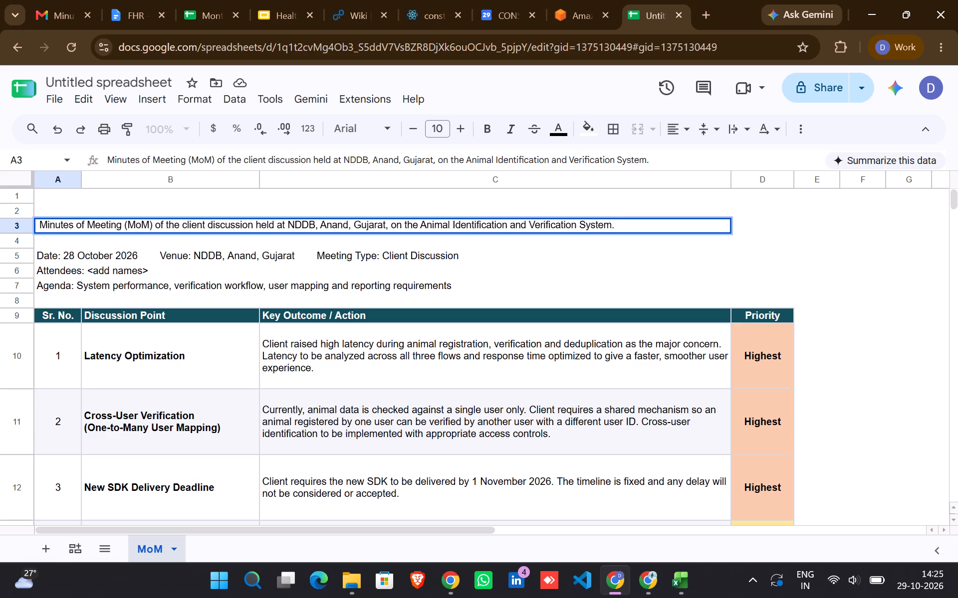
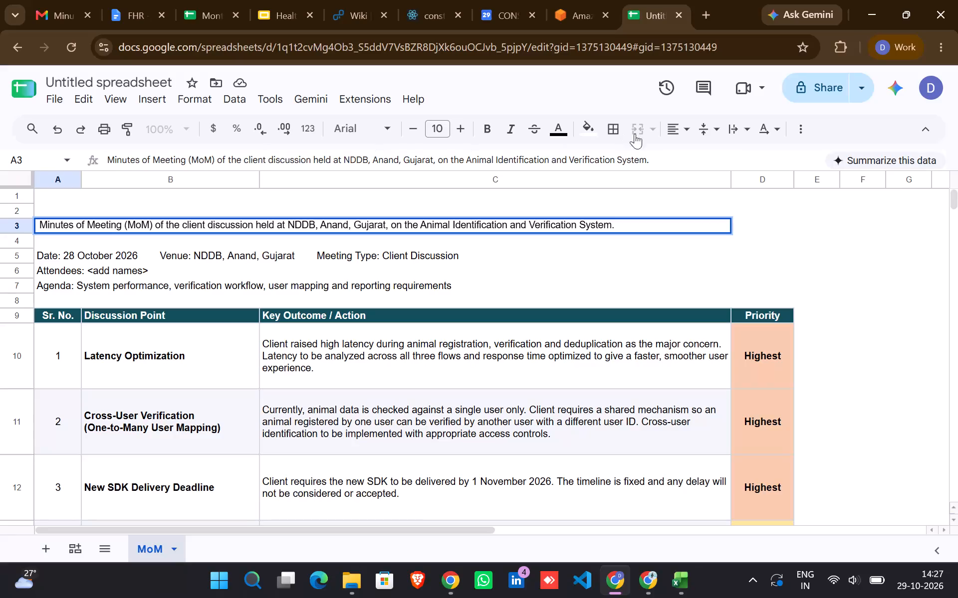
Replace "Animal Identification and Verification System." with "Nandi Ai Project" at the end of the introductory sentence in A3.
drag(661, 156, 466, 186)
key(BackSpace)
key(n)
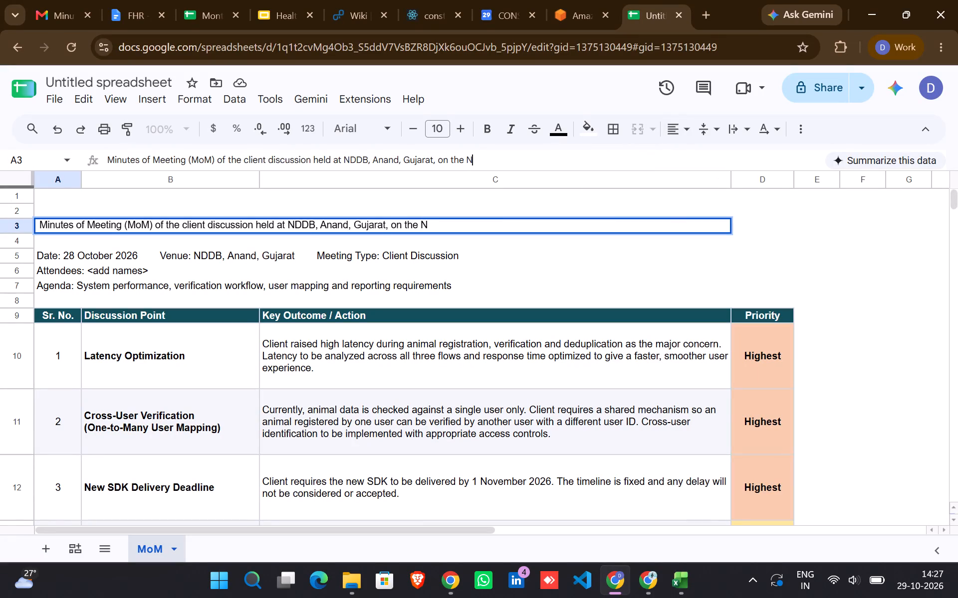
text(an)
text(di)
key(space)
text(i)
key(space)
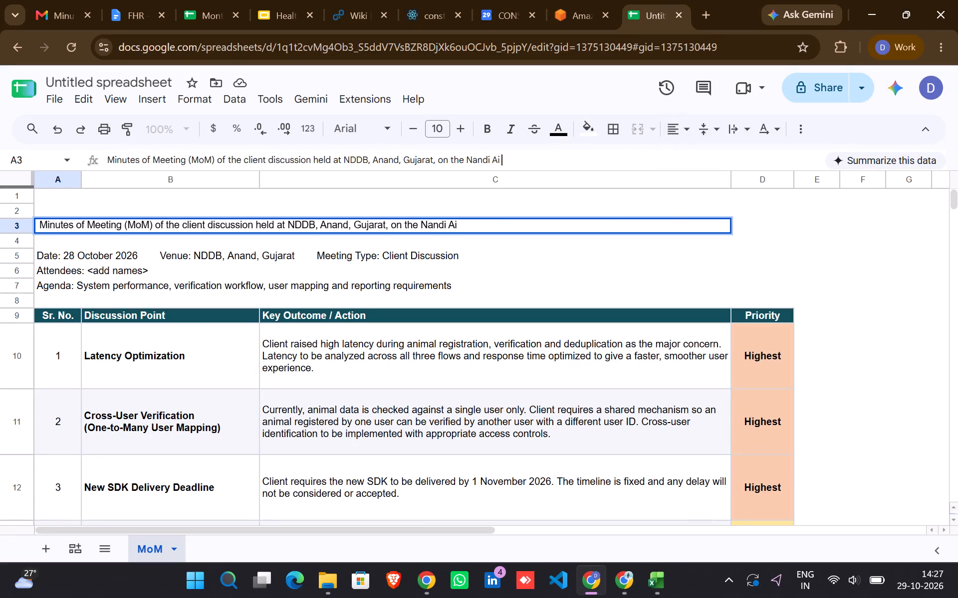
text(roh)
key(BackSpace)
text(je)
text(ct)
click(509, 255)
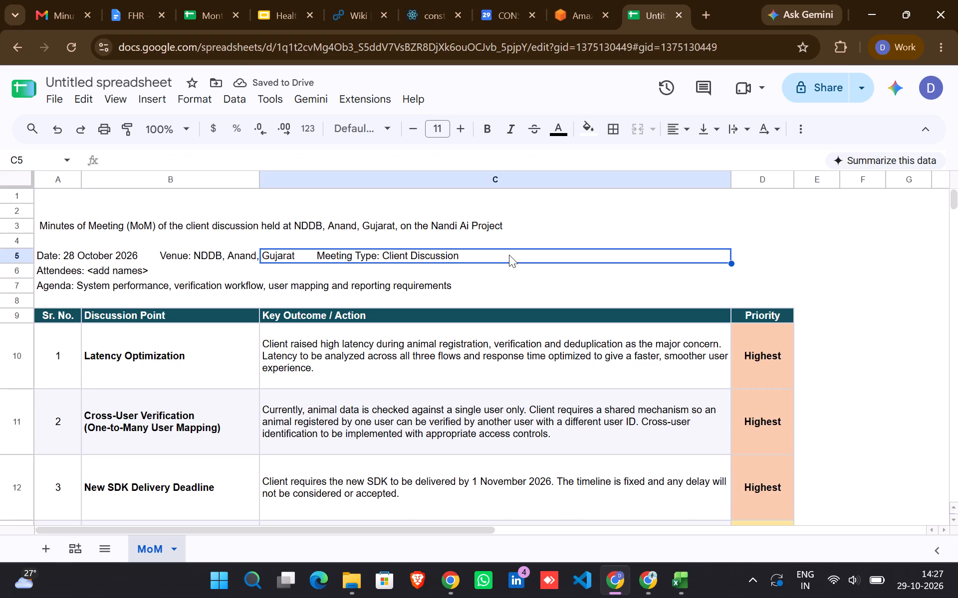
Remove "Meeting Type: Client Discussion" from the meeting details line in A5.
click(95, 256)
click(71, 257)
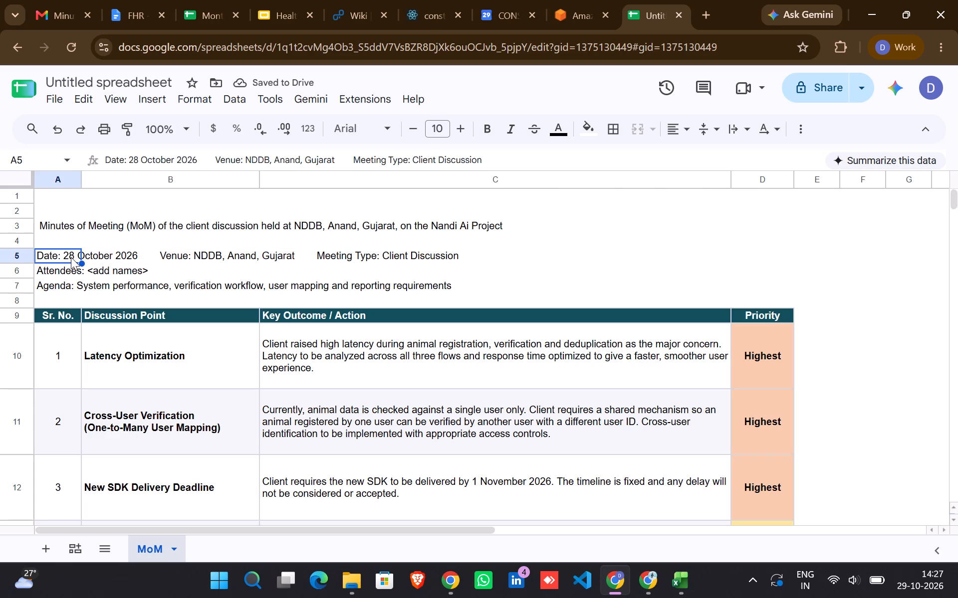
drag(483, 158, 354, 161)
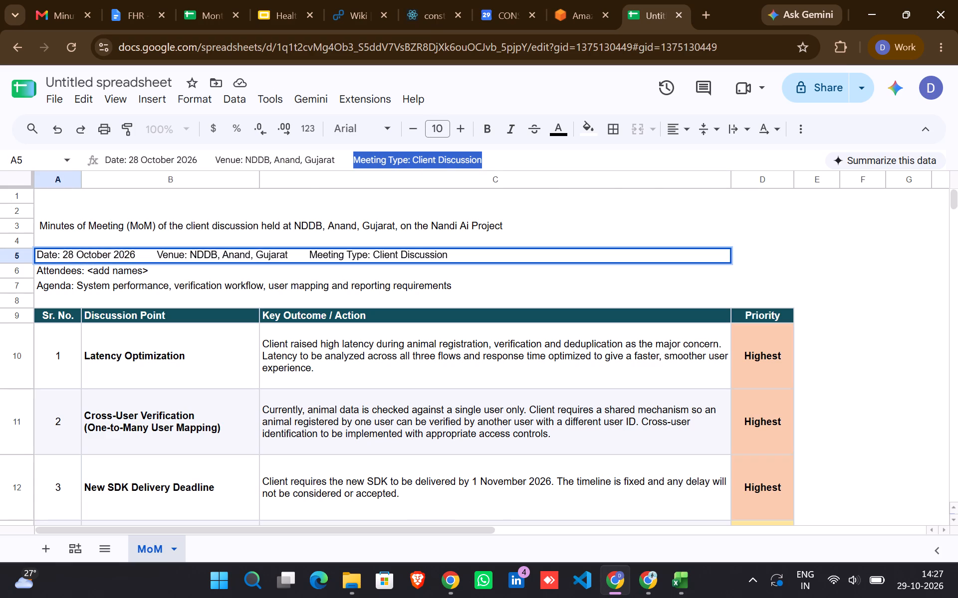
drag(354, 161, 350, 161)
key(BackSpace)
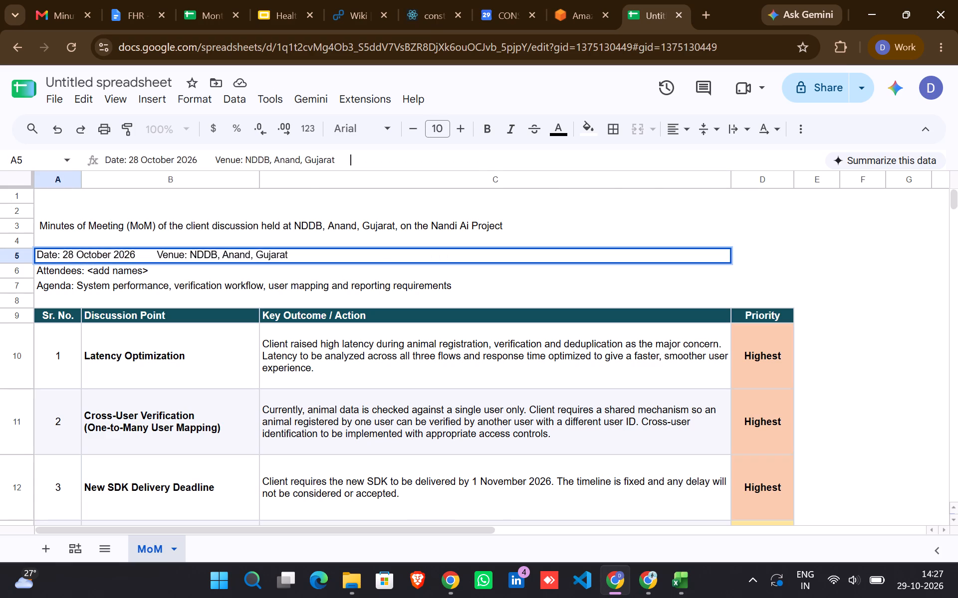
Clear the "Attendees: <add names>" text from A6.
click(60, 268)
drag(214, 157, 92, 157)
key(BackSpace)
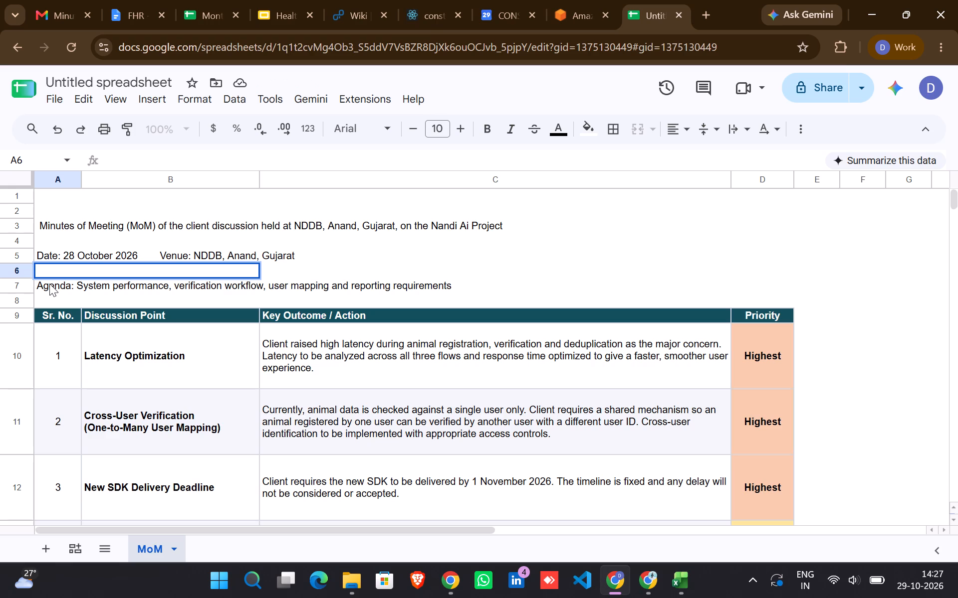
Clear the Agenda line from A7, above the discussion table.
click(50, 284)
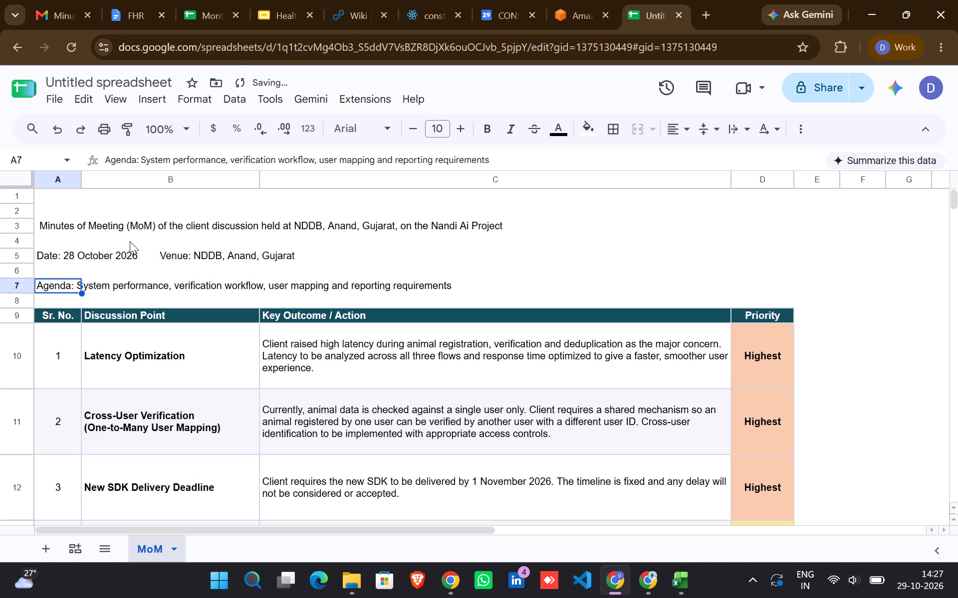
click(497, 154)
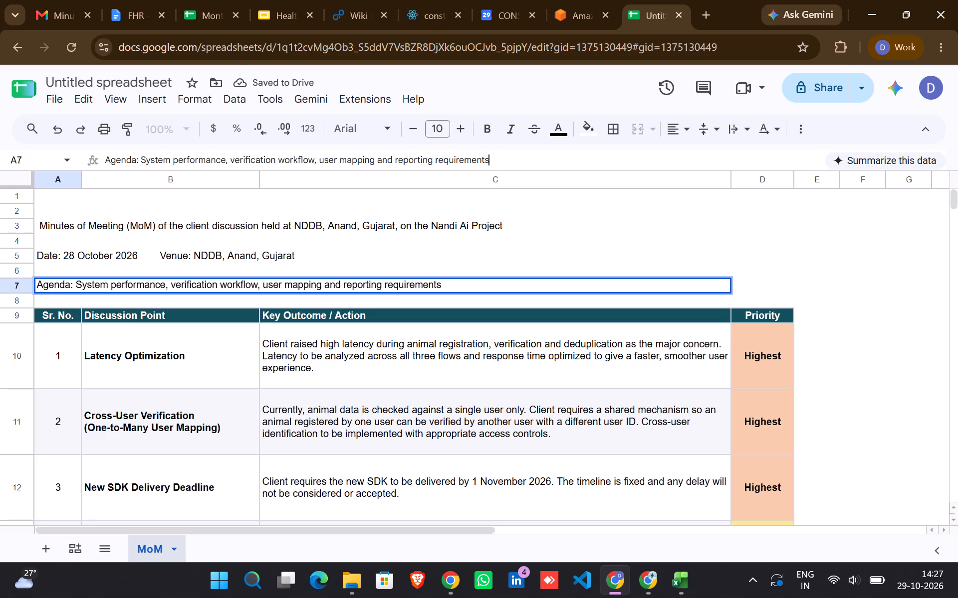
drag(497, 154, 84, 149)
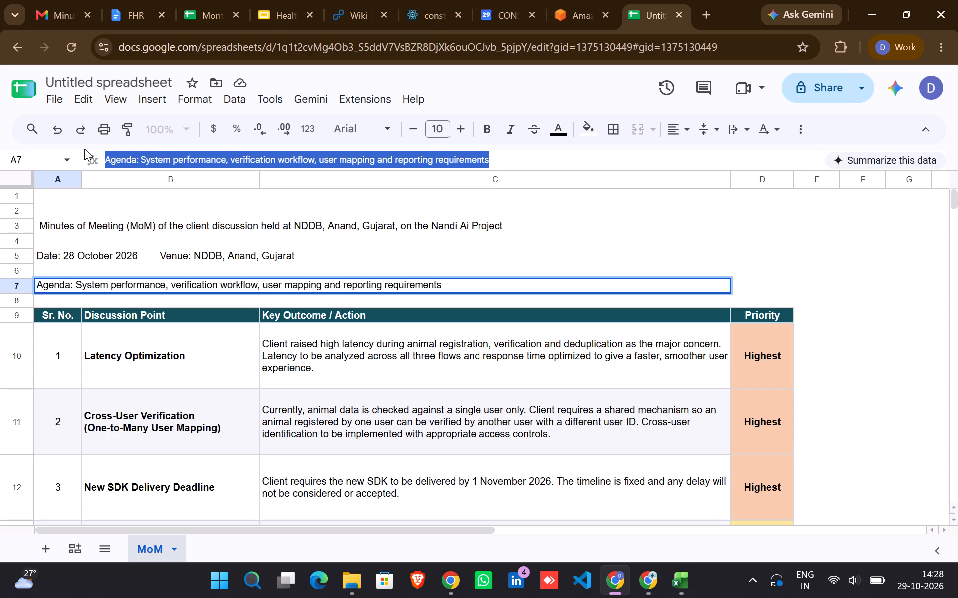
key(BackSpace)
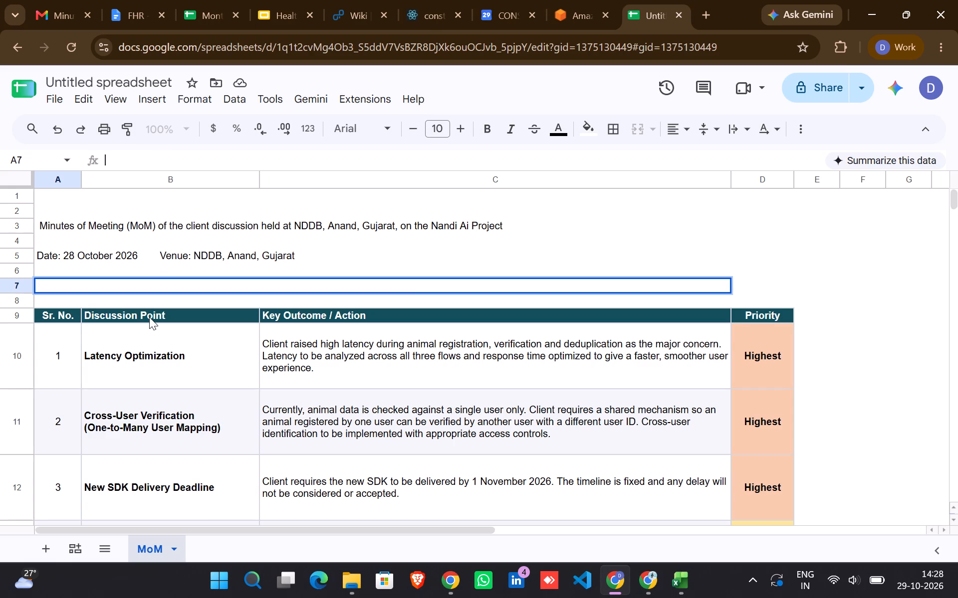
scroll(153, 343, down, 1)
click(252, 416)
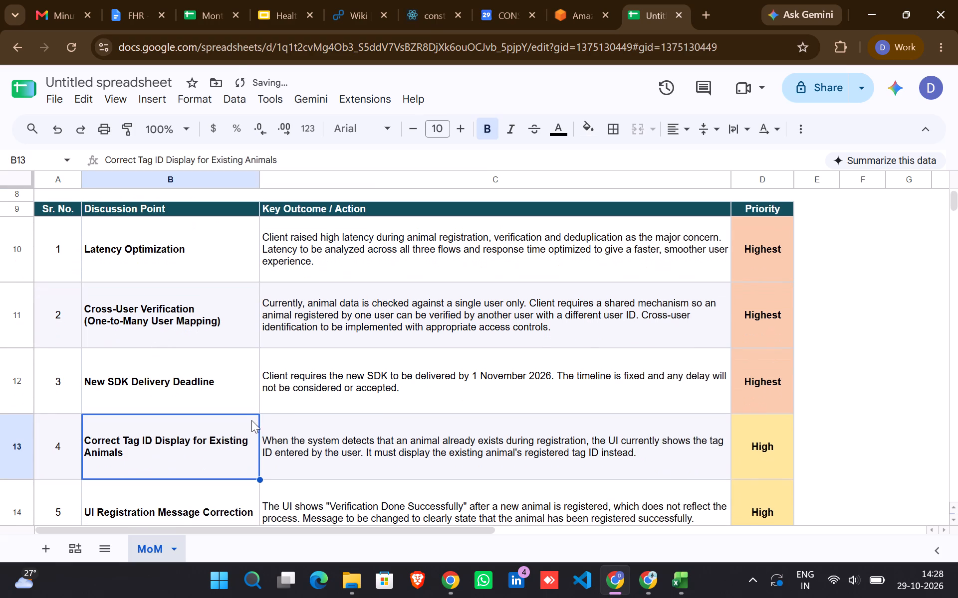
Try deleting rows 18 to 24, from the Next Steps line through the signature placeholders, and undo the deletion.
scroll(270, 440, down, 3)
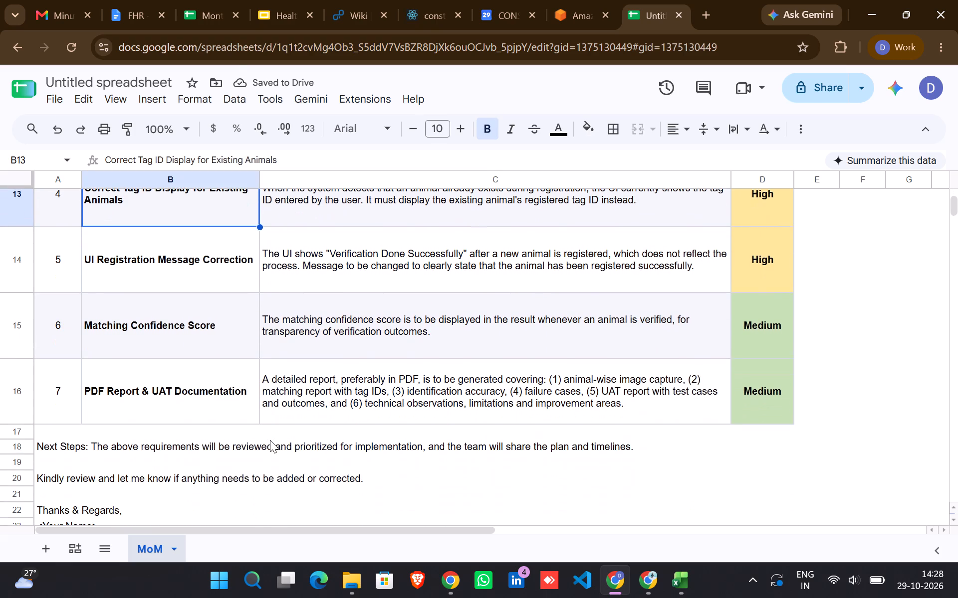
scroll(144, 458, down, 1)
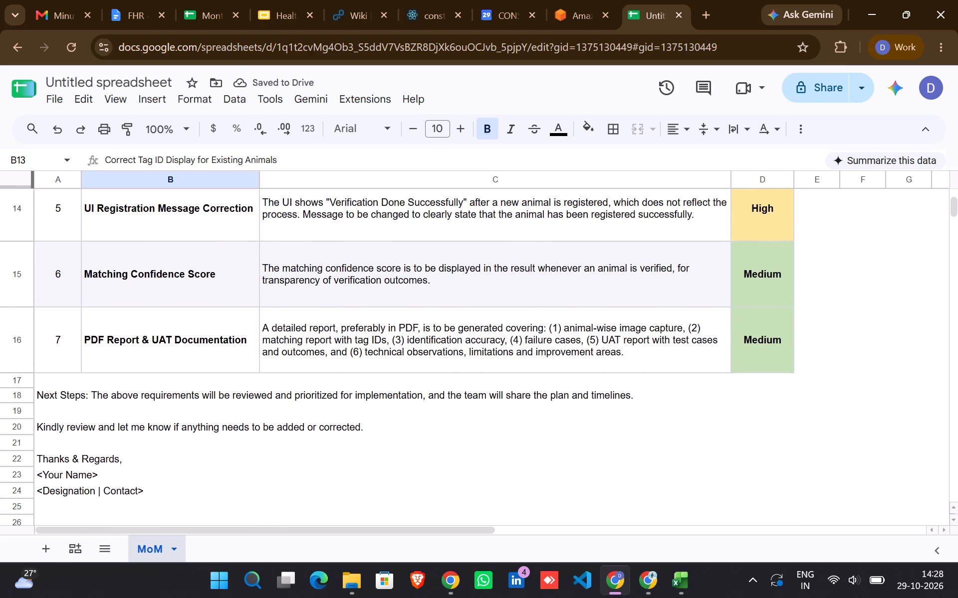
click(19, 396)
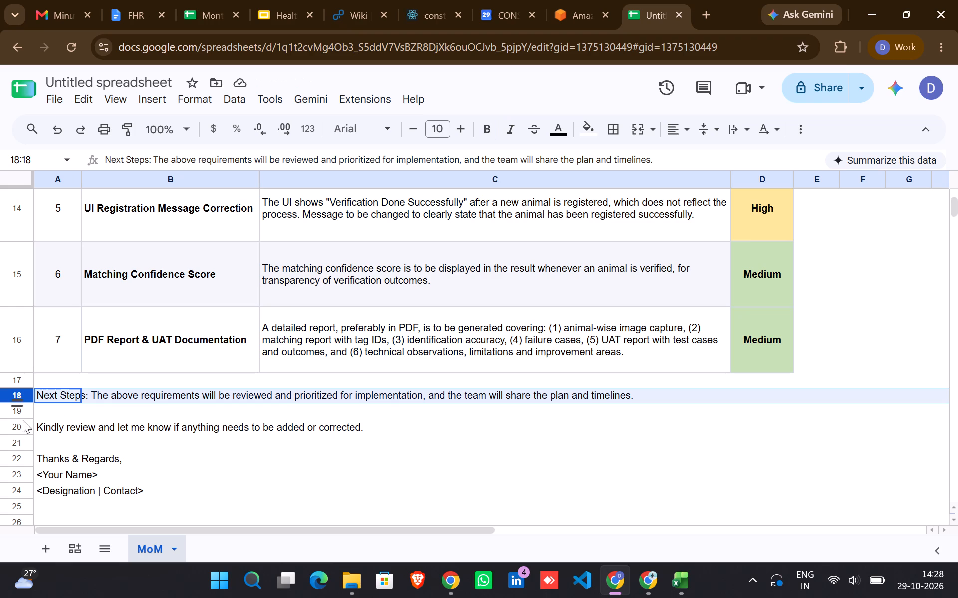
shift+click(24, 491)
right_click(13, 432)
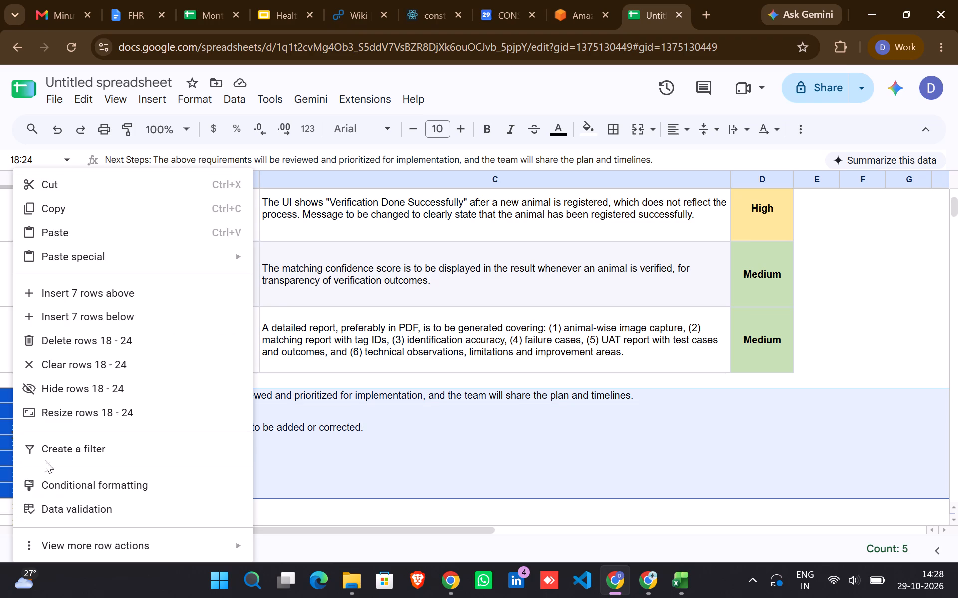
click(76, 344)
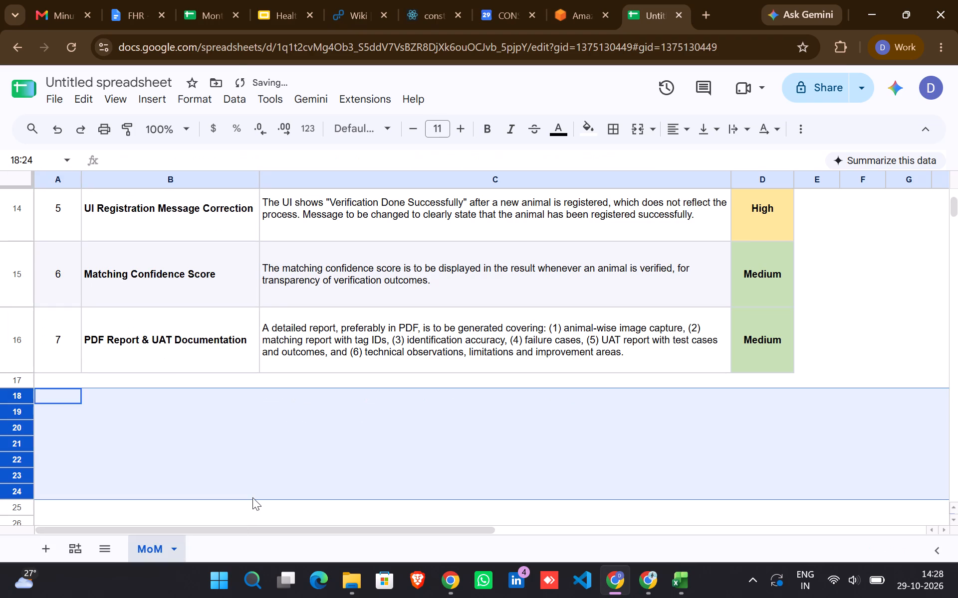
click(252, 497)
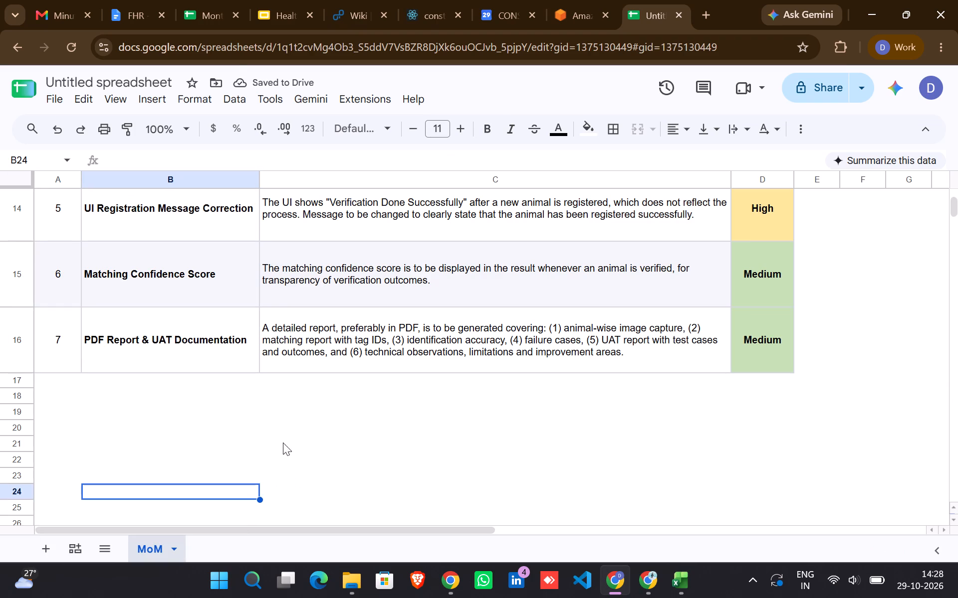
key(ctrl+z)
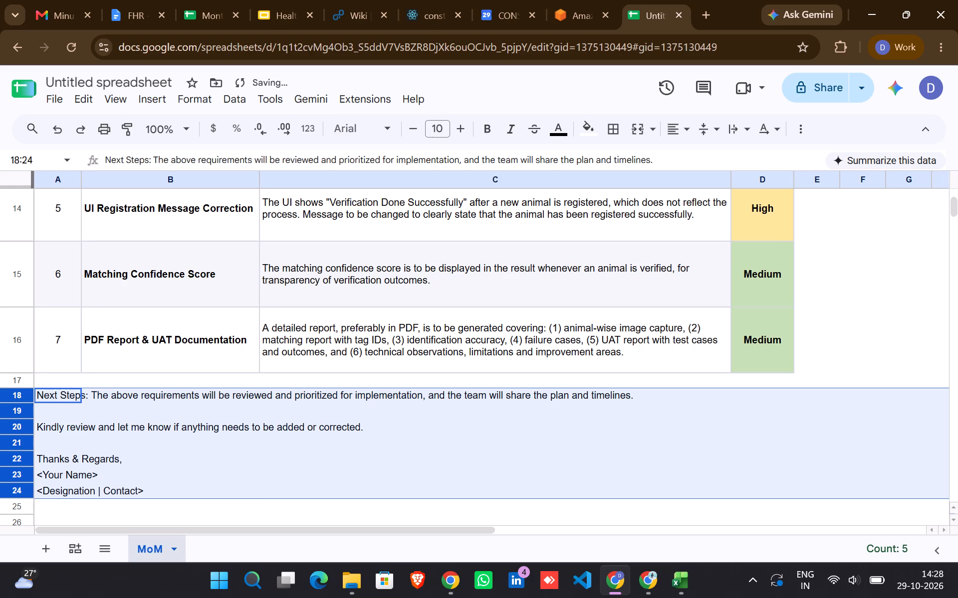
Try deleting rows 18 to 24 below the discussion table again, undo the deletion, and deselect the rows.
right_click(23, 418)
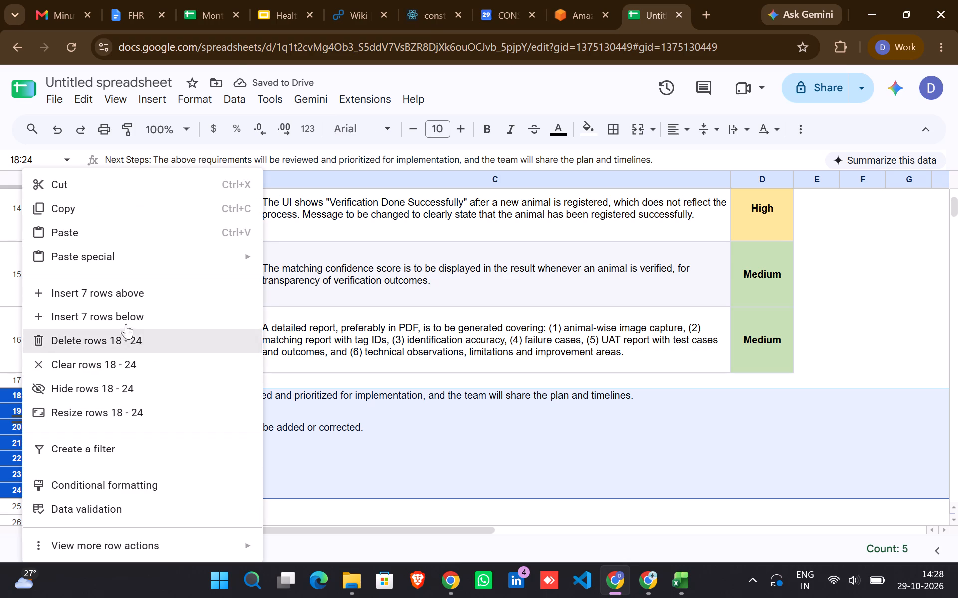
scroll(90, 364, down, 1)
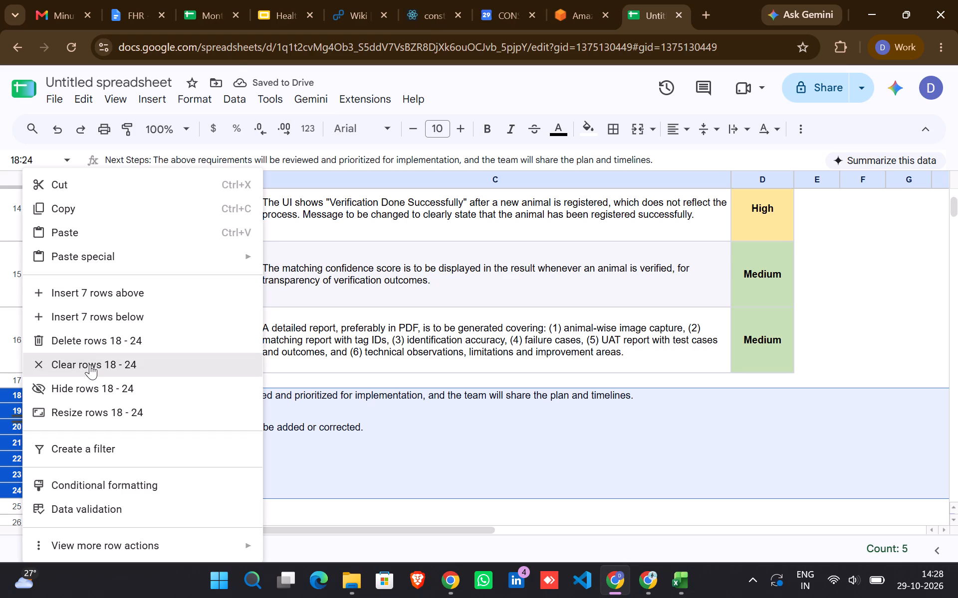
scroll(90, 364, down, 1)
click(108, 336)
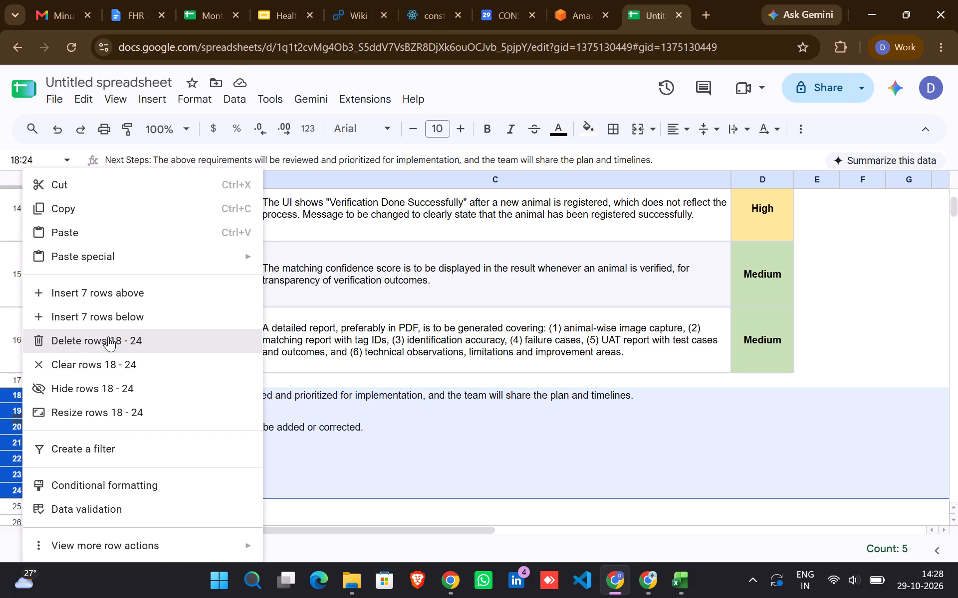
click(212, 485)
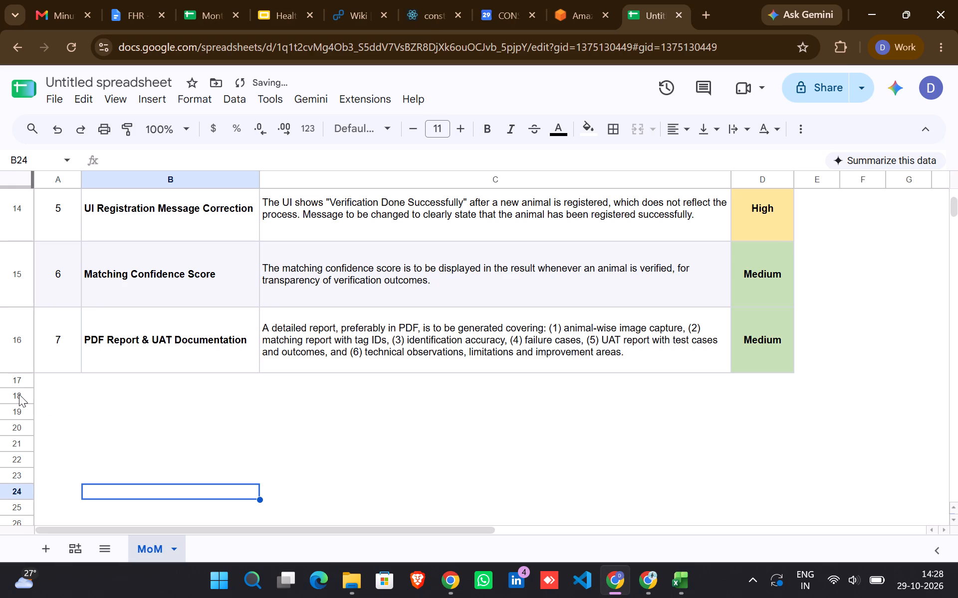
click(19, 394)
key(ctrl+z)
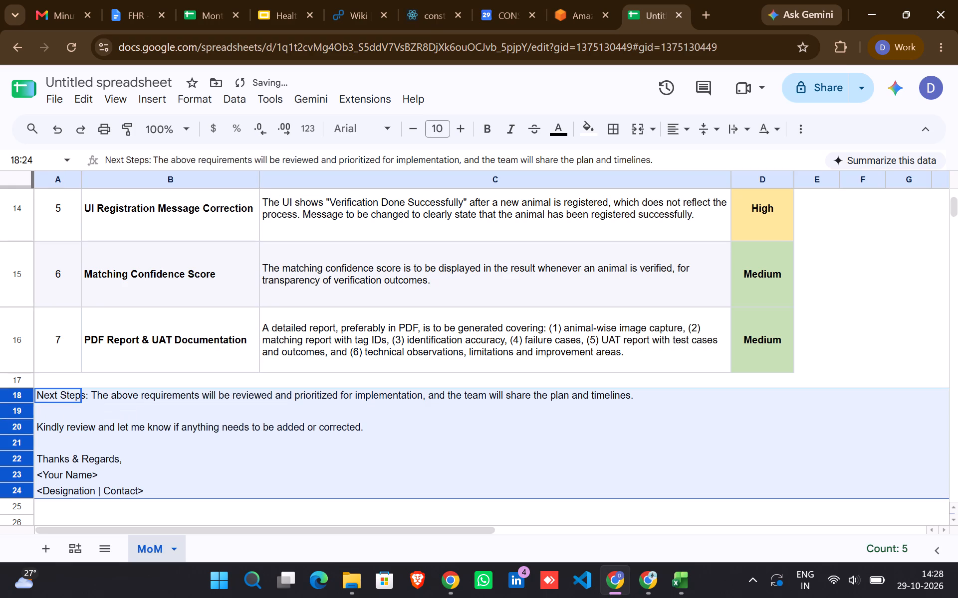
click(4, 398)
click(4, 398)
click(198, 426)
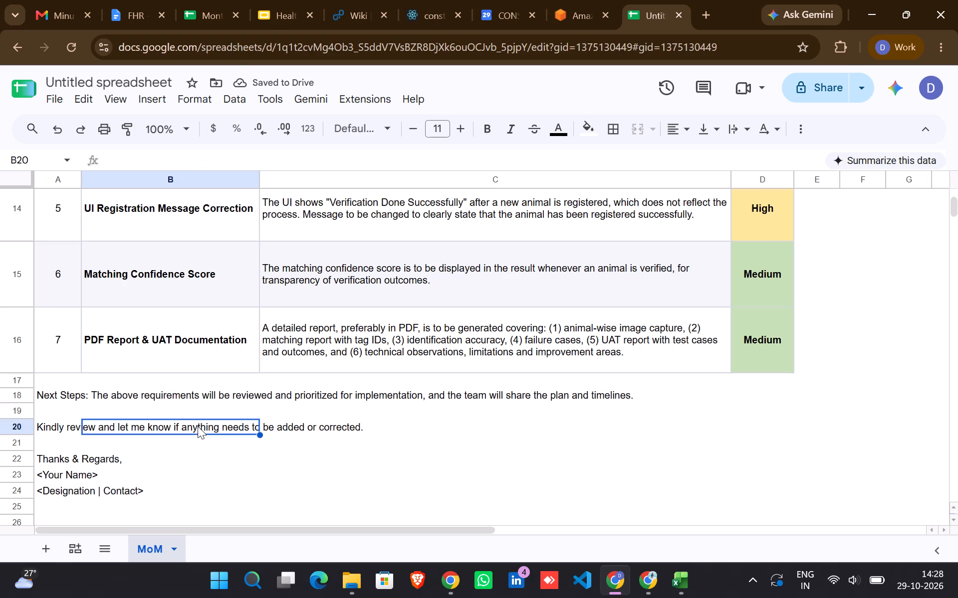
Delete row 18, containing the Next Steps sentence, below the discussion table.
click(19, 393)
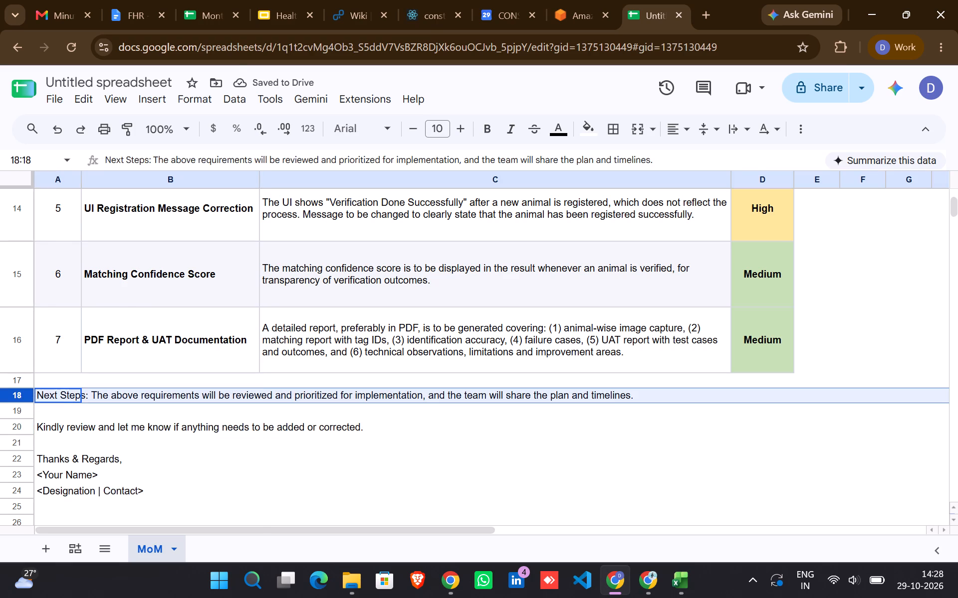
right_click(19, 393)
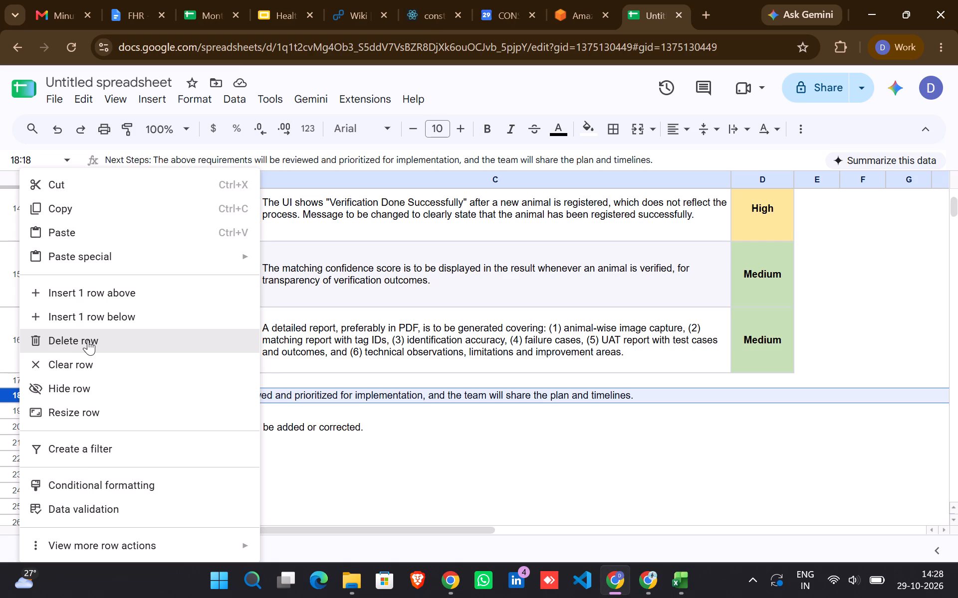
click(88, 340)
click(215, 484)
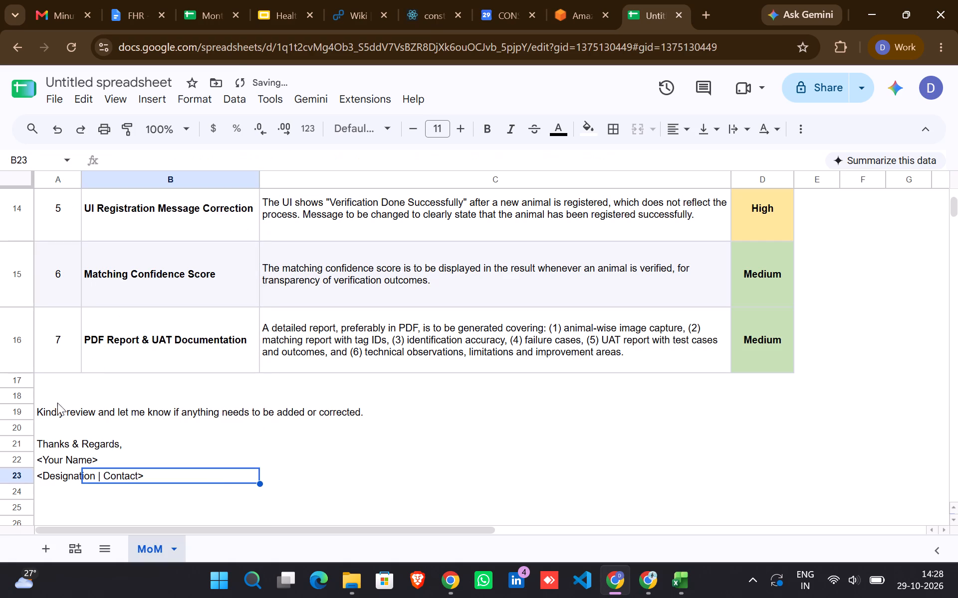
Delete rows 18 to 23, containing the "Kindly review" closing line and the "Thanks & Regards" signature placeholders.
click(18, 394)
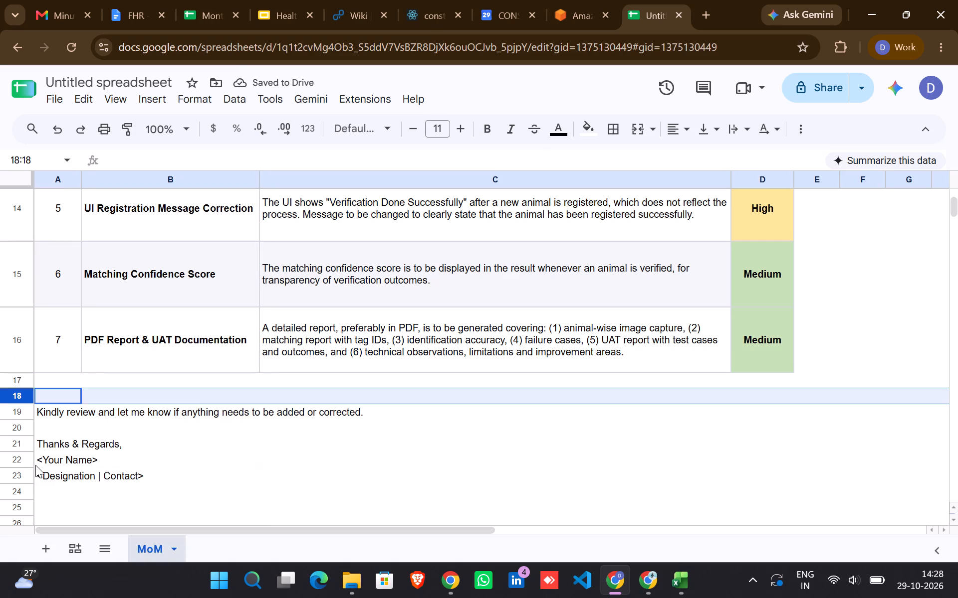
shift+click(24, 478)
right_click(40, 451)
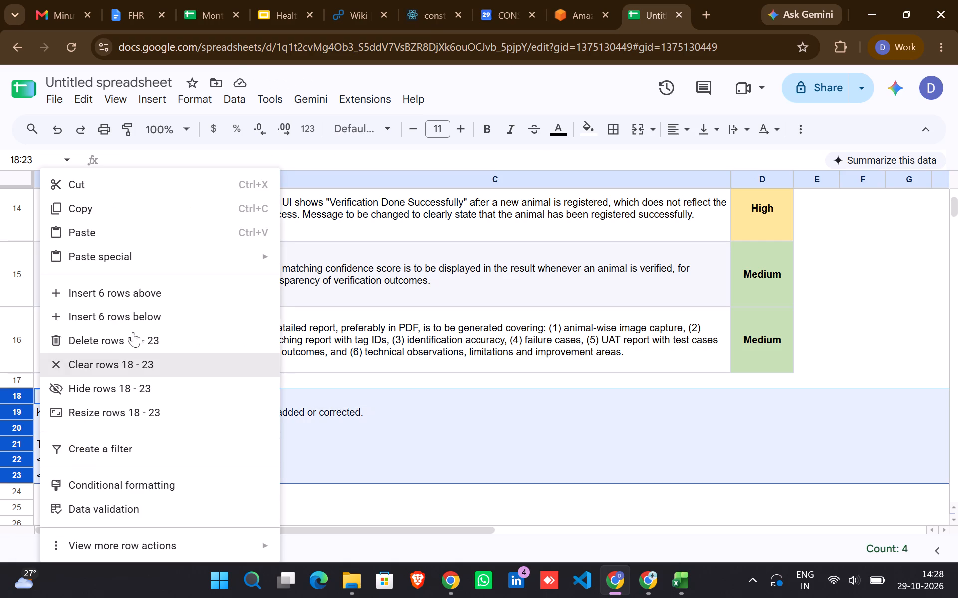
click(110, 330)
click(399, 470)
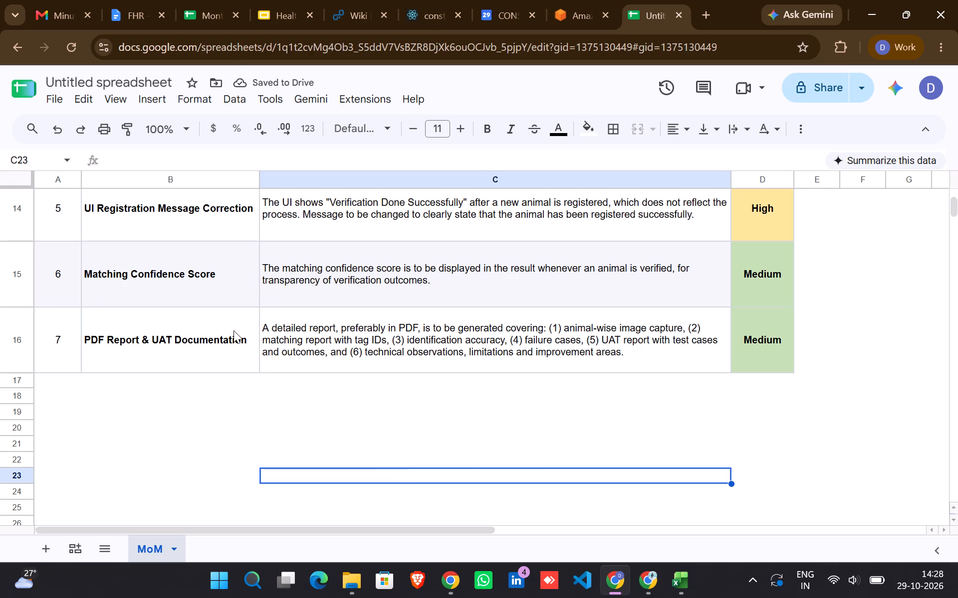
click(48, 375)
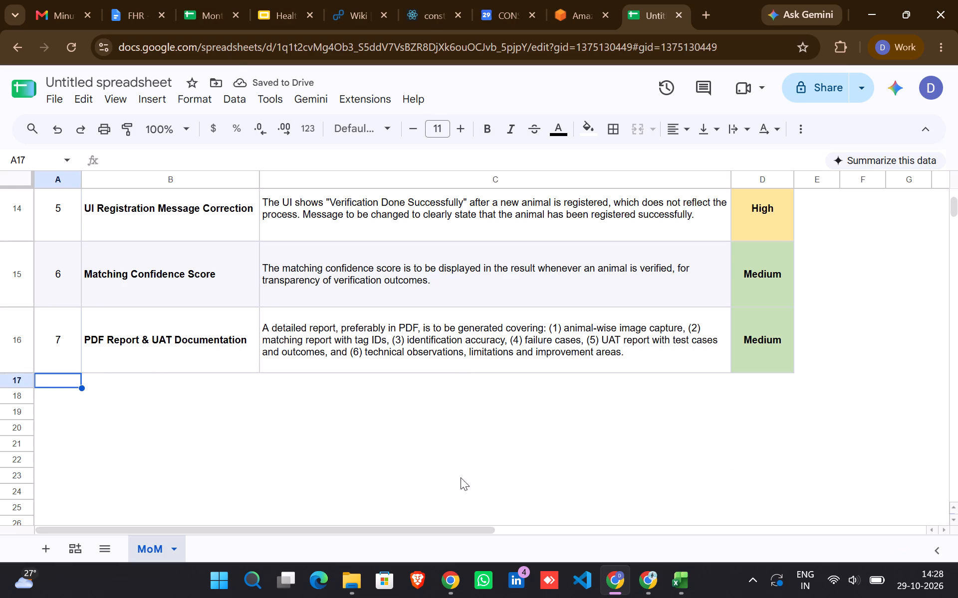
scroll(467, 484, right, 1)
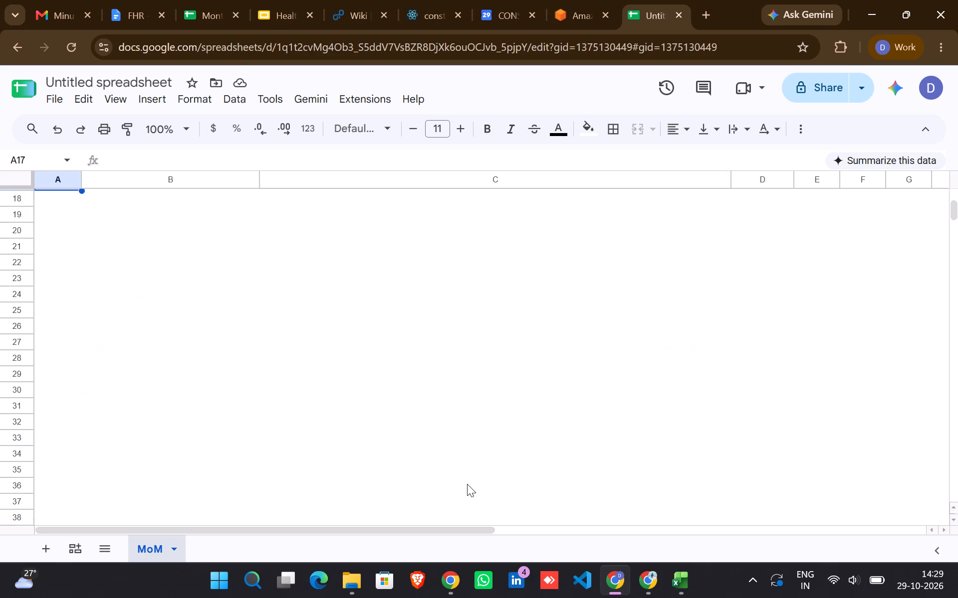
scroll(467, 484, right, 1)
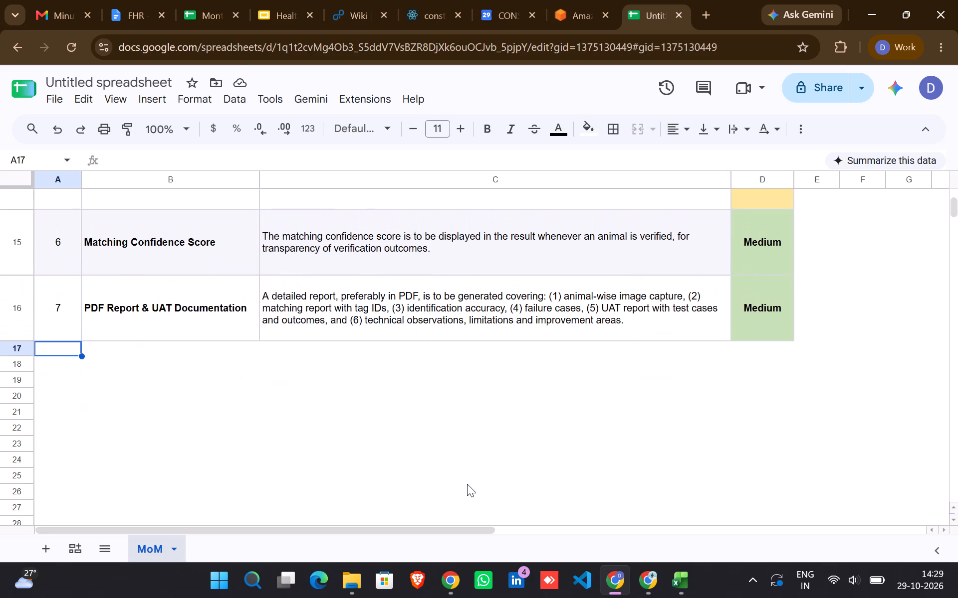
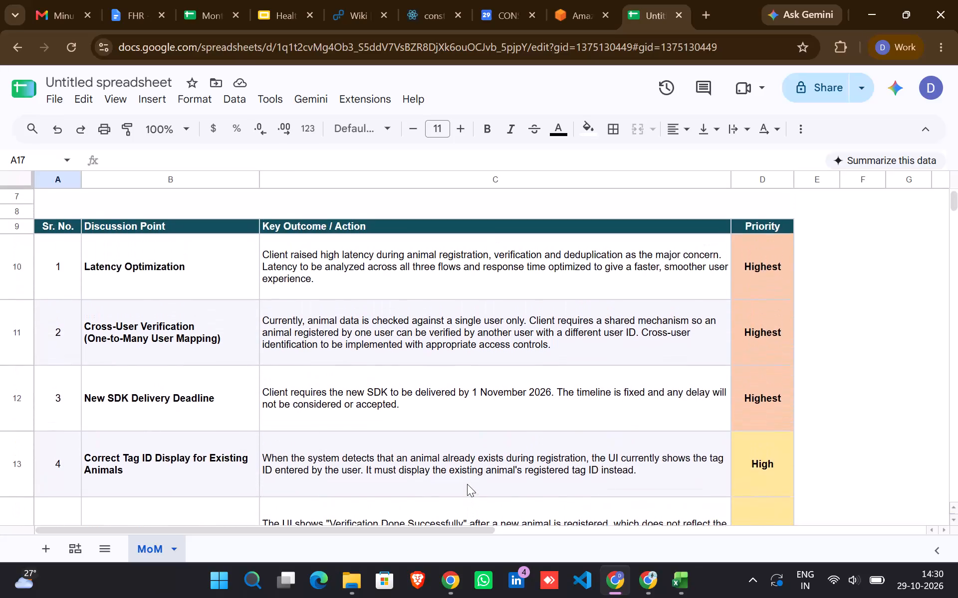
Rename the untitled minutes spreadsheet as Nandi Ai.
scroll(467, 484, up, 1)
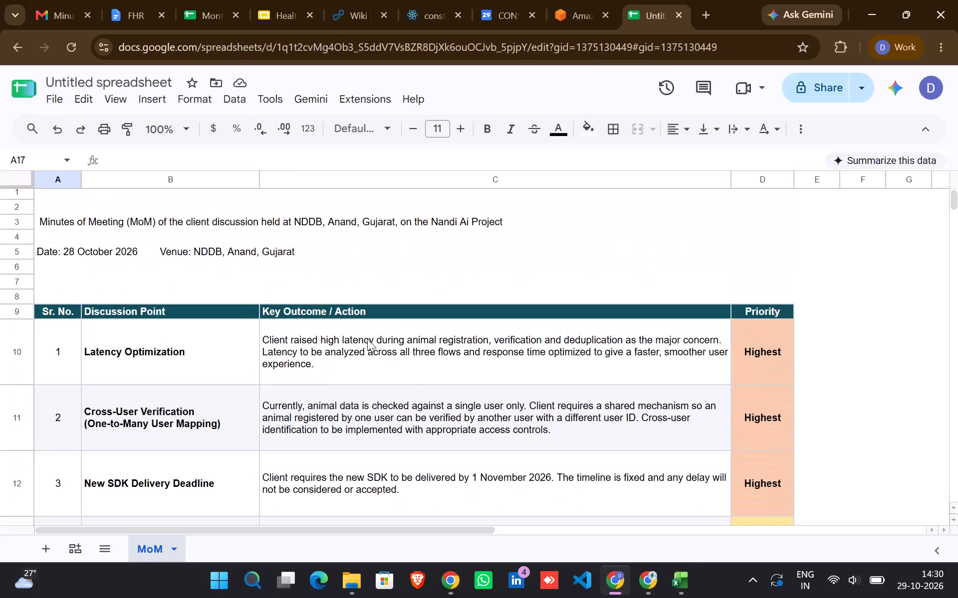
key(ctrl+s)
key(ctrl+s)
key(ctrl+s)
key(ctrl+s)
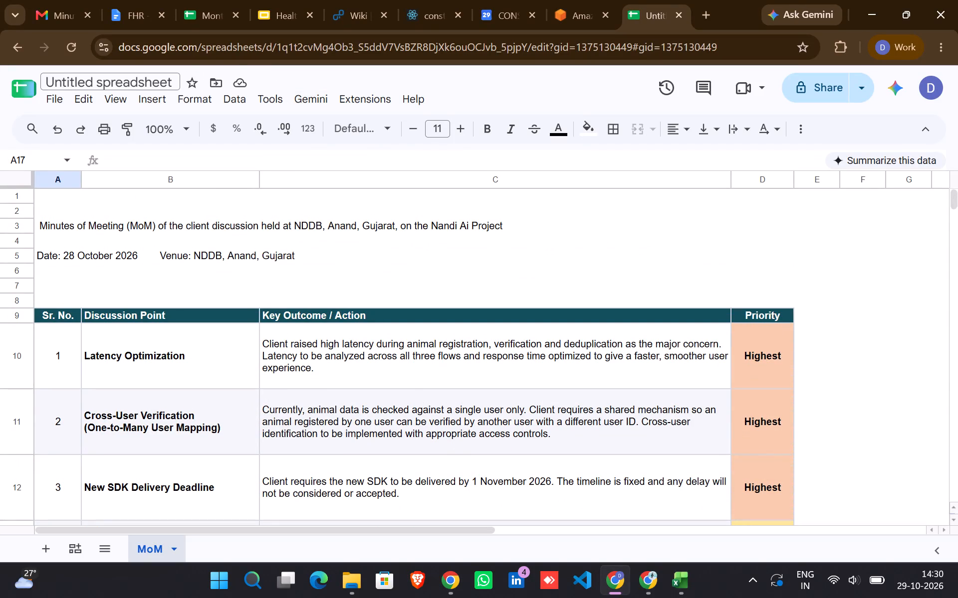
drag(177, 81, 32, 96)
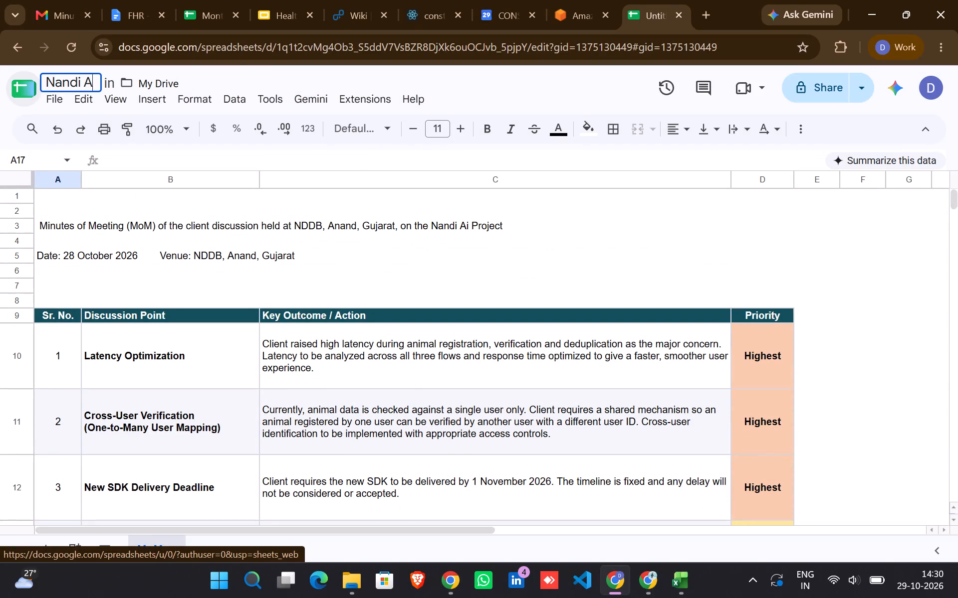
key(i)
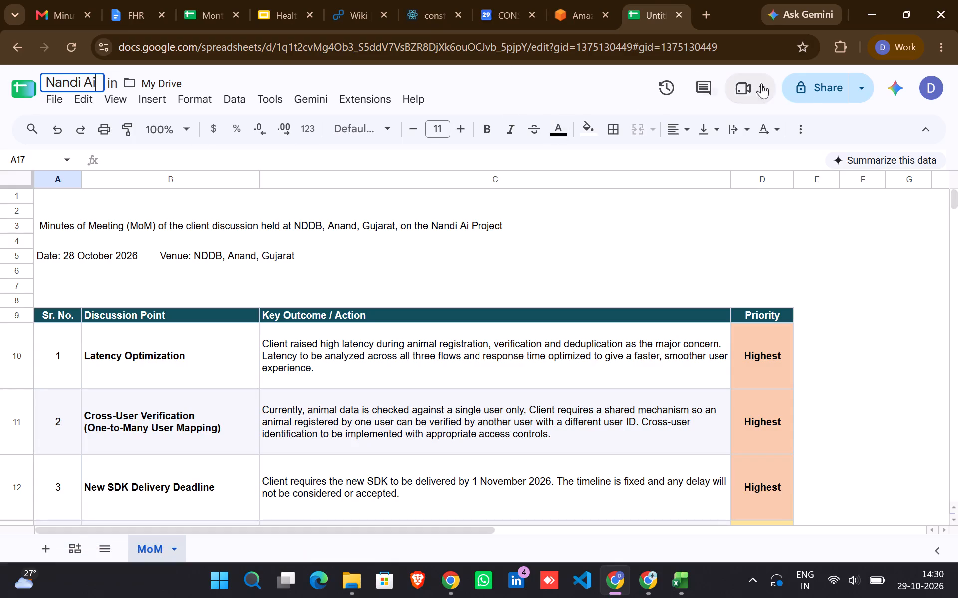
Set the Nandi Ai spreadsheet's general access to the CONSTEMS-AI group and copy its sharing link.
click(809, 91)
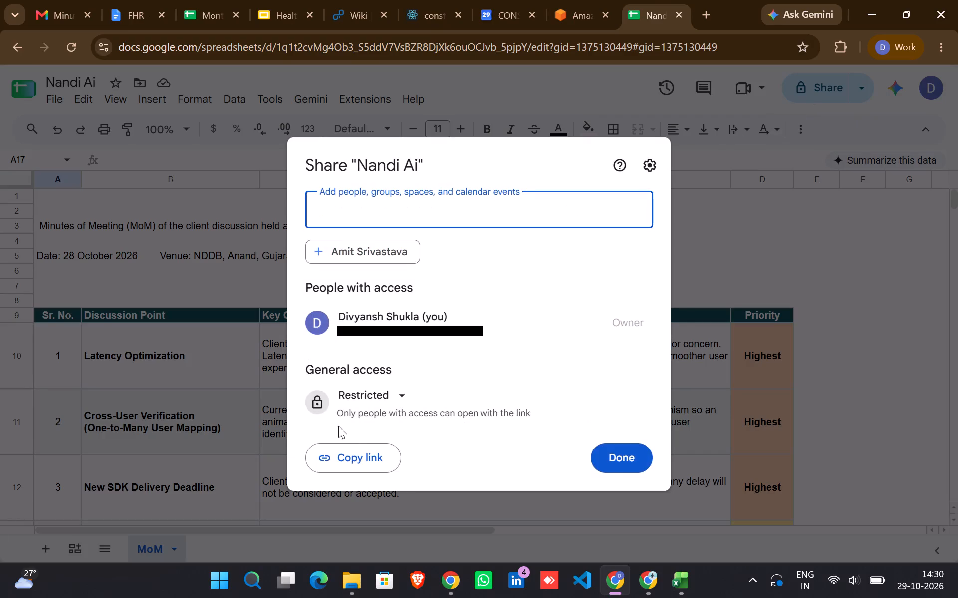
click(370, 386)
click(415, 318)
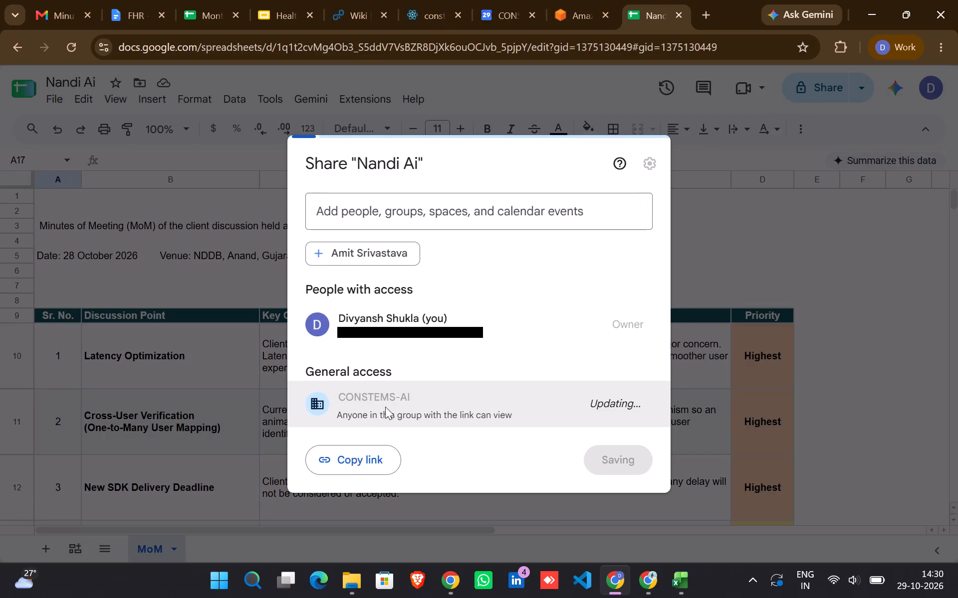
click(356, 454)
click(236, 359)
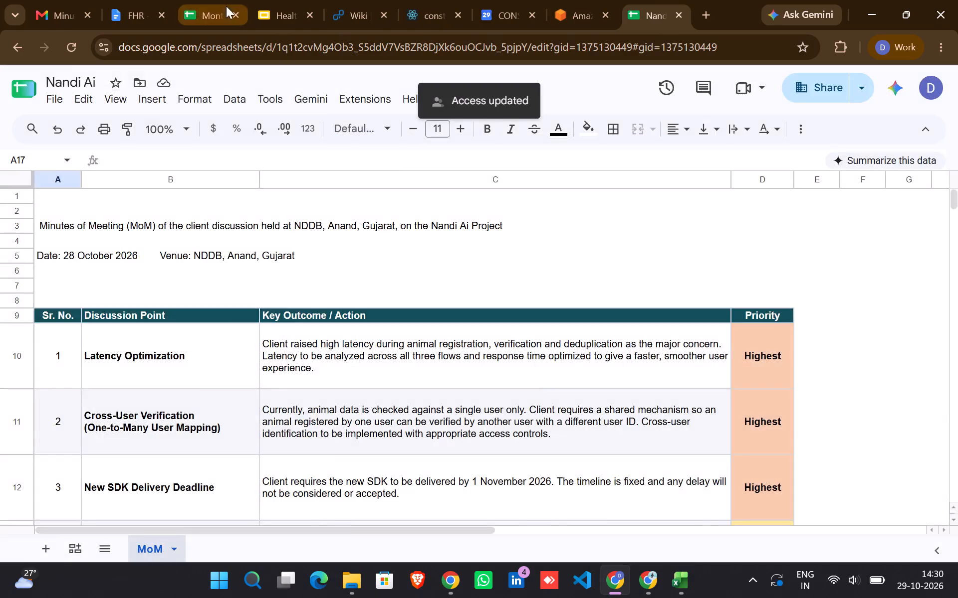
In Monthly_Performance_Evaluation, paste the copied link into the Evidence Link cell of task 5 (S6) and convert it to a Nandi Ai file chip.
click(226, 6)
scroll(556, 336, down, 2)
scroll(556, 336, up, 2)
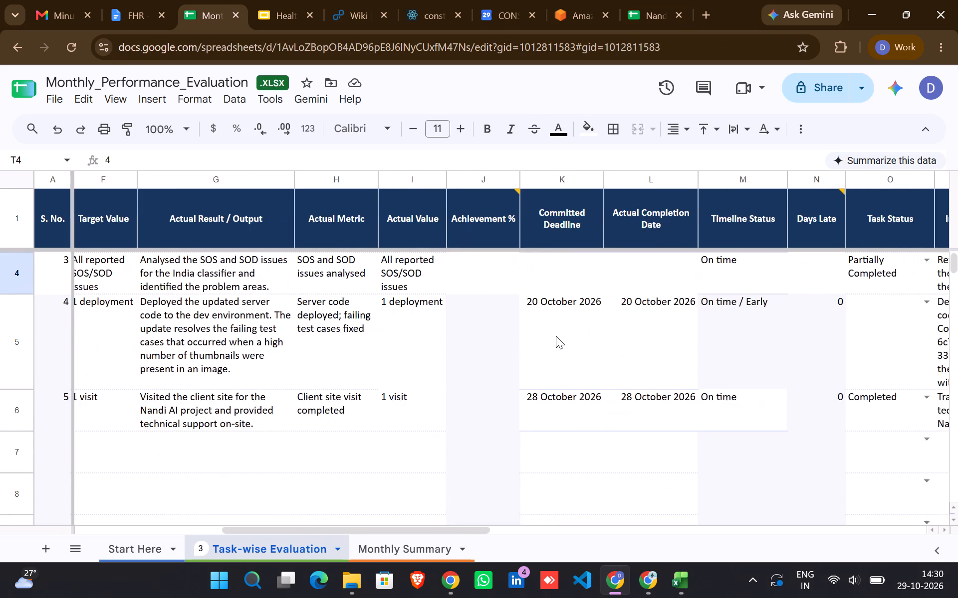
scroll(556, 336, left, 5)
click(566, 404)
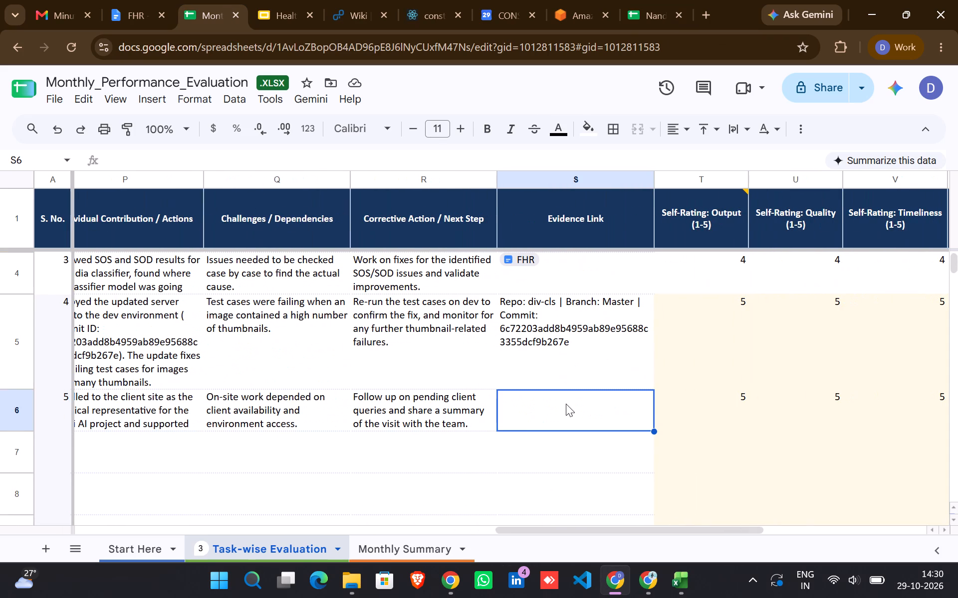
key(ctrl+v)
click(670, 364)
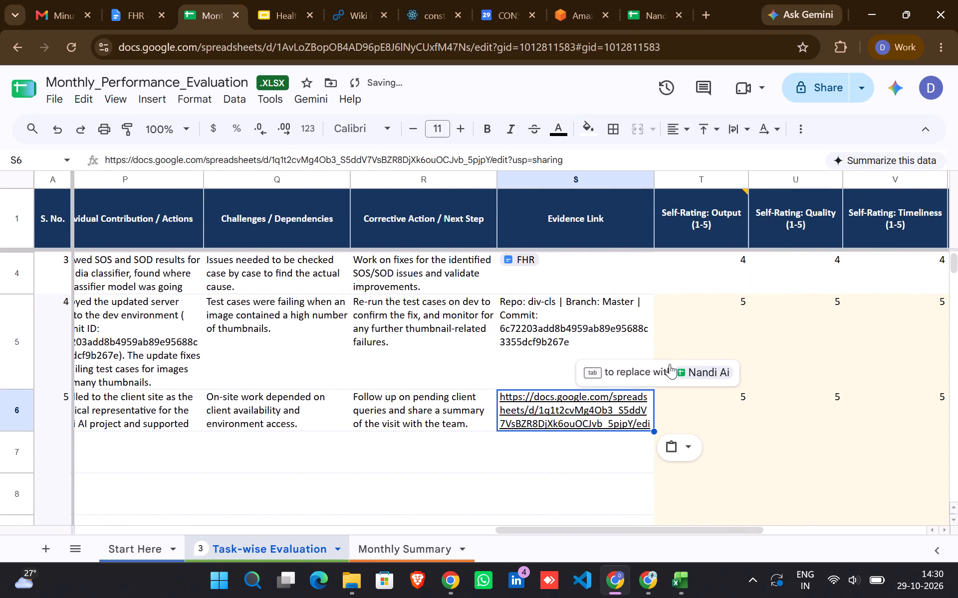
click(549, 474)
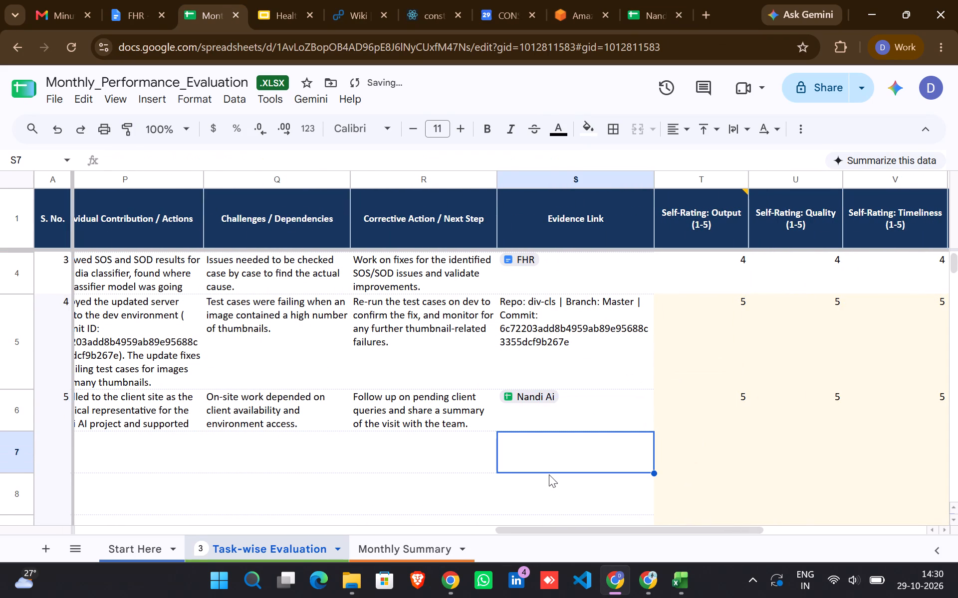
Switch to Google Slides, leave the Health_Care_Size_Problem deck, and open the Nandi Ai demo presentation from the recent presentations.
click(276, 0)
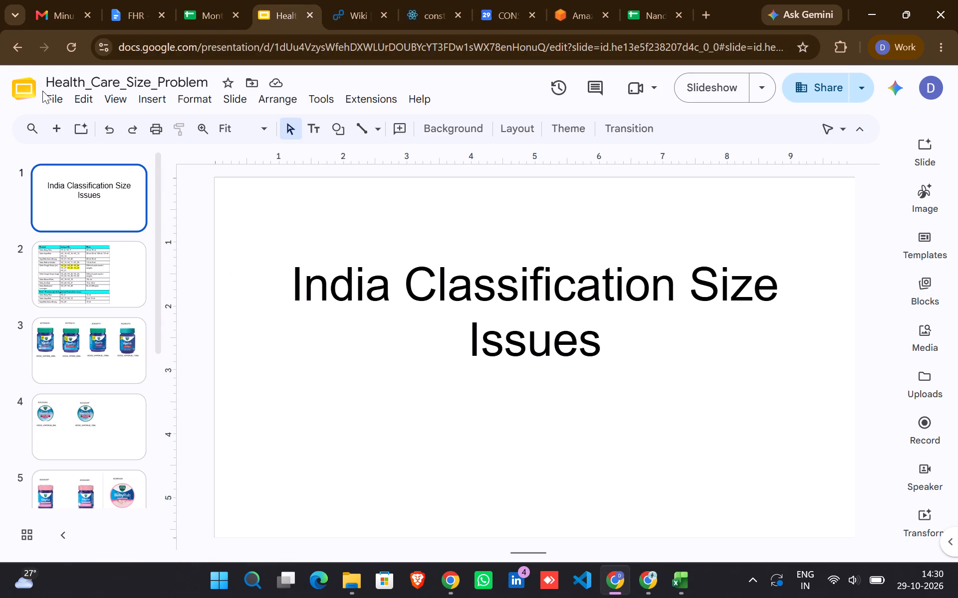
click(41, 88)
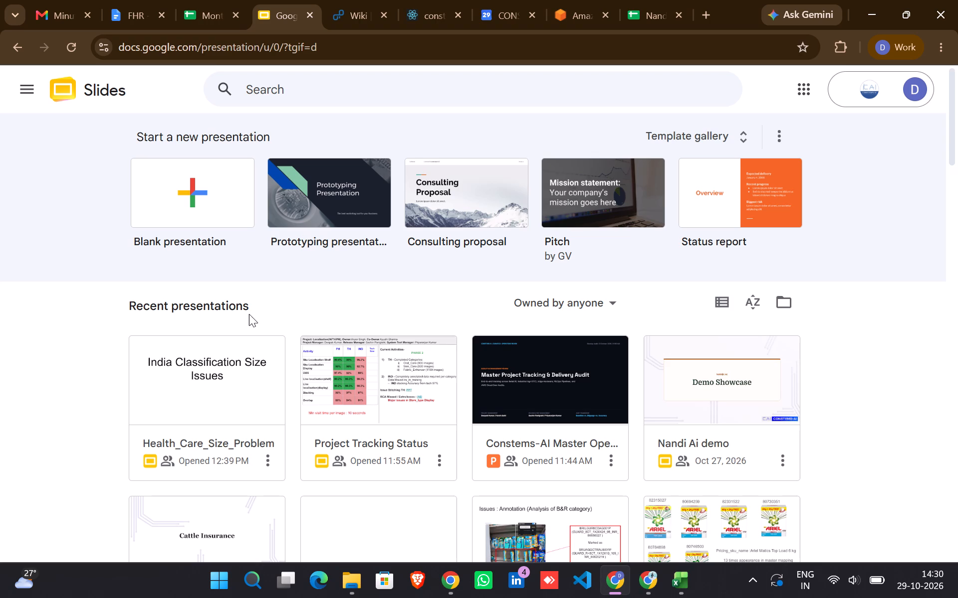
scroll(249, 314, down, 1)
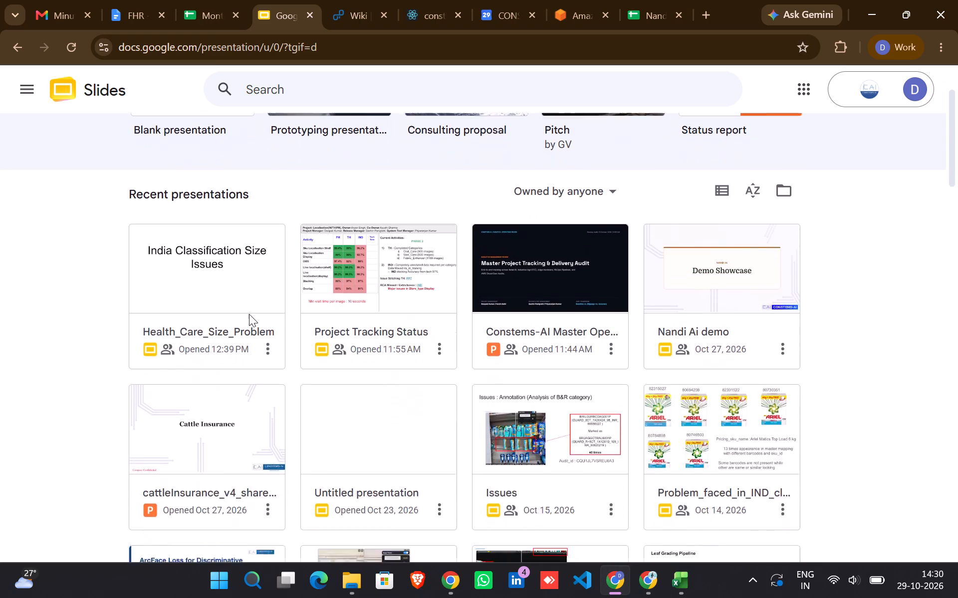
scroll(249, 314, down, 1)
scroll(276, 371, up, 3)
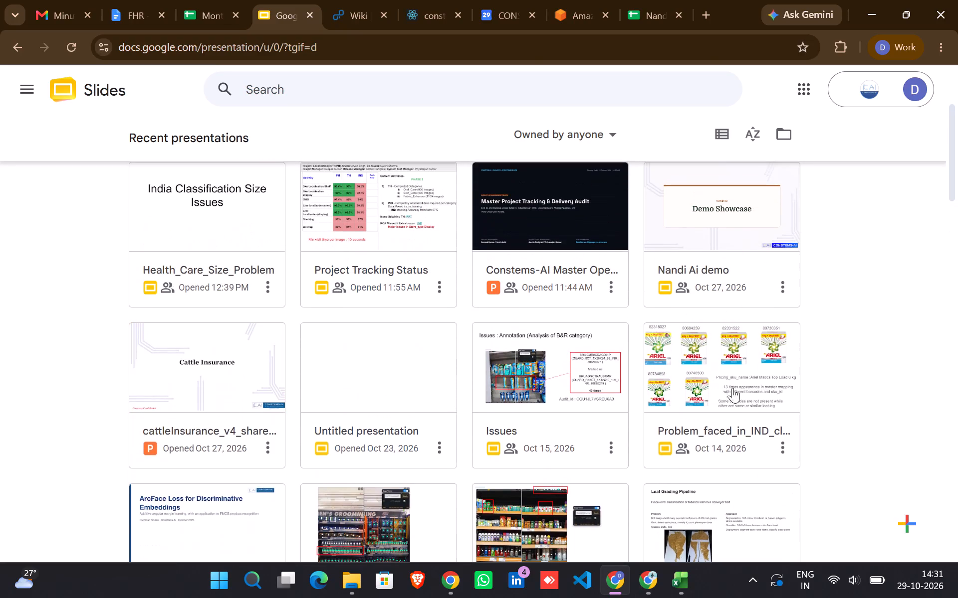
click(749, 243)
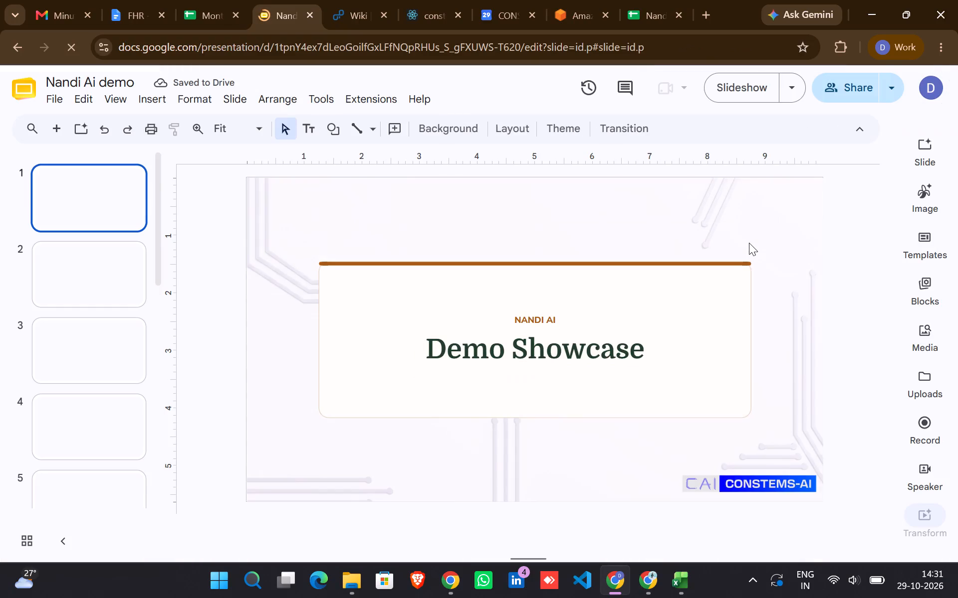
Copy the sharing link of the Nandi Ai demo presentation, leaving its general access at Restricted.
click(819, 86)
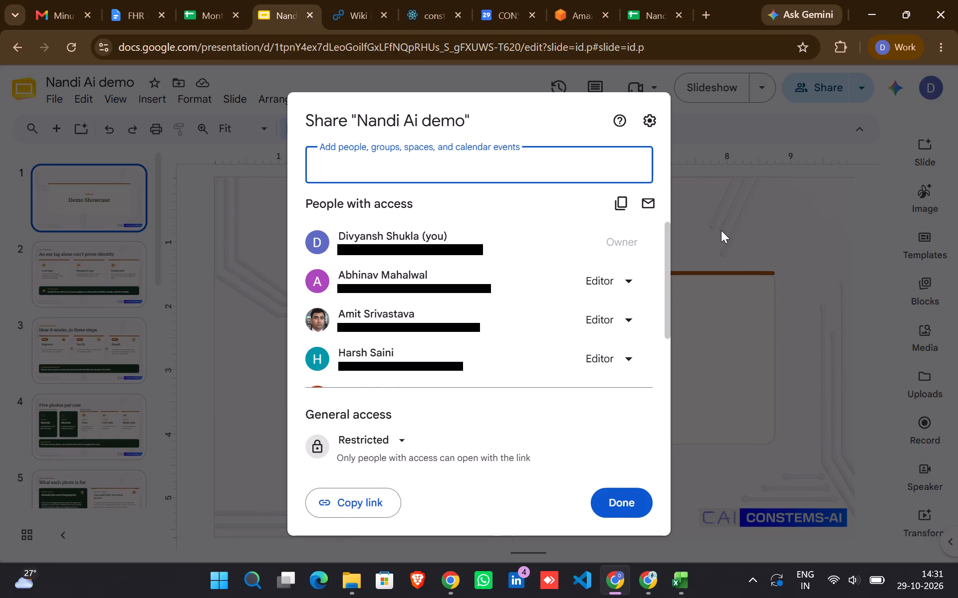
click(371, 500)
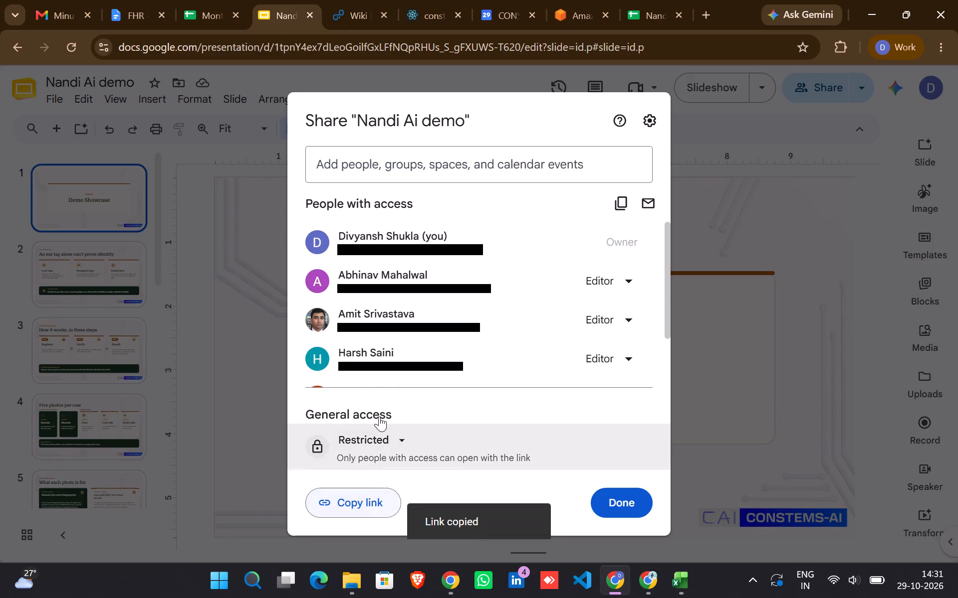
scroll(388, 338, down, 2)
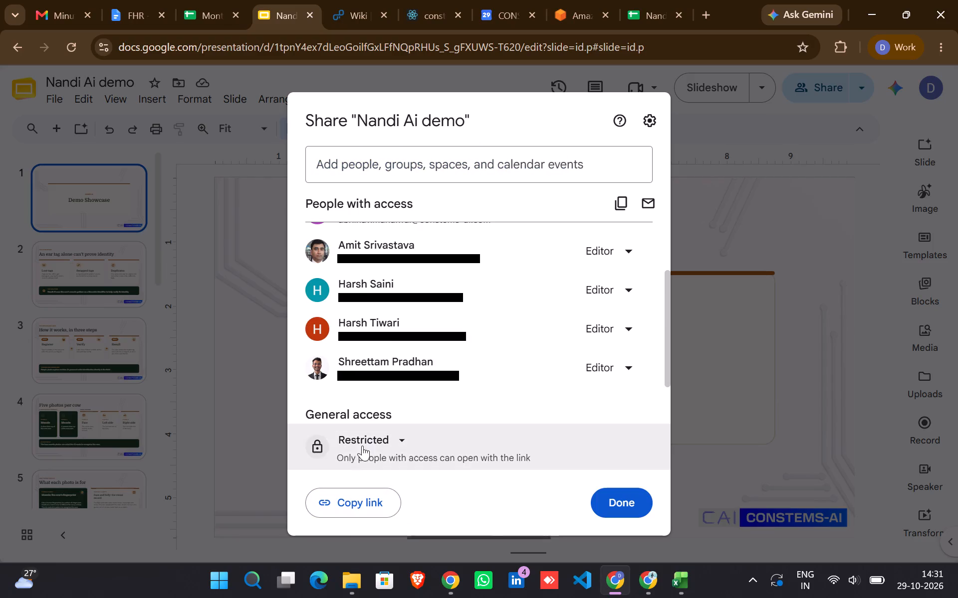
scroll(381, 347, up, 2)
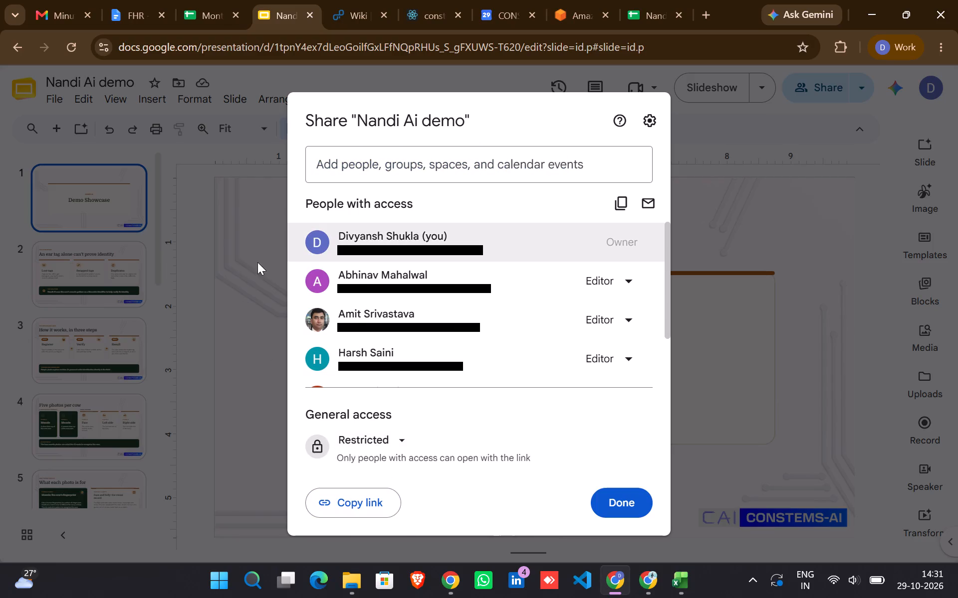
click(224, 262)
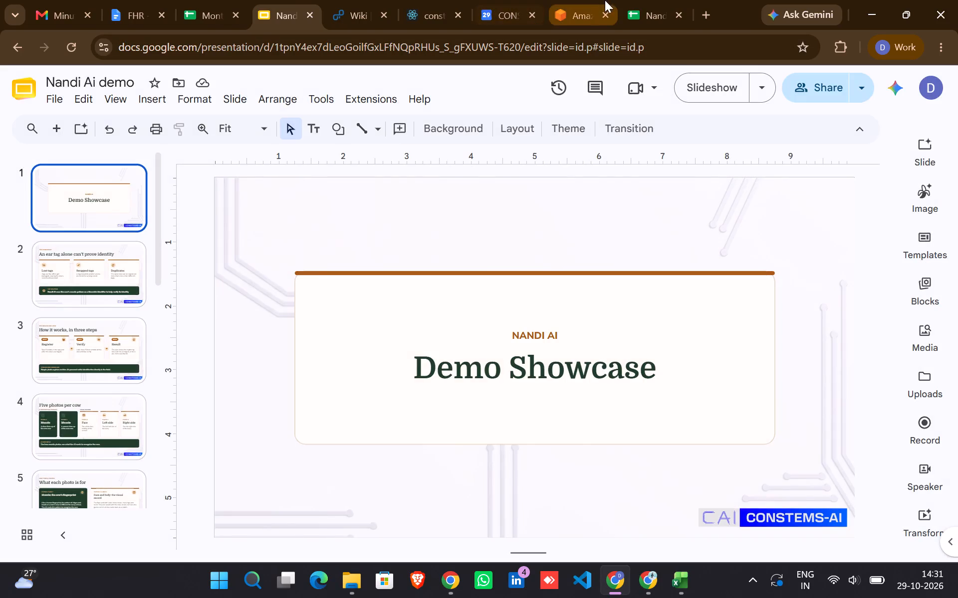
In Monthly_Performance_Evaluation, replace the content of Evidence Link cell S6 with the presentation link, converted to a Nandi Ai demo chip.
click(638, 0)
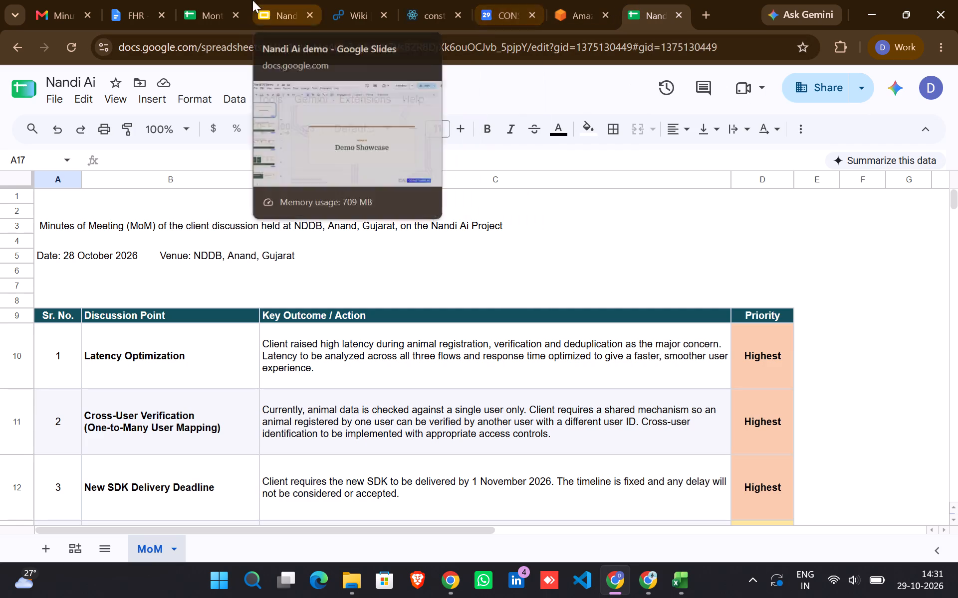
click(207, 0)
click(580, 413)
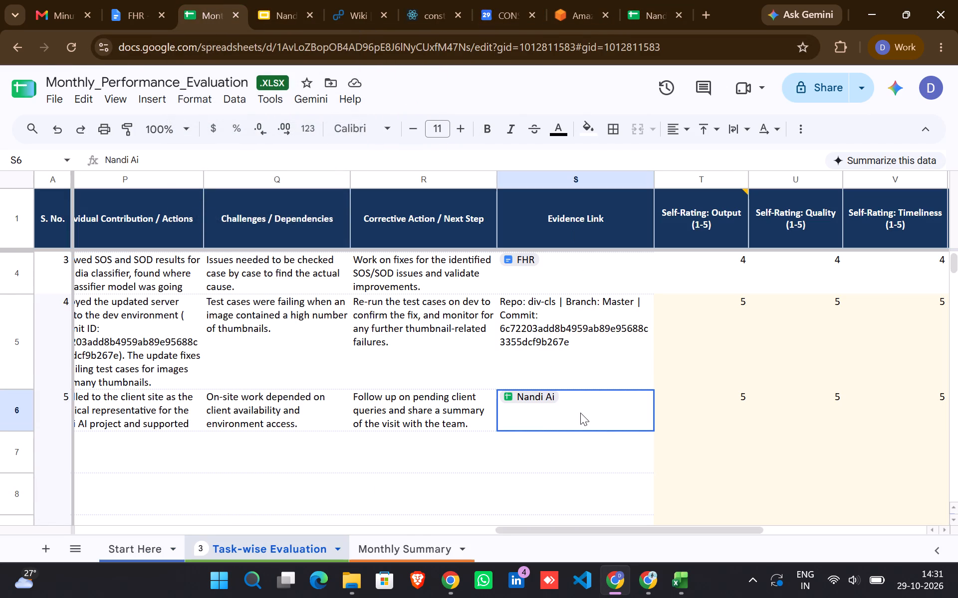
key(ctrl+v)
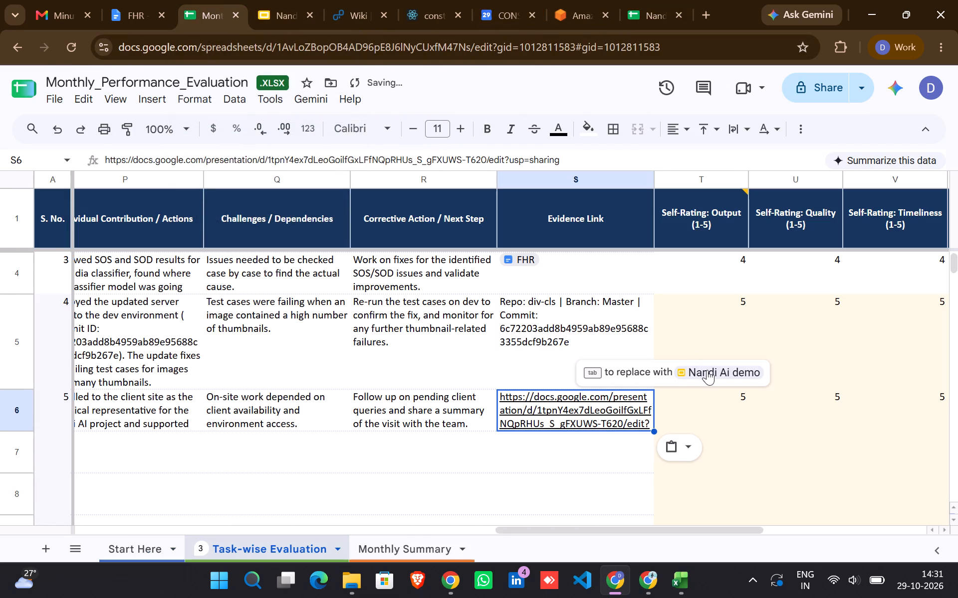
click(707, 370)
Append a comma and a space after the Nandi Ai demo chip in Evidence Link cell S6.
scroll(590, 393, up, 1)
scroll(590, 393, down, 1)
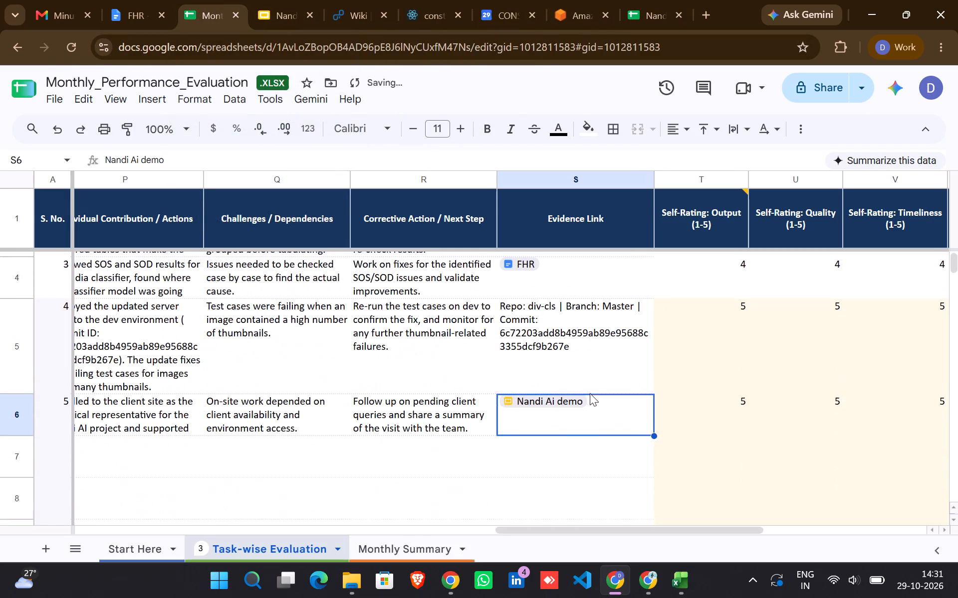
scroll(590, 393, down, 1)
click(576, 415)
double_click(594, 400)
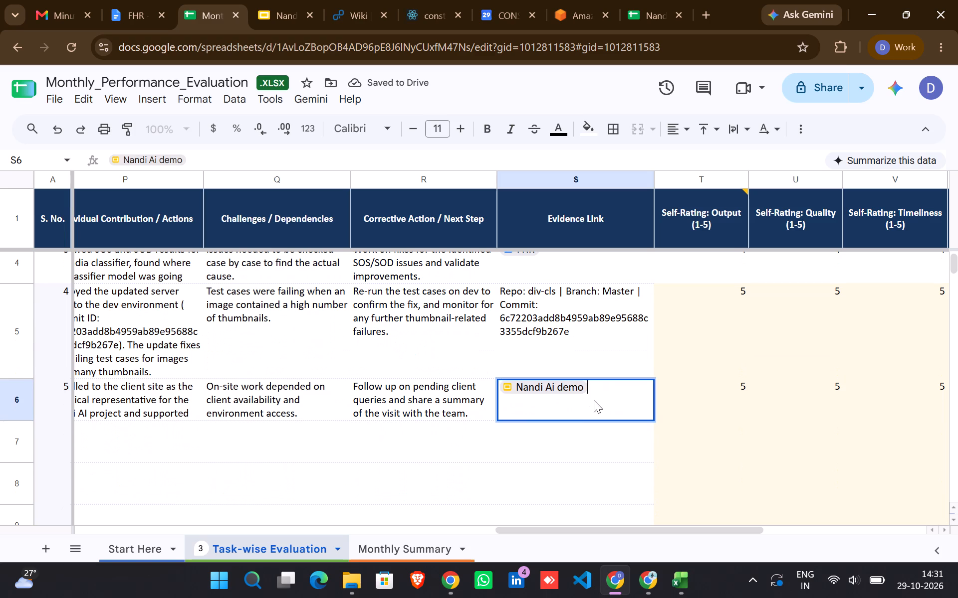
text(,)
key(space)
Switch to the Nandi Ai minutes spreadsheet and copy its sharing link.
click(623, 0)
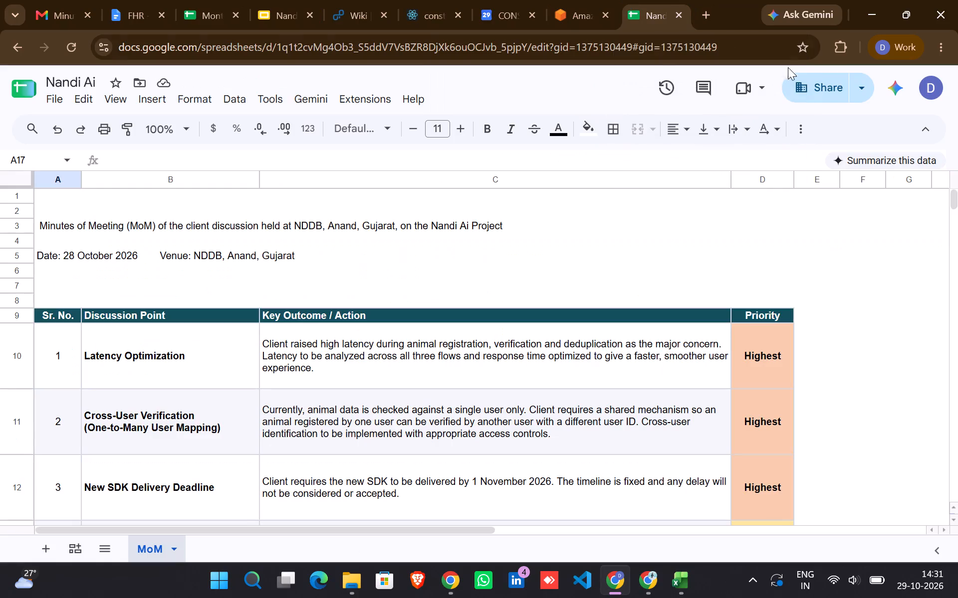
click(801, 79)
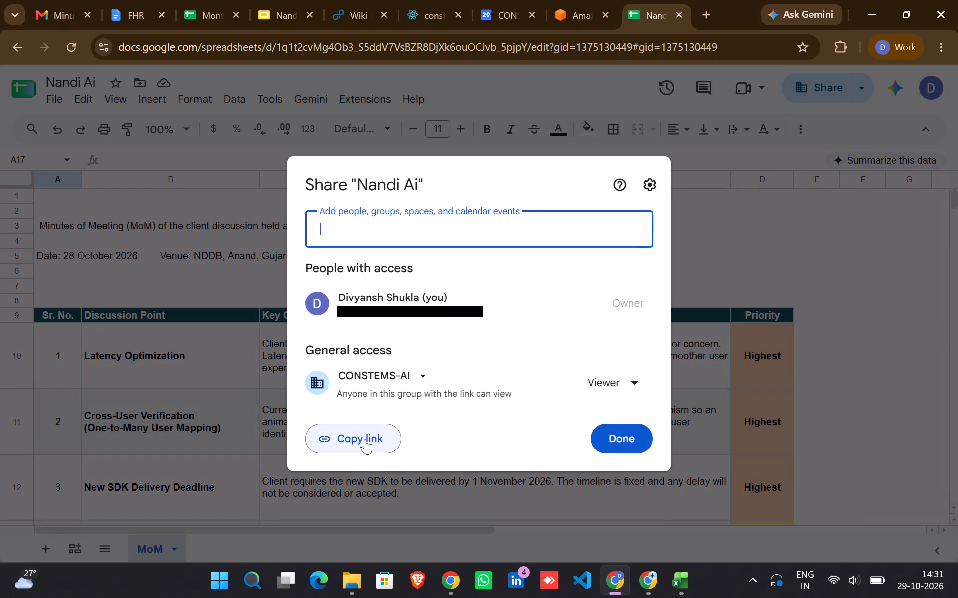
click(365, 439)
click(222, 249)
Paste the minutes link after the comma in Evidence Link cell S6 of Monthly_Performance_Evaluation, convert it to a Nandi Ai chip, and save.
click(205, 0)
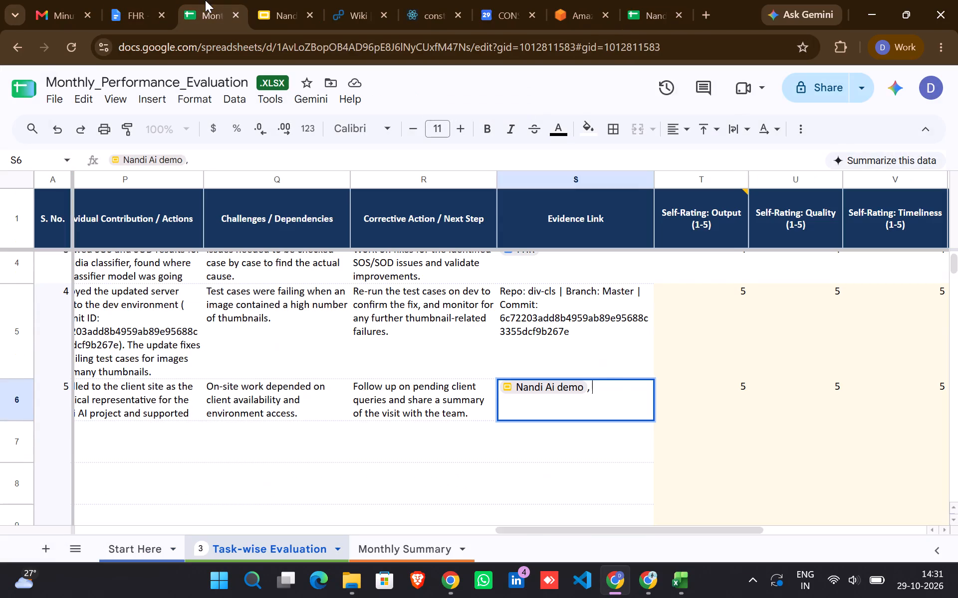
click(618, 396)
click(593, 385)
key(ctrl+v)
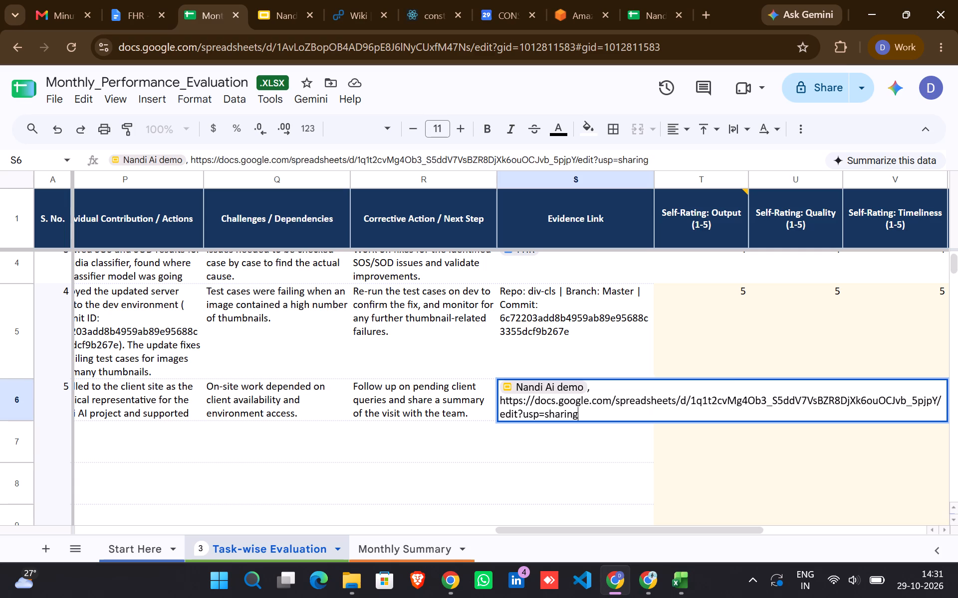
click(664, 364)
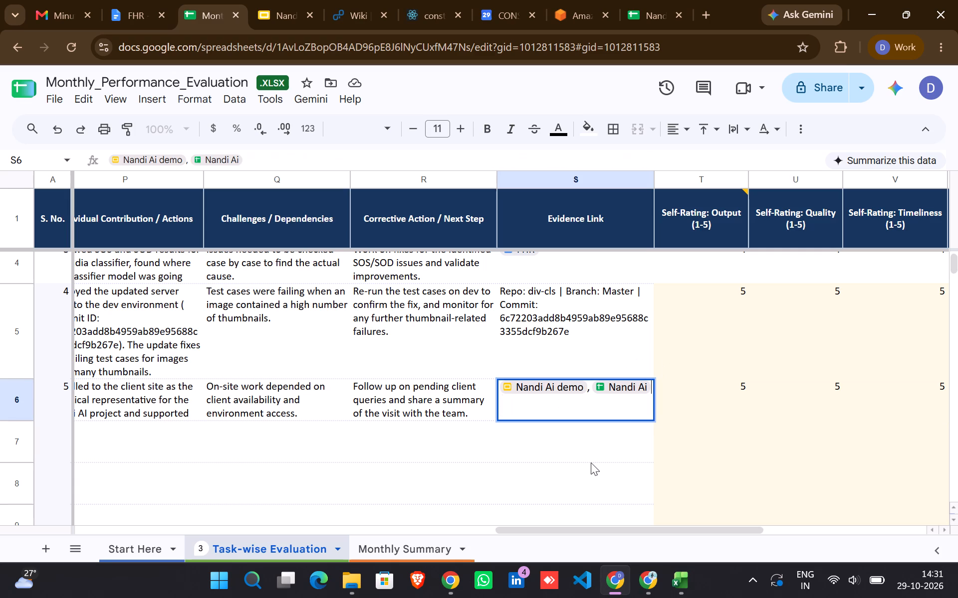
click(591, 462)
scroll(558, 465, up, 2)
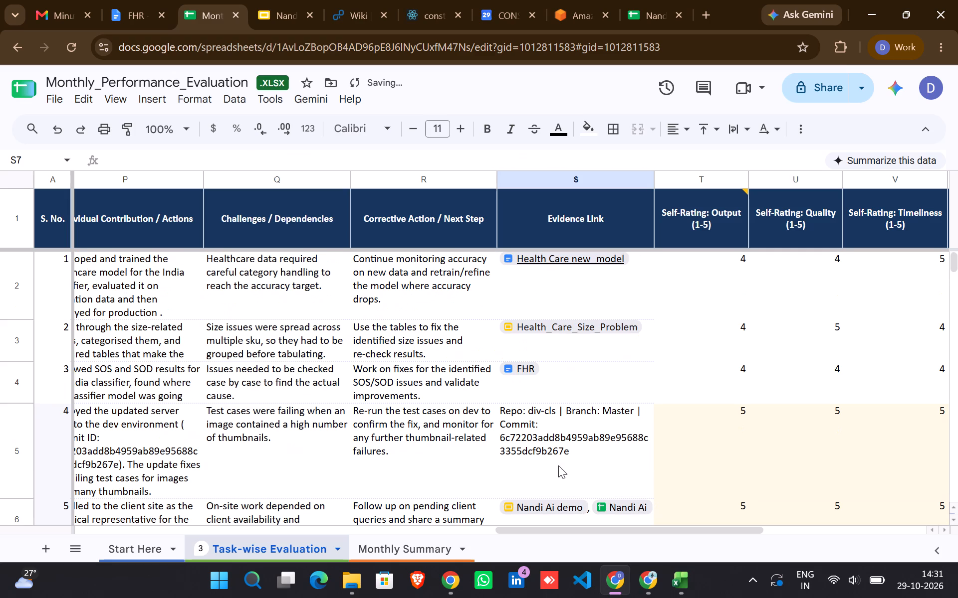
key(ctrl+s)
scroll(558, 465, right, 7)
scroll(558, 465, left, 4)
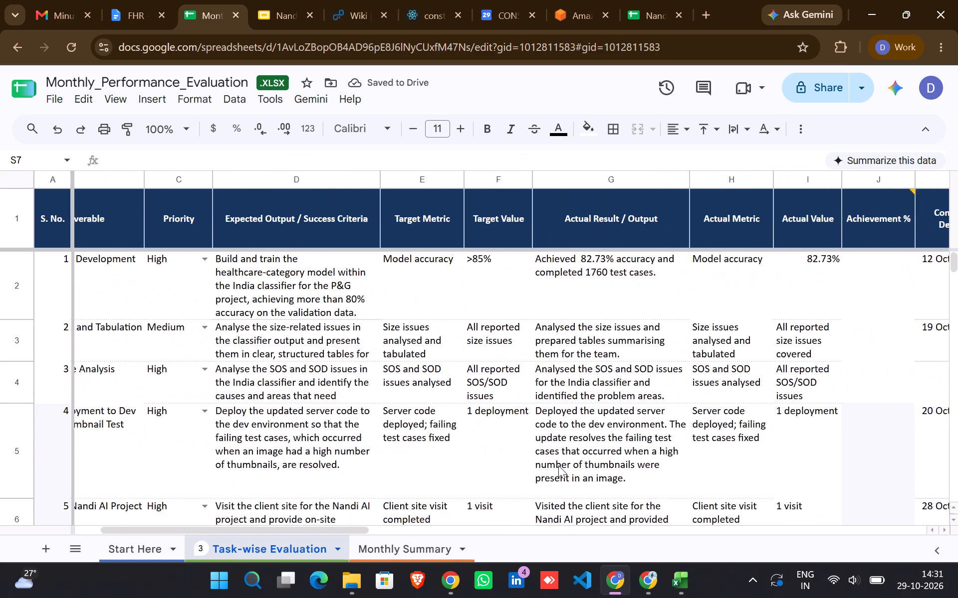
Review the five task rows of the Task-wise Evaluation sheet, from the deliverables through to the self-ratings.
scroll(558, 465, left, 12)
scroll(558, 465, up, 2)
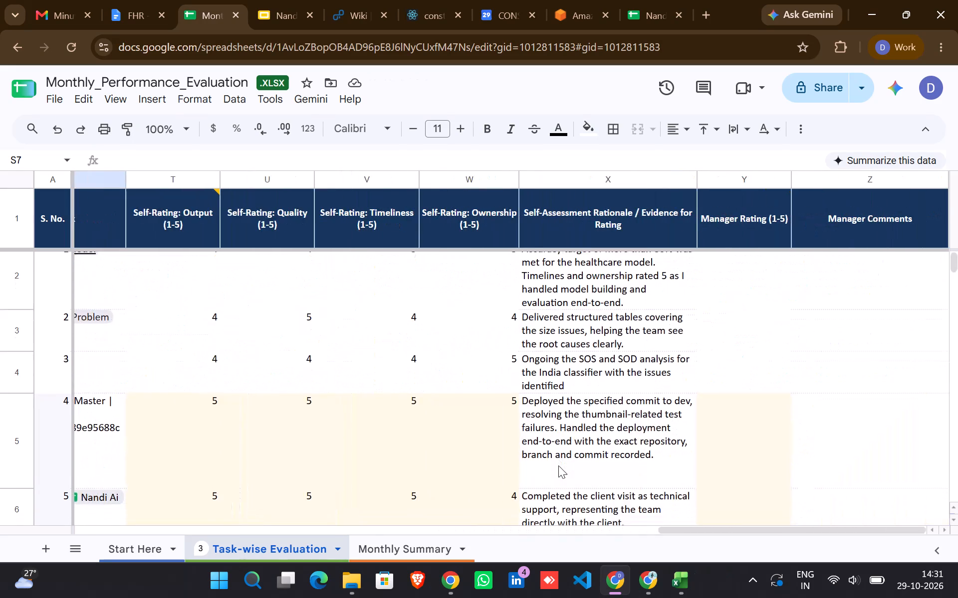
scroll(558, 465, up, 5)
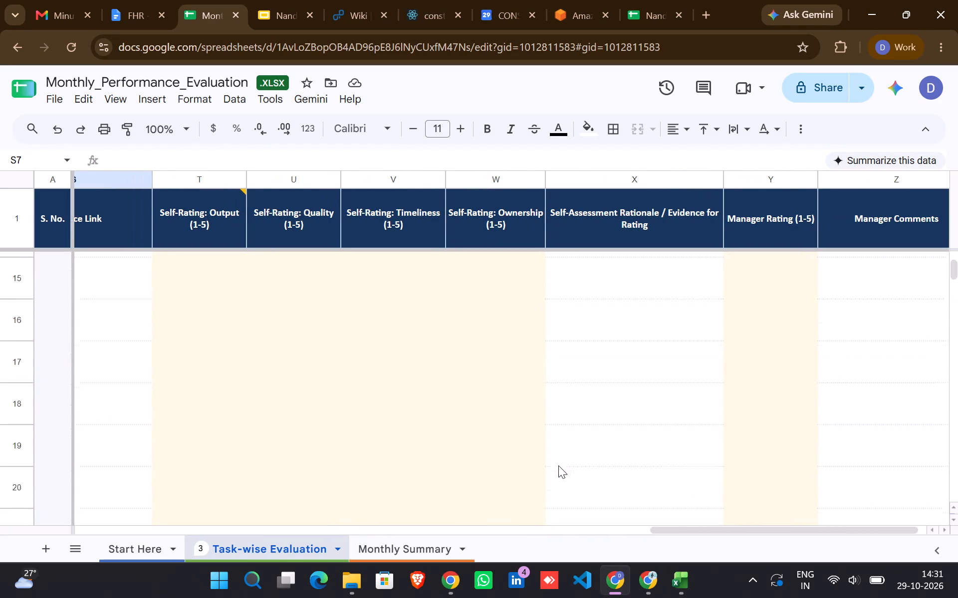
scroll(558, 465, up, 2)
scroll(558, 465, left, 2)
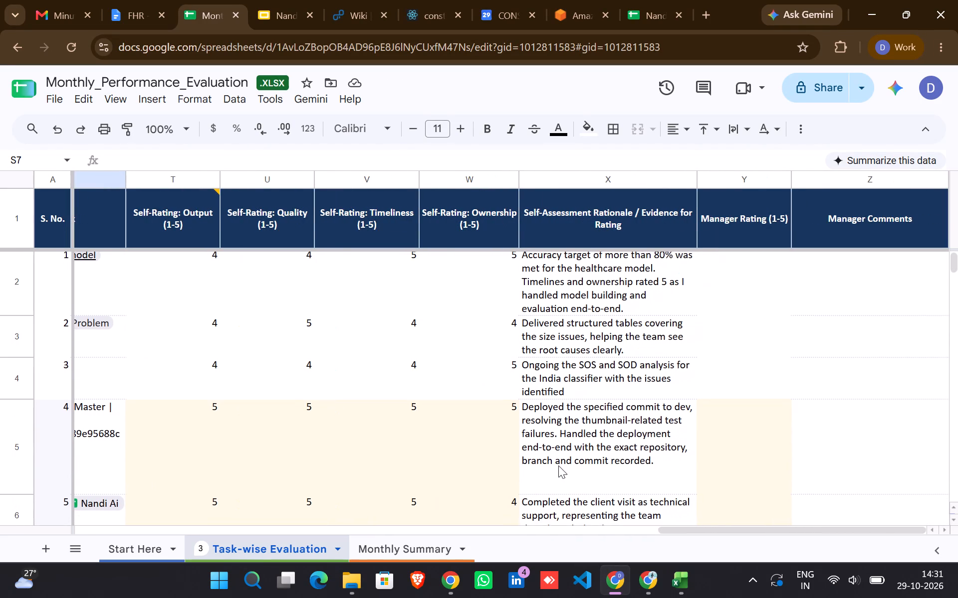
scroll(558, 465, left, 1)
scroll(558, 465, right, 1)
scroll(558, 465, down, 1)
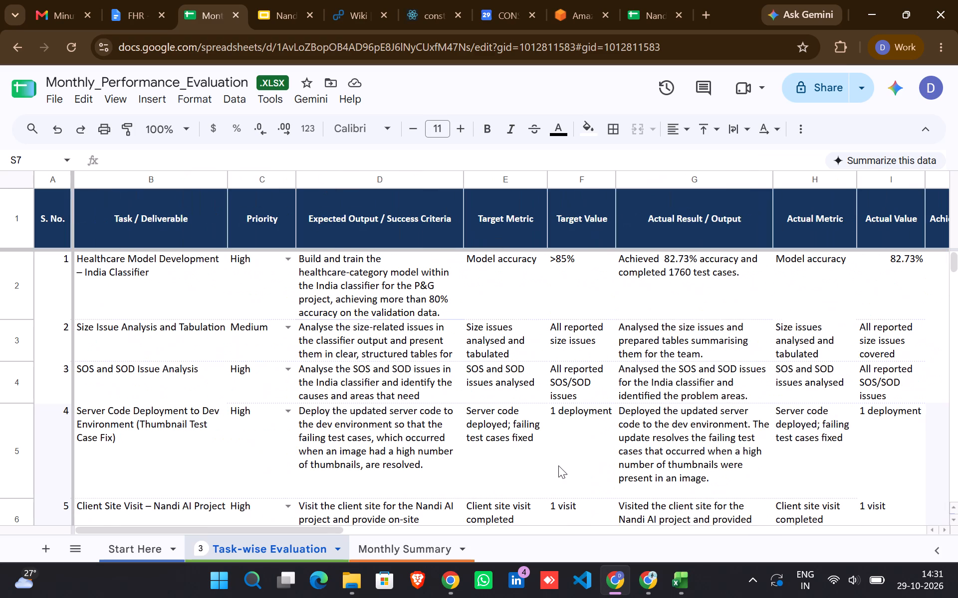
scroll(558, 465, down, 2)
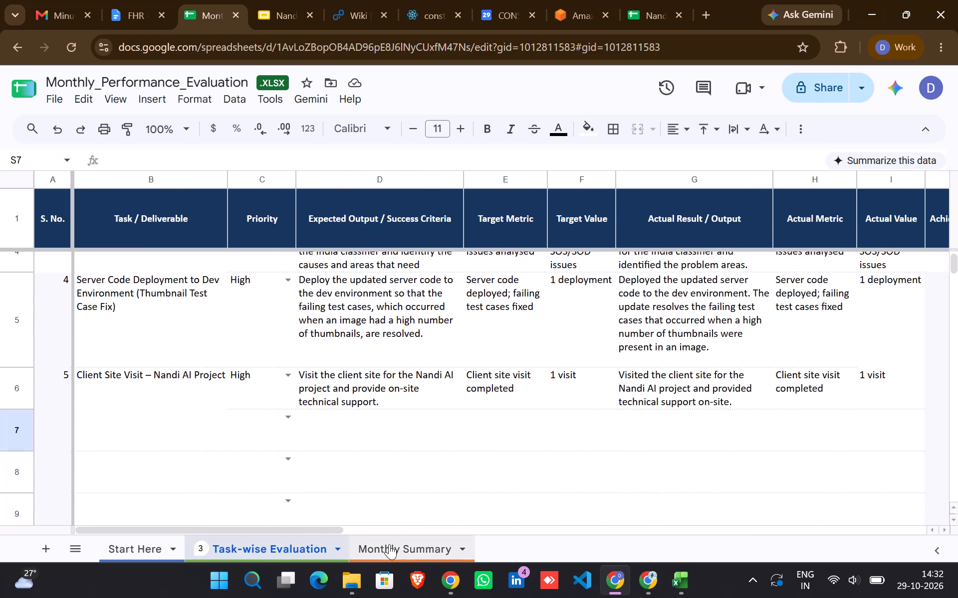
Compare the Monthly Summary metrics with the dates, statuses and self-ratings of the tasks in the Task-wise Evaluation sheet.
click(389, 544)
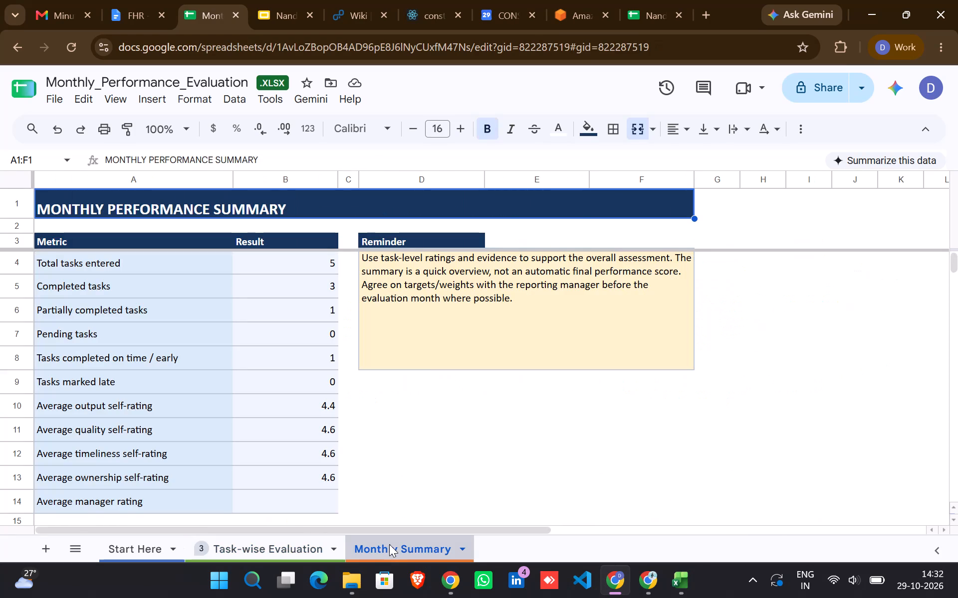
scroll(341, 436, down, 2)
scroll(341, 436, up, 2)
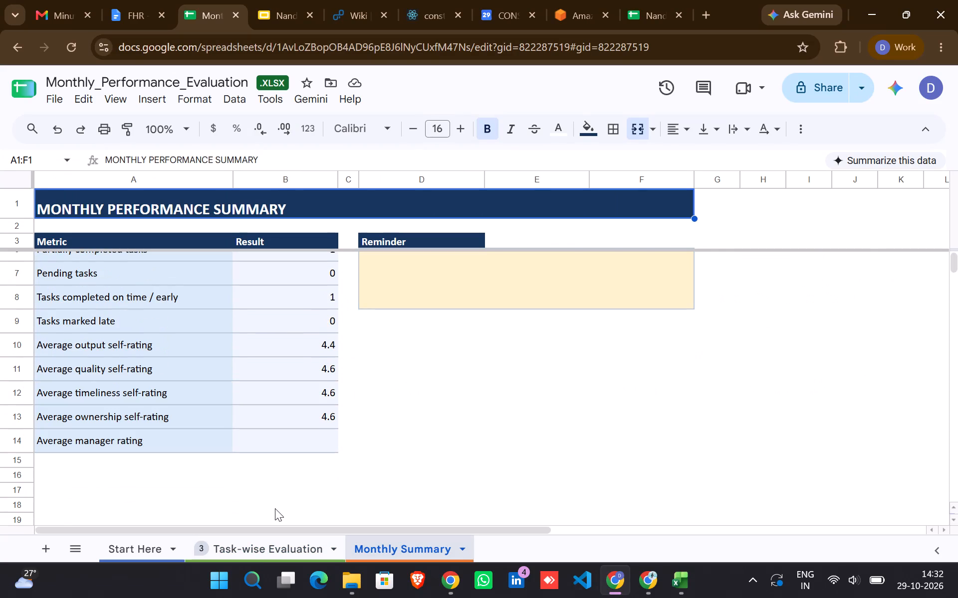
click(259, 556)
scroll(407, 380, up, 4)
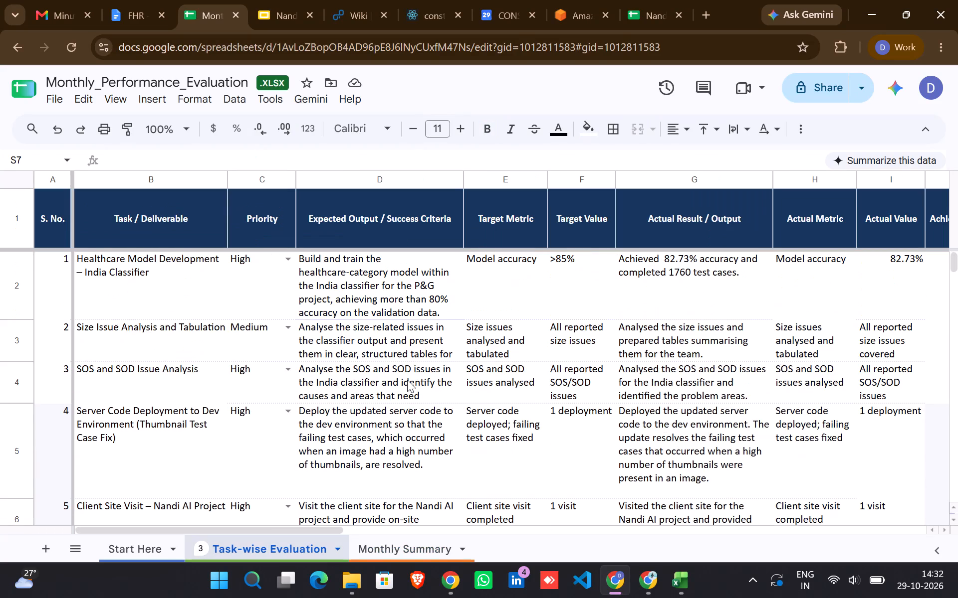
scroll(407, 380, left, 8)
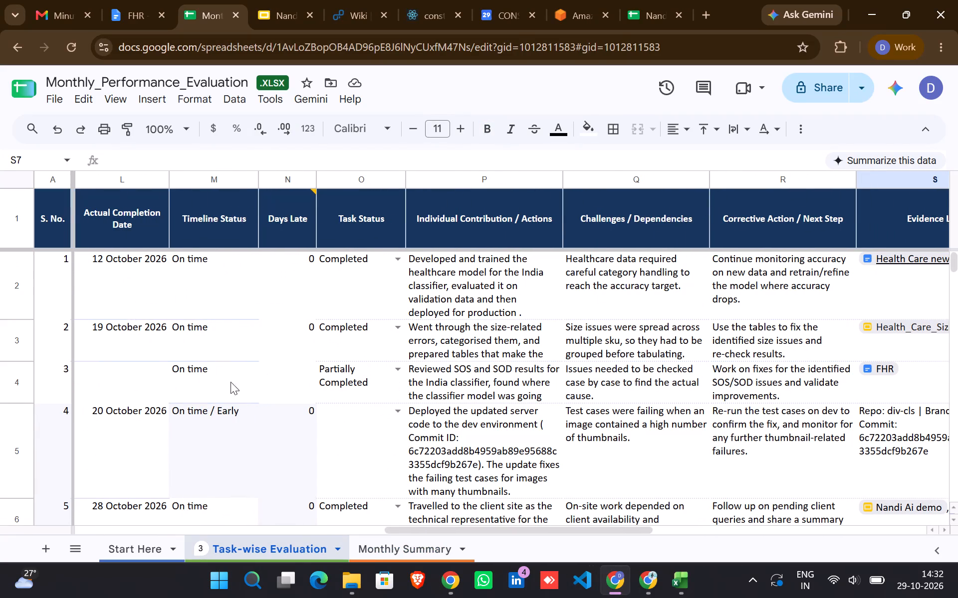
scroll(216, 392, right, 2)
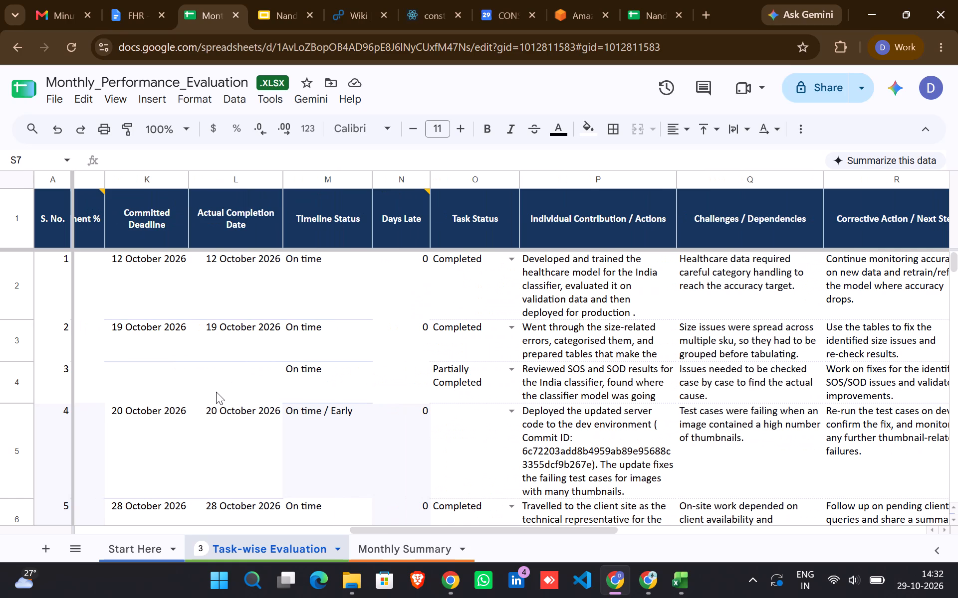
scroll(268, 403, left, 5)
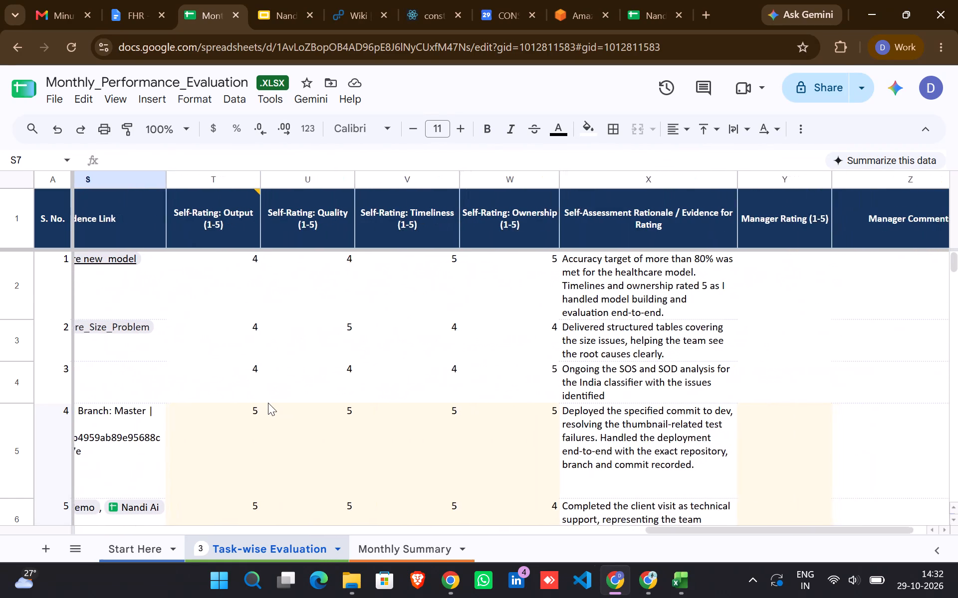
click(383, 537)
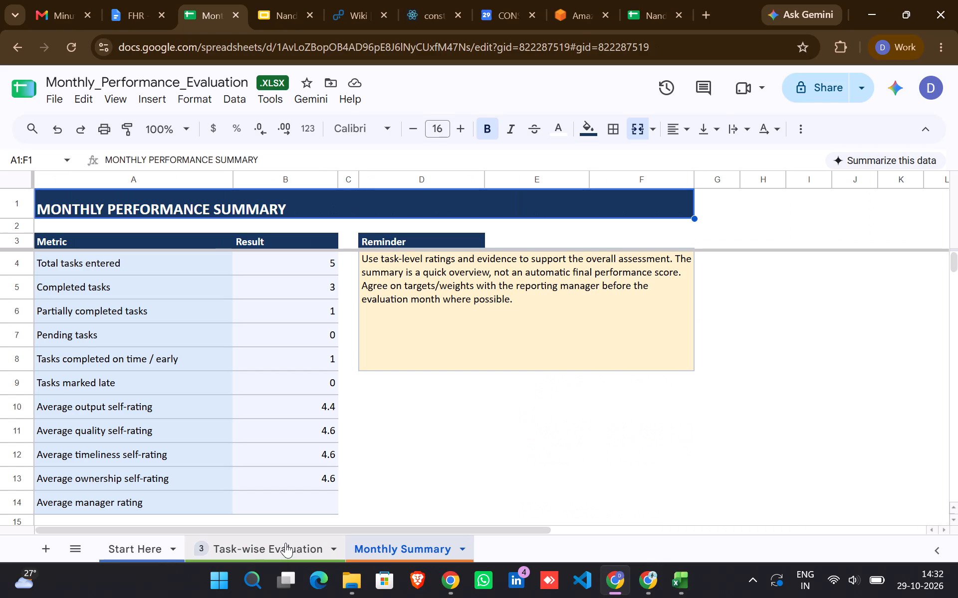
Recheck the Task-wise Evaluation rows, examining results, deadlines, evidence links and self-ratings for each task.
click(281, 556)
scroll(350, 422, right, 1)
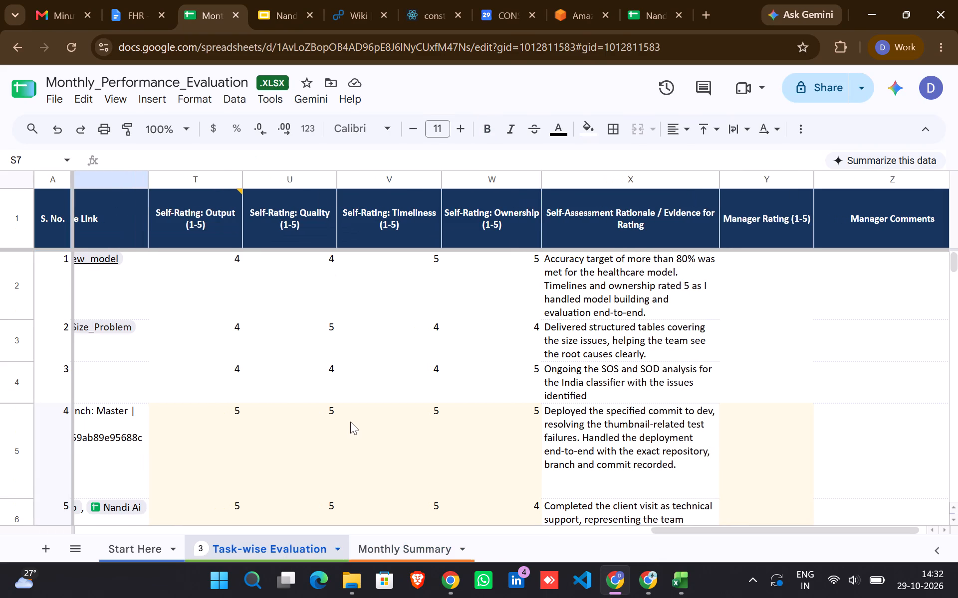
scroll(350, 422, right, 1)
scroll(350, 422, up, 1)
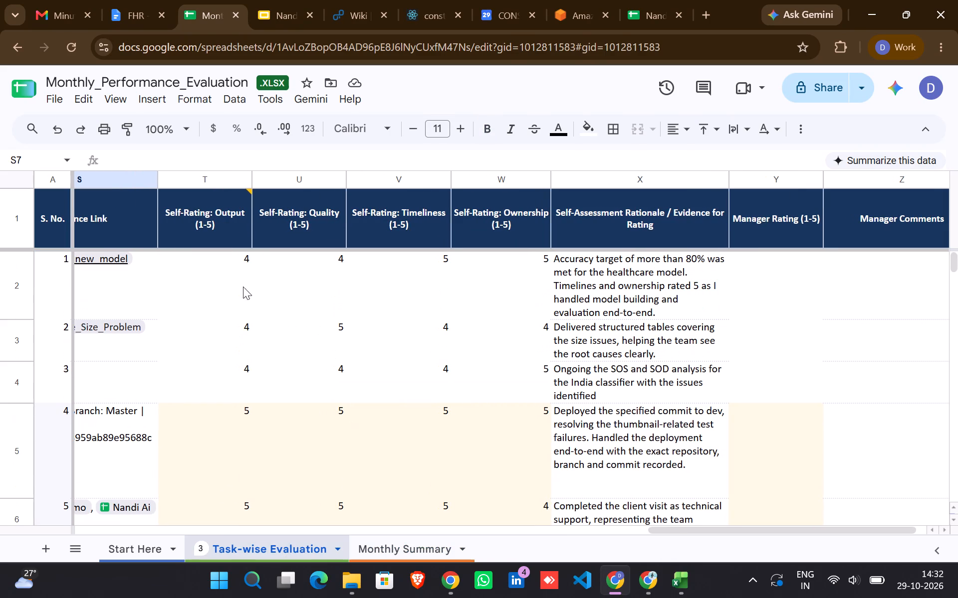
scroll(238, 331, right, 9)
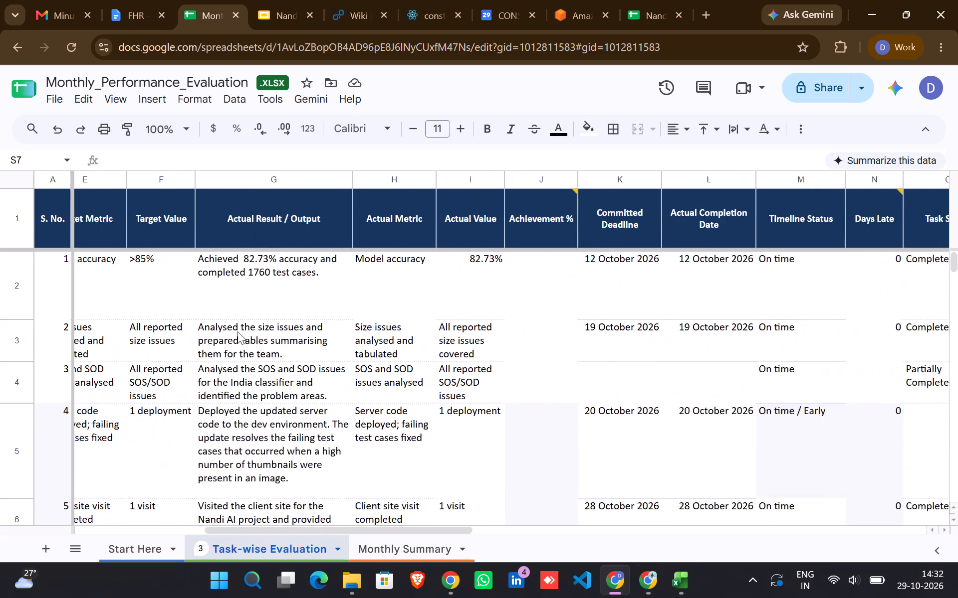
scroll(238, 331, right, 2)
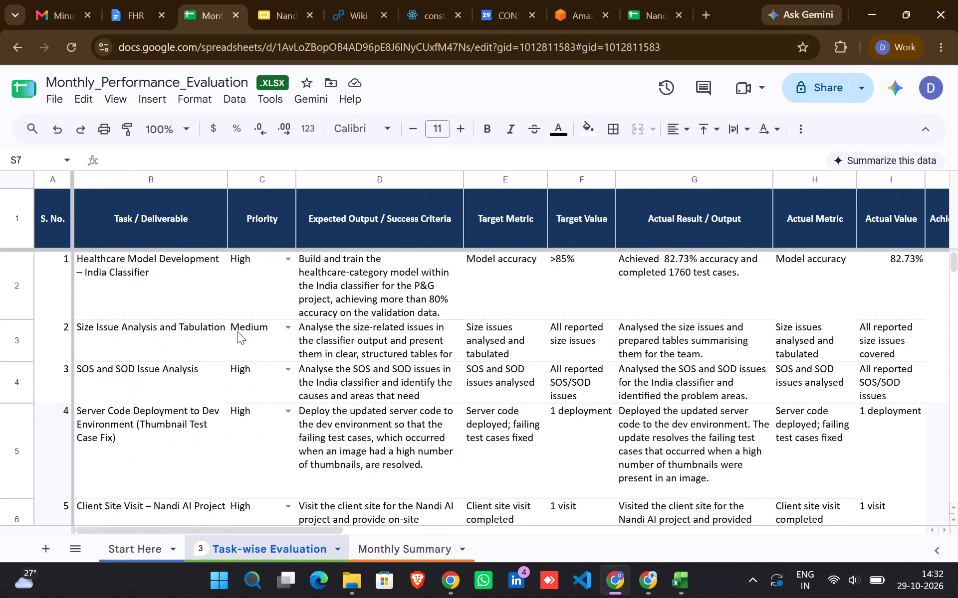
scroll(238, 331, left, 4)
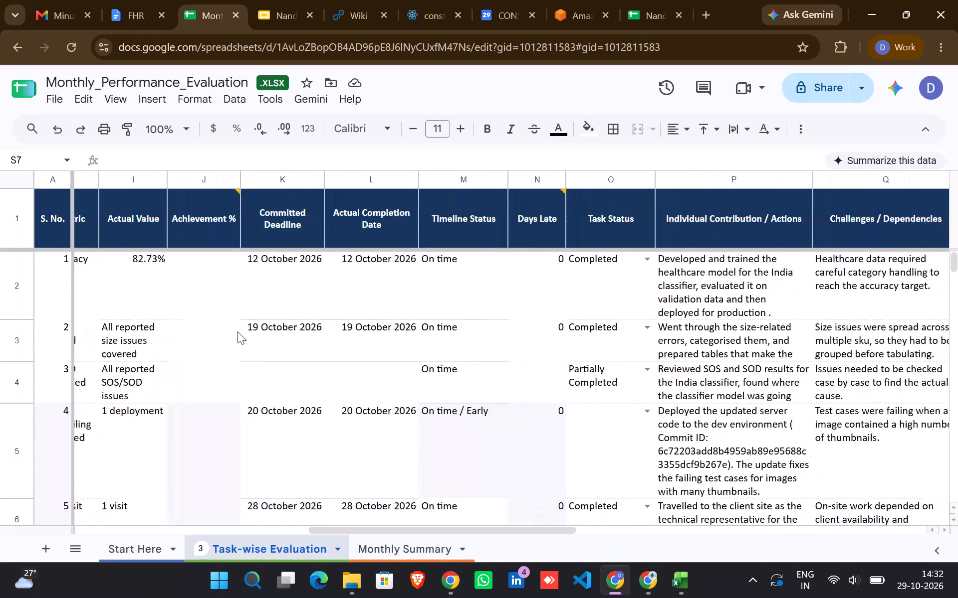
scroll(238, 331, left, 5)
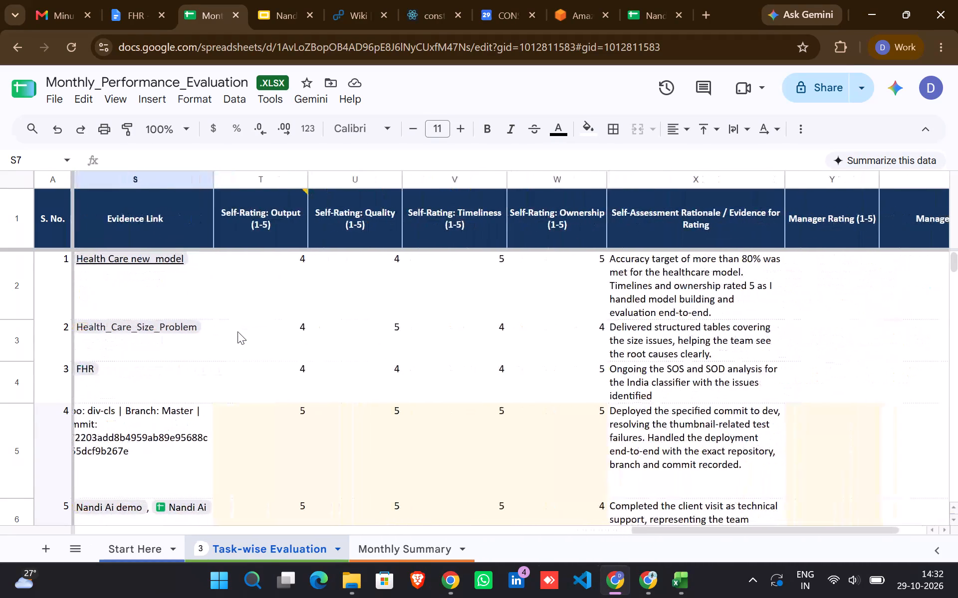
scroll(255, 336, right, 9)
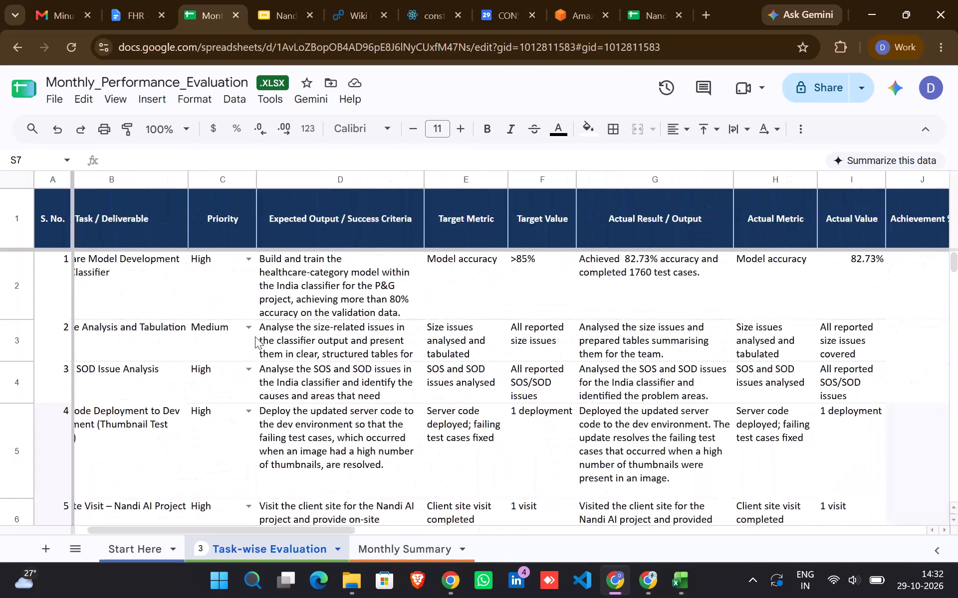
Set the Self-Rating: Output in T3, for the Size Issue Analysis and Tabulation task, to 5.
scroll(255, 336, left, 4)
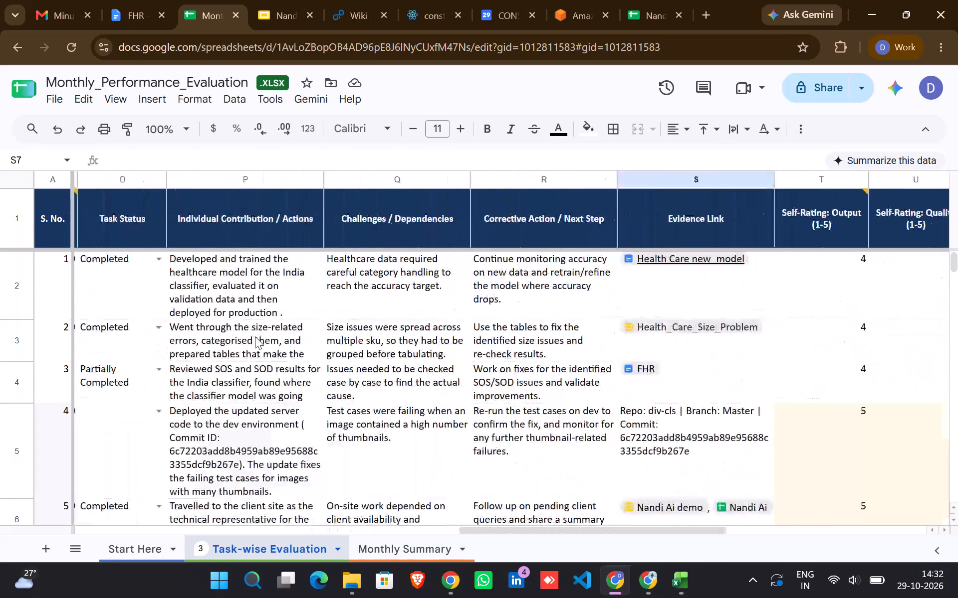
scroll(255, 336, left, 5)
click(255, 336)
key(BackSpace)
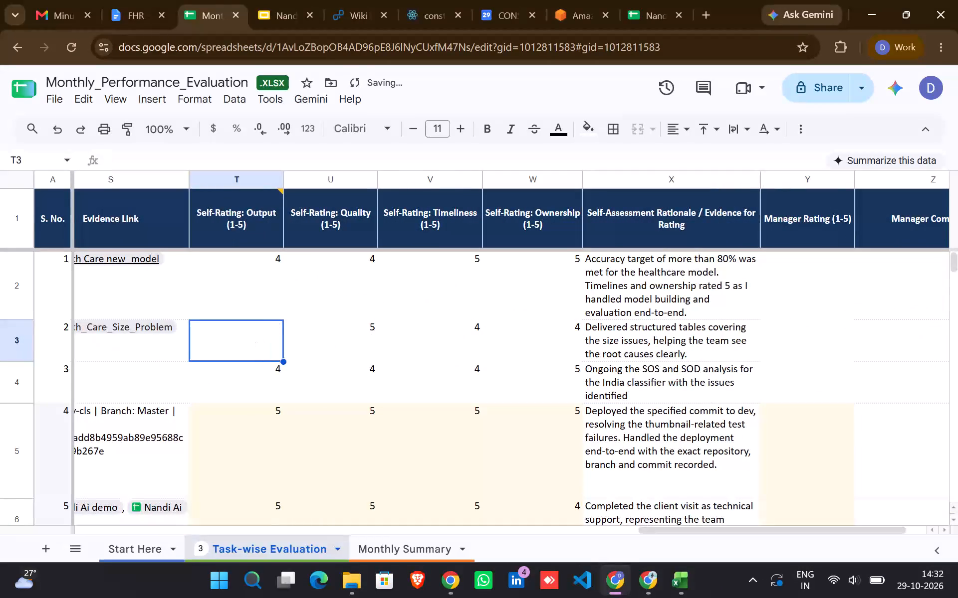
key(5)
click(334, 361)
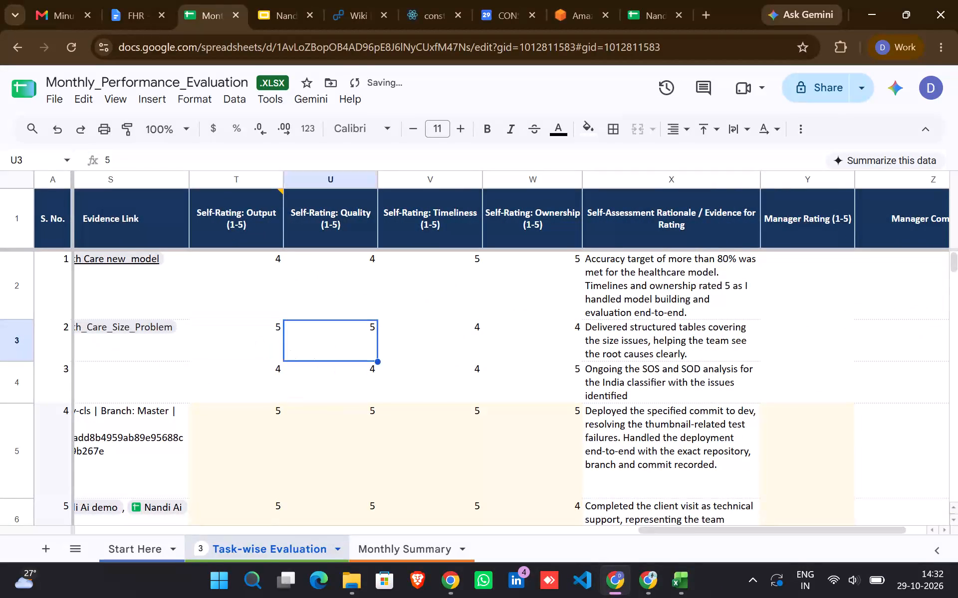
Check the average self-ratings in the Monthly Summary sheet, return to Task-wise Evaluation, and save the spreadsheet.
scroll(516, 422, down, 1)
click(435, 554)
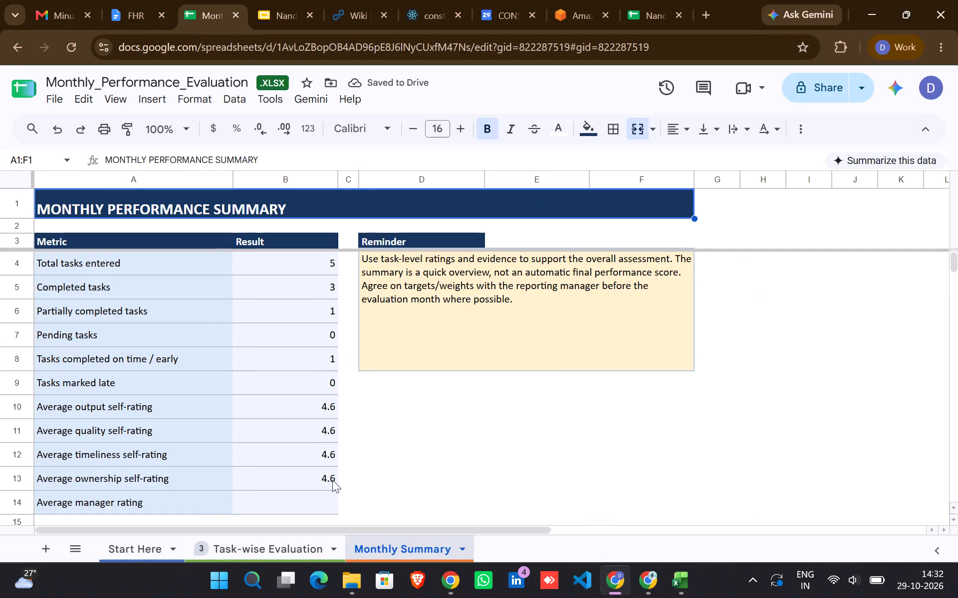
click(299, 541)
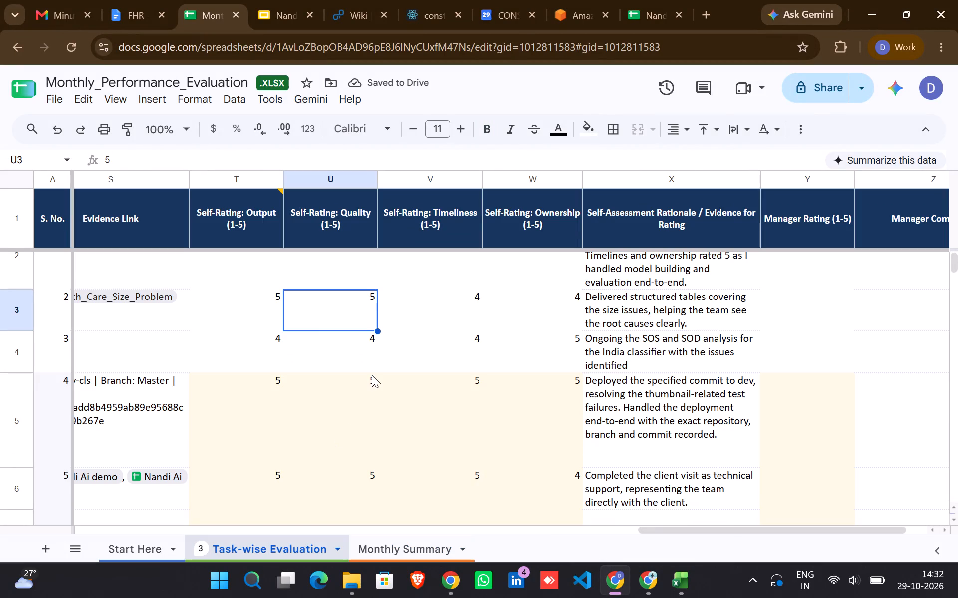
key(ctrl+s)
Look over the Task-wise Evaluation sheet again, from the evidence links back to the task descriptions and the last filled row.
scroll(384, 421, up, 1)
scroll(384, 421, right, 4)
scroll(384, 421, up, 1)
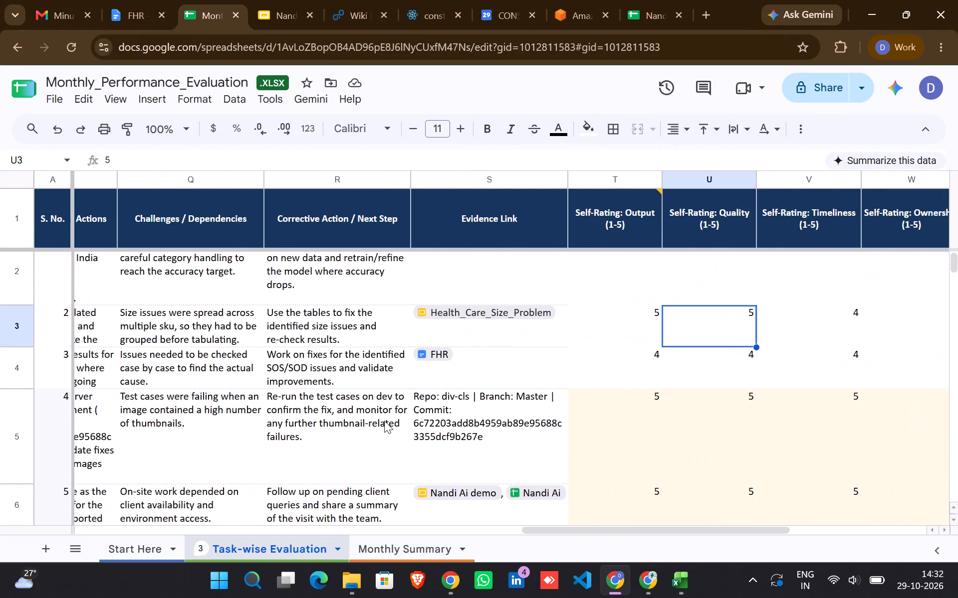
scroll(384, 421, up, 2)
scroll(384, 421, right, 11)
scroll(384, 421, down, 1)
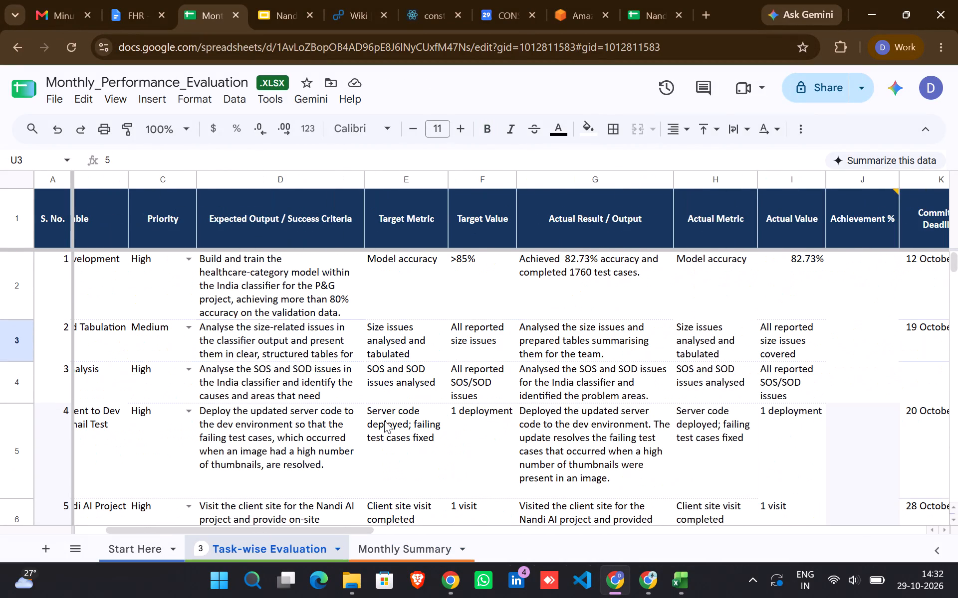
scroll(384, 421, down, 1)
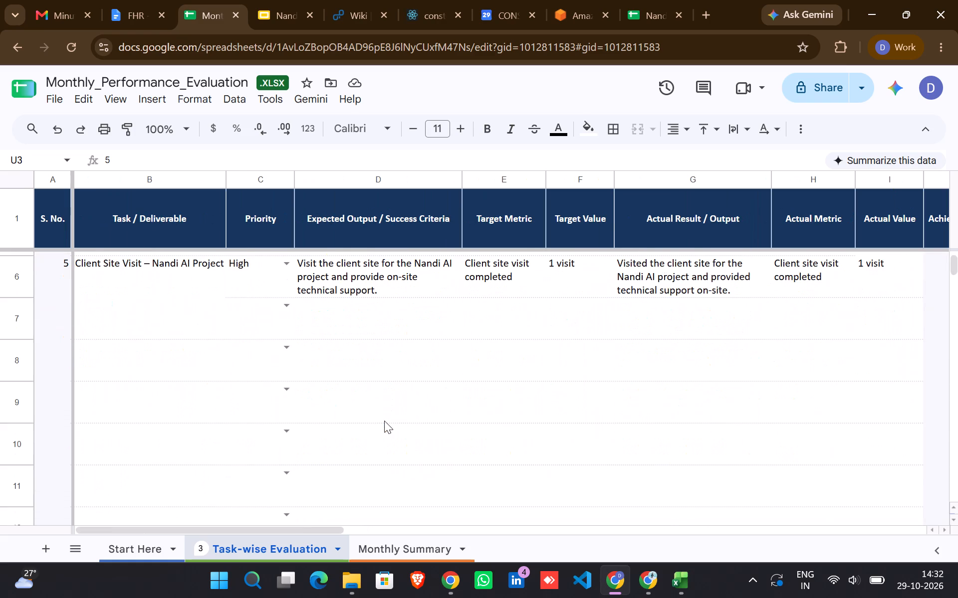
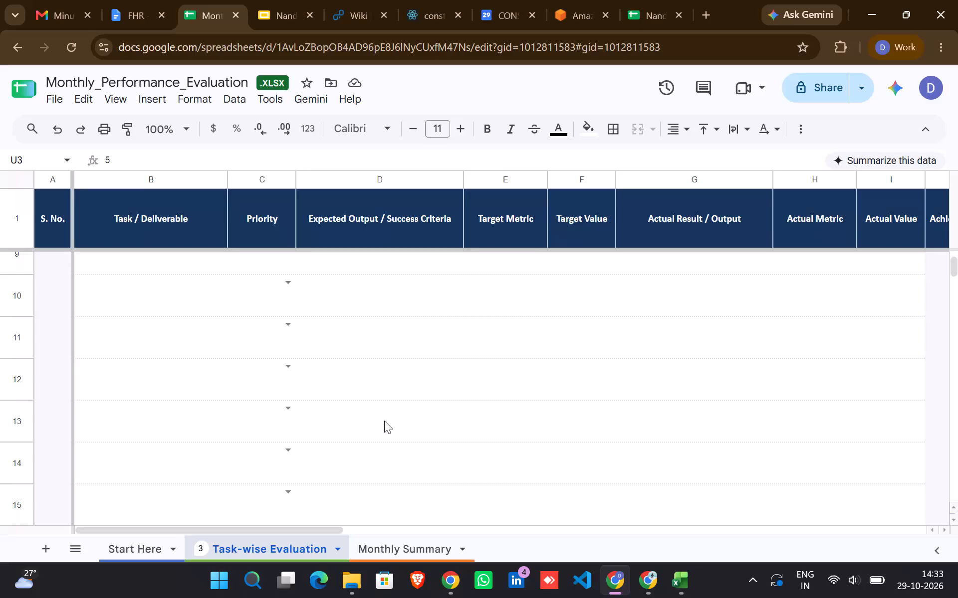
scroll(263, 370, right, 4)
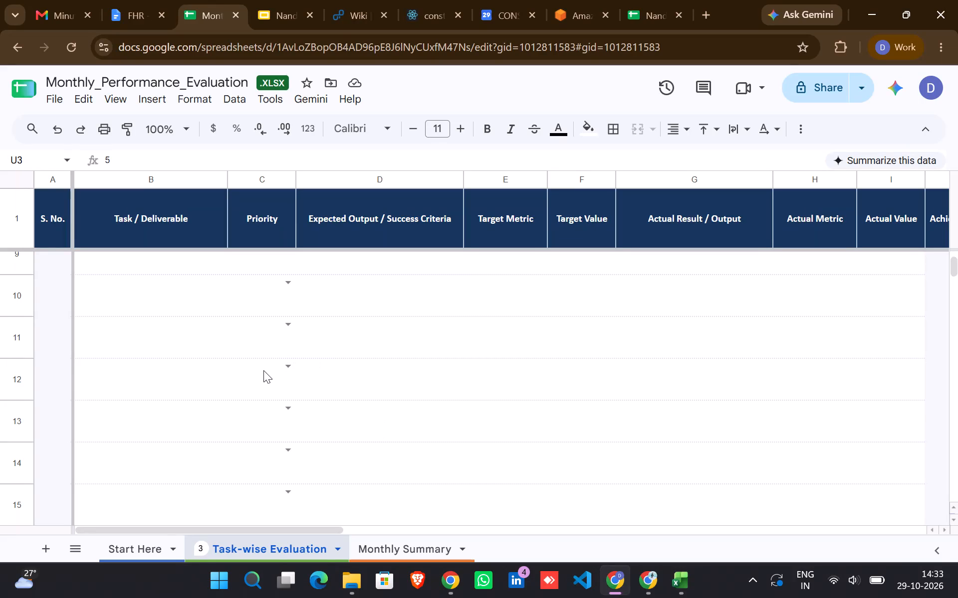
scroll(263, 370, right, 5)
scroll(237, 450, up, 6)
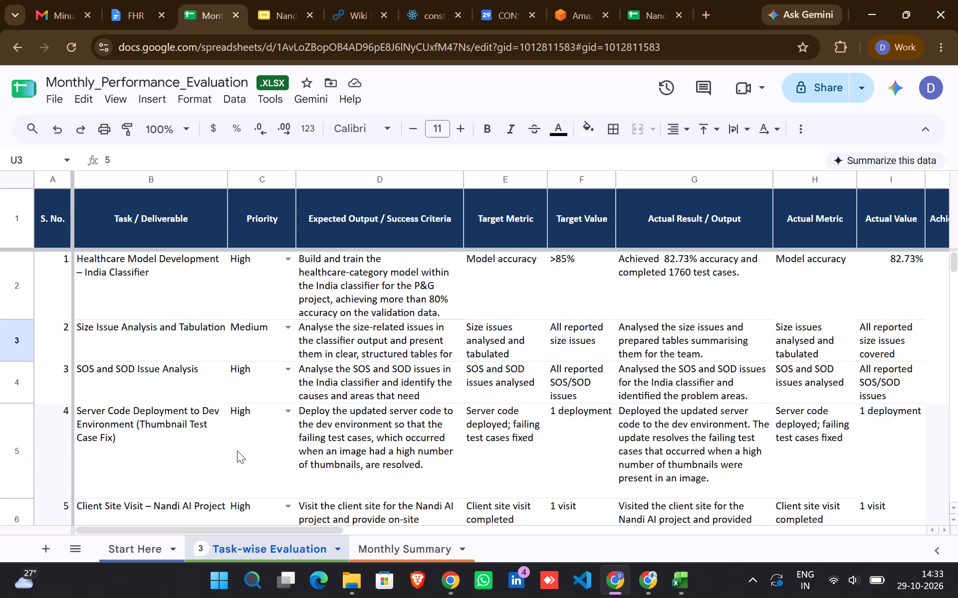
Look over the Task-wise Evaluation rows once more, down to the Client Site Visit – Nandi AI Project task.
scroll(237, 450, up, 5)
scroll(237, 450, right, 2)
scroll(237, 450, up, 3)
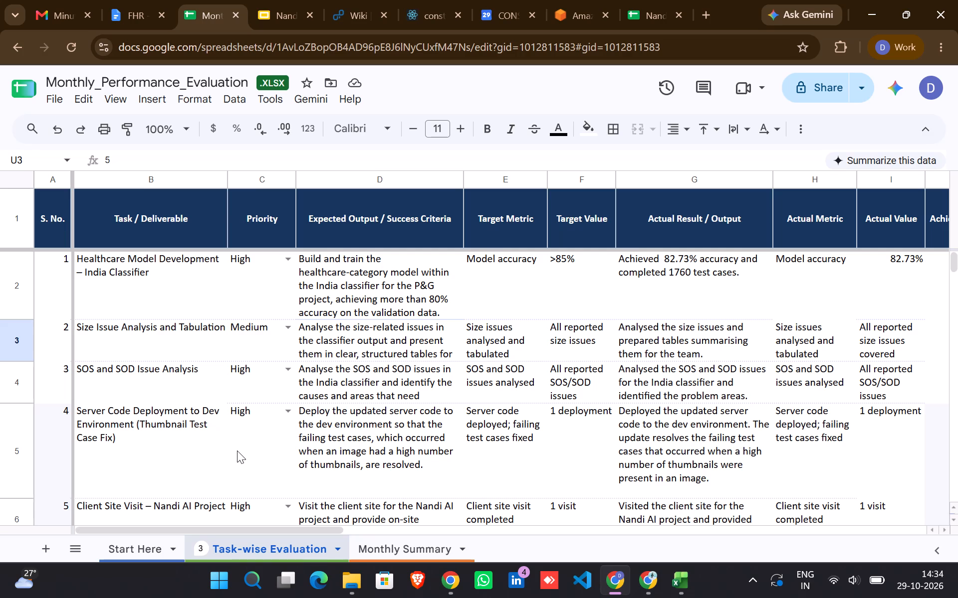
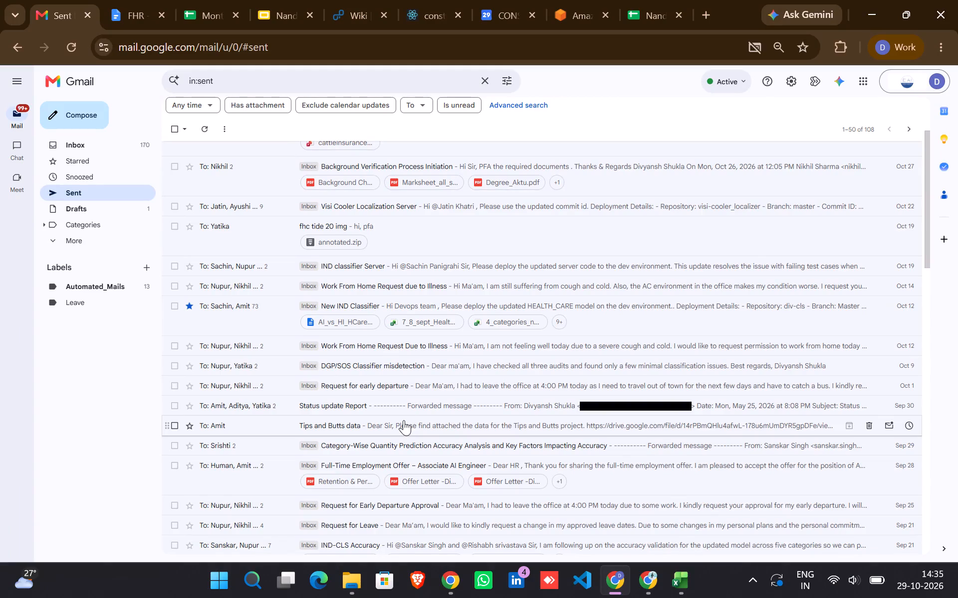
Look back through the October sent emails up to the most recent ones for work relevant to the monthly evaluation.
scroll(418, 332, up, 3)
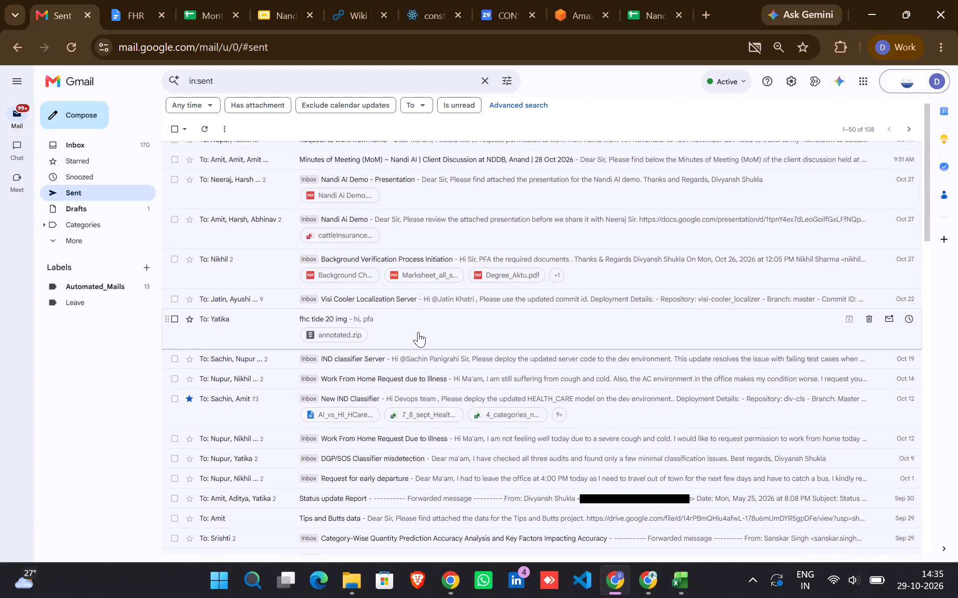
scroll(418, 332, up, 1)
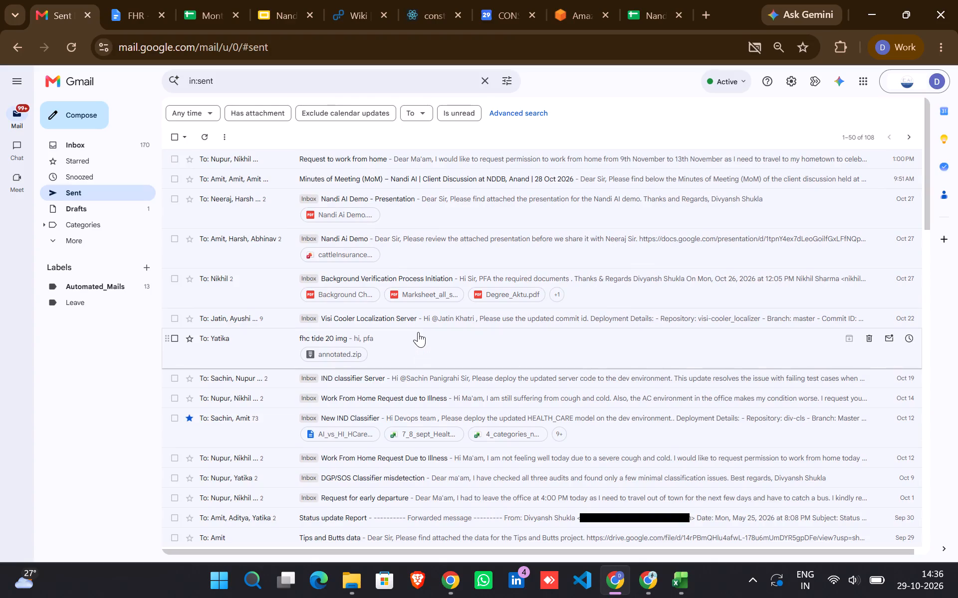
scroll(390, 255, up, 2)
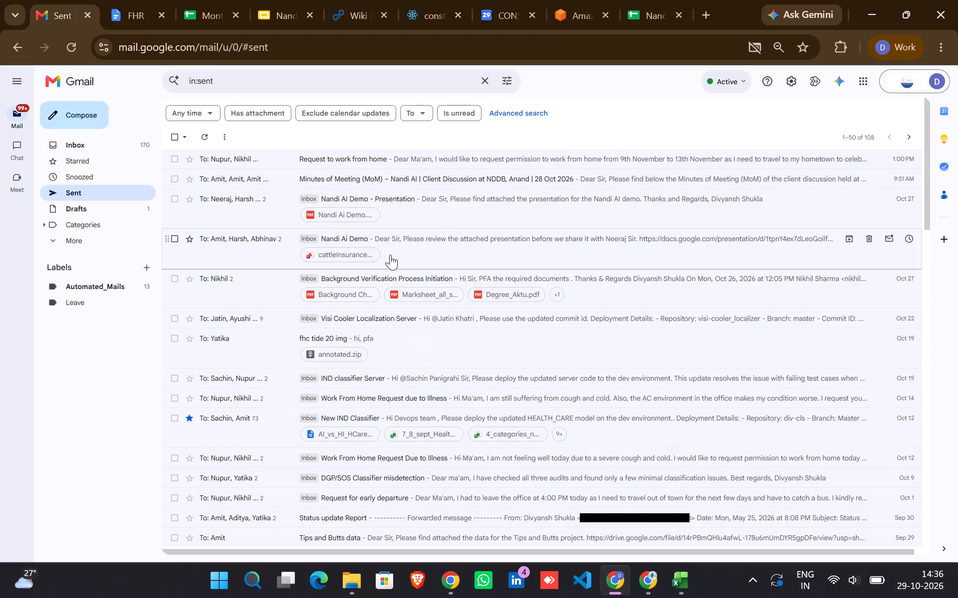
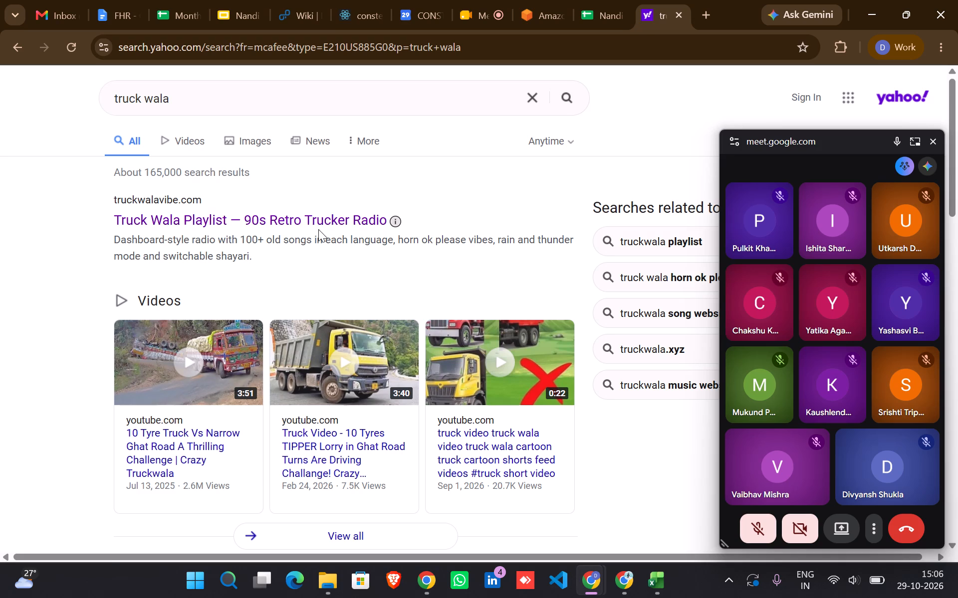
Open the Truck Wala Playlist — 90s Retro Trucker Radio result and close the Yahoo search tab.
click(313, 221)
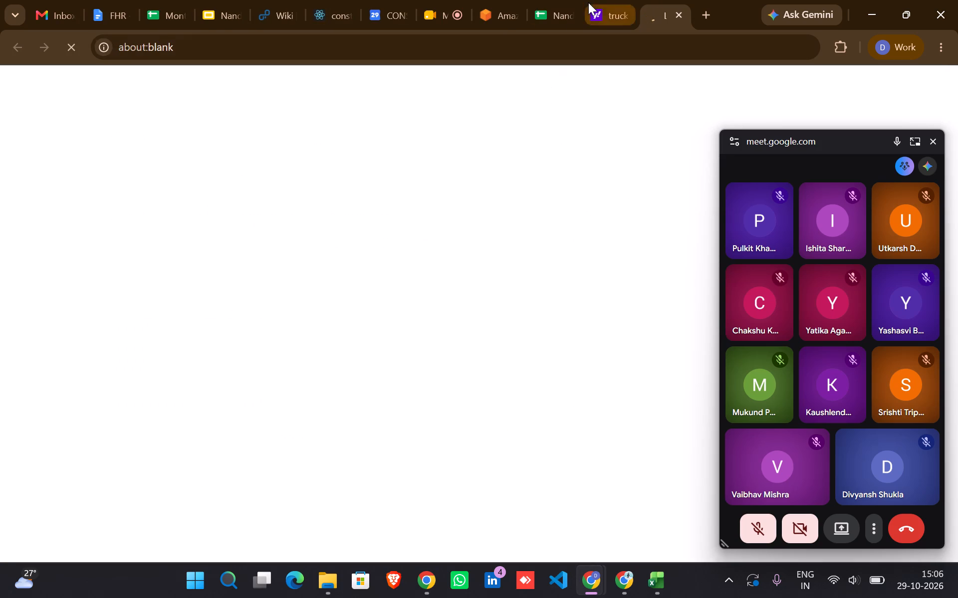
click(588, 2)
click(621, 13)
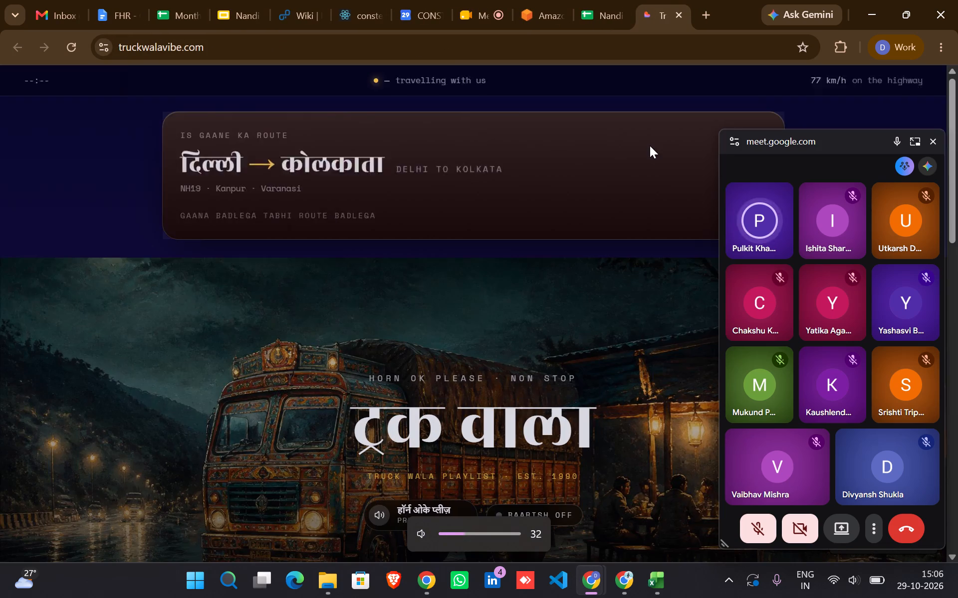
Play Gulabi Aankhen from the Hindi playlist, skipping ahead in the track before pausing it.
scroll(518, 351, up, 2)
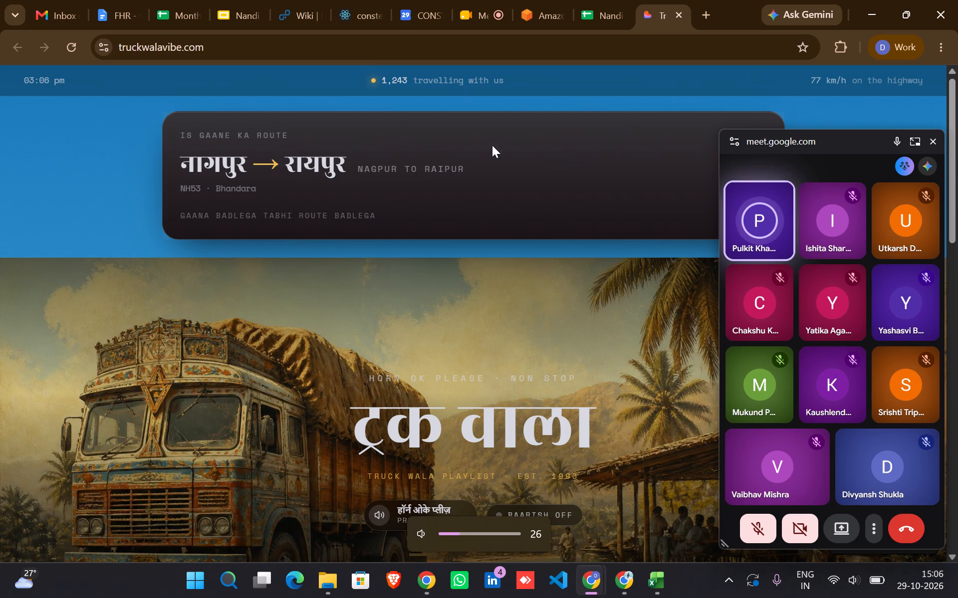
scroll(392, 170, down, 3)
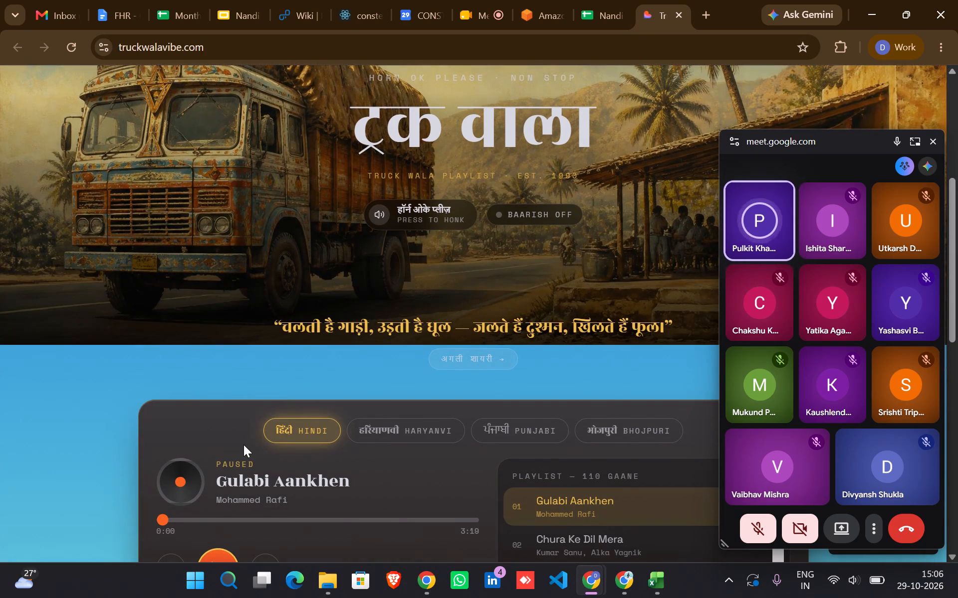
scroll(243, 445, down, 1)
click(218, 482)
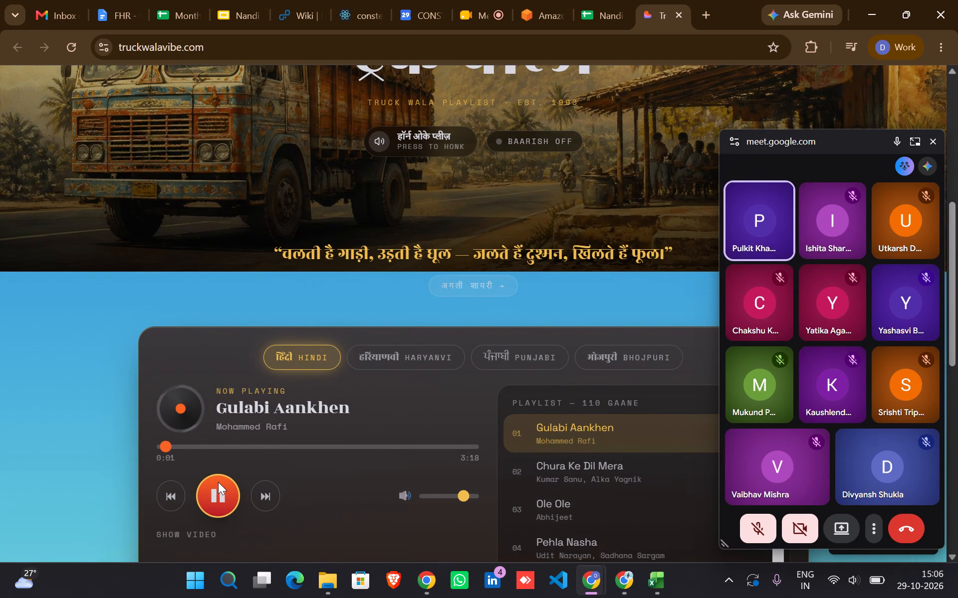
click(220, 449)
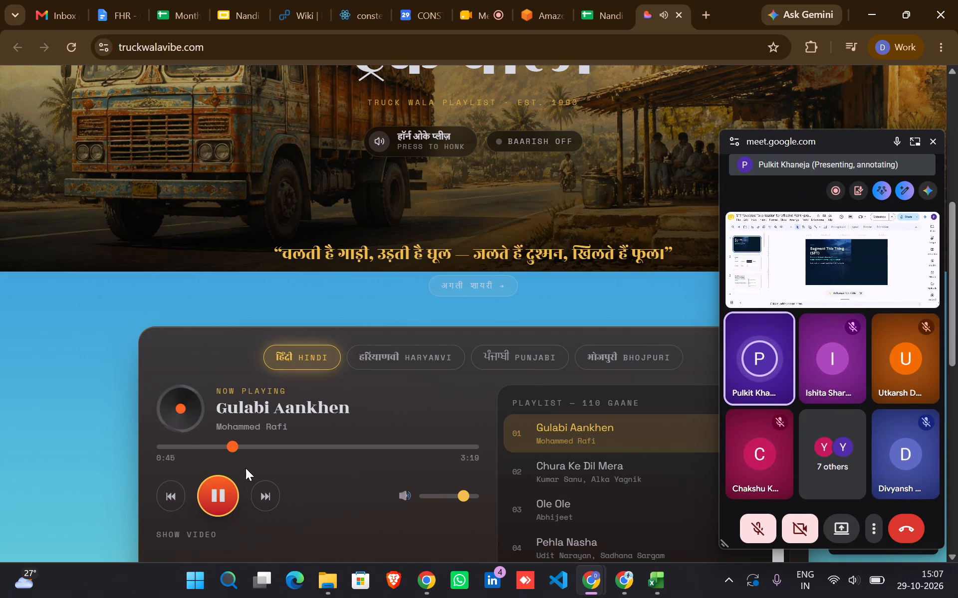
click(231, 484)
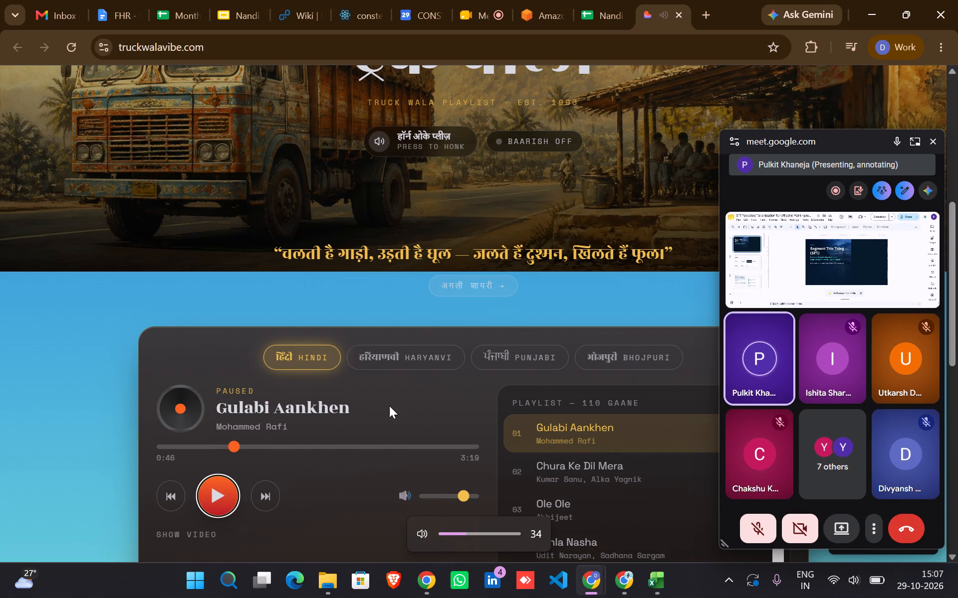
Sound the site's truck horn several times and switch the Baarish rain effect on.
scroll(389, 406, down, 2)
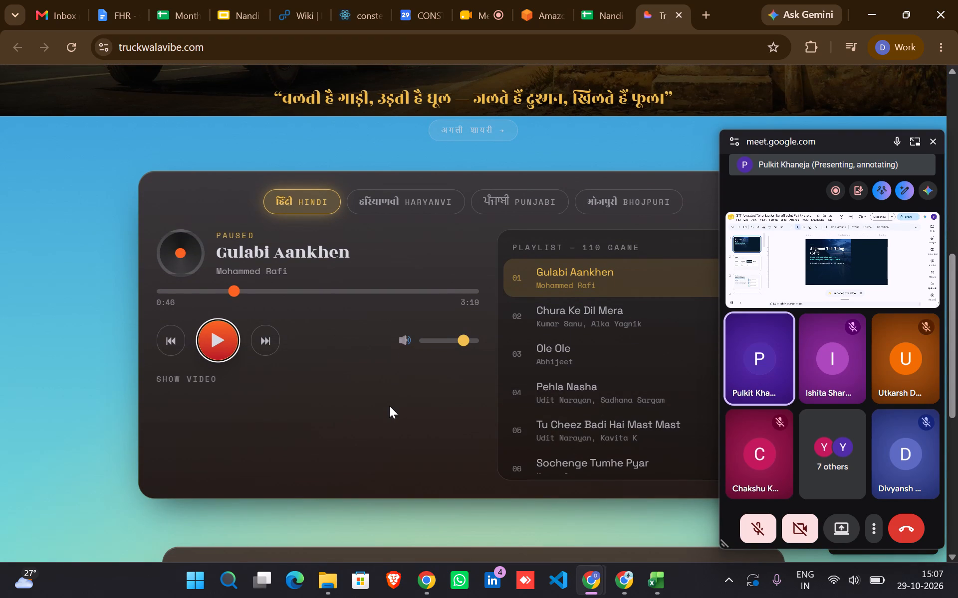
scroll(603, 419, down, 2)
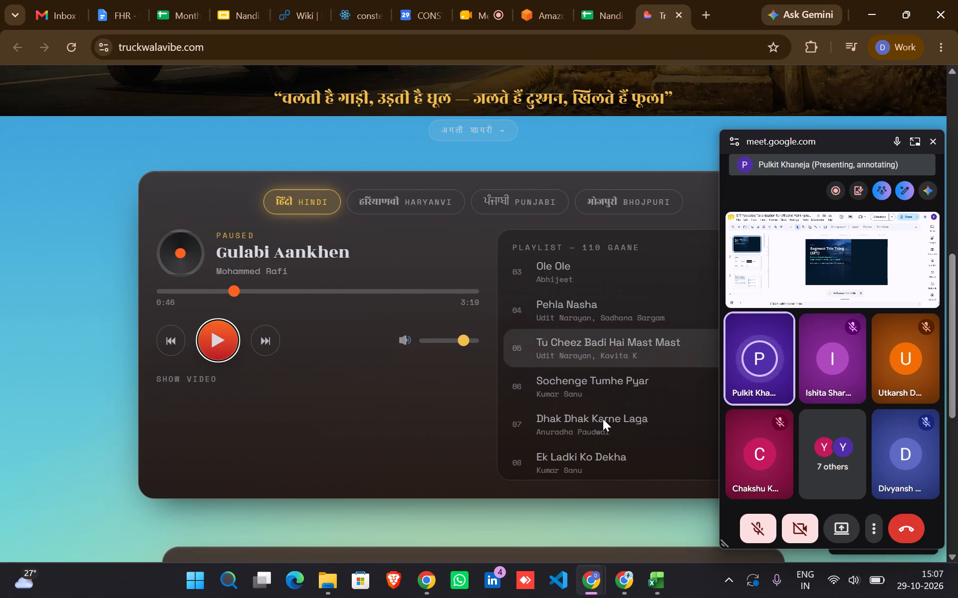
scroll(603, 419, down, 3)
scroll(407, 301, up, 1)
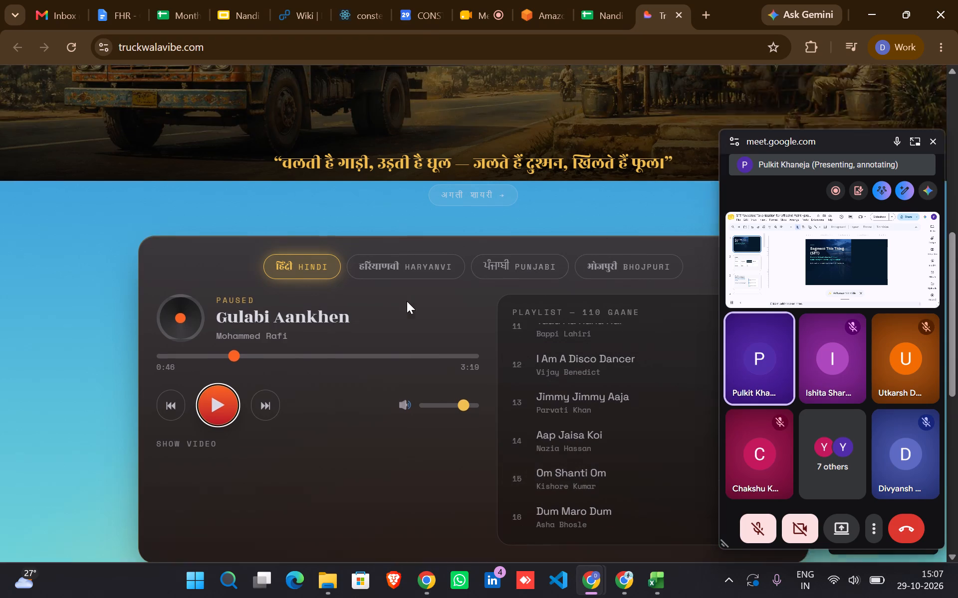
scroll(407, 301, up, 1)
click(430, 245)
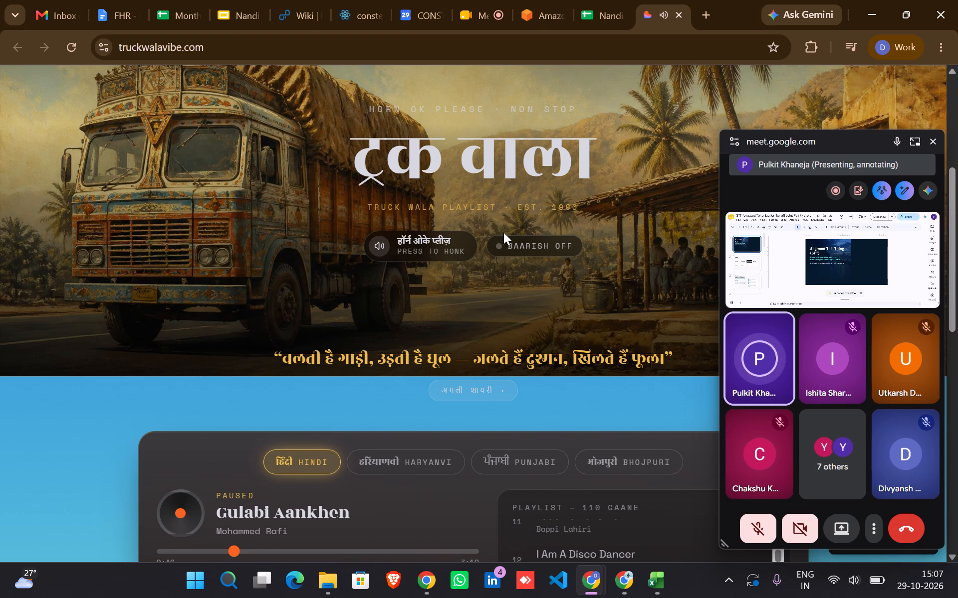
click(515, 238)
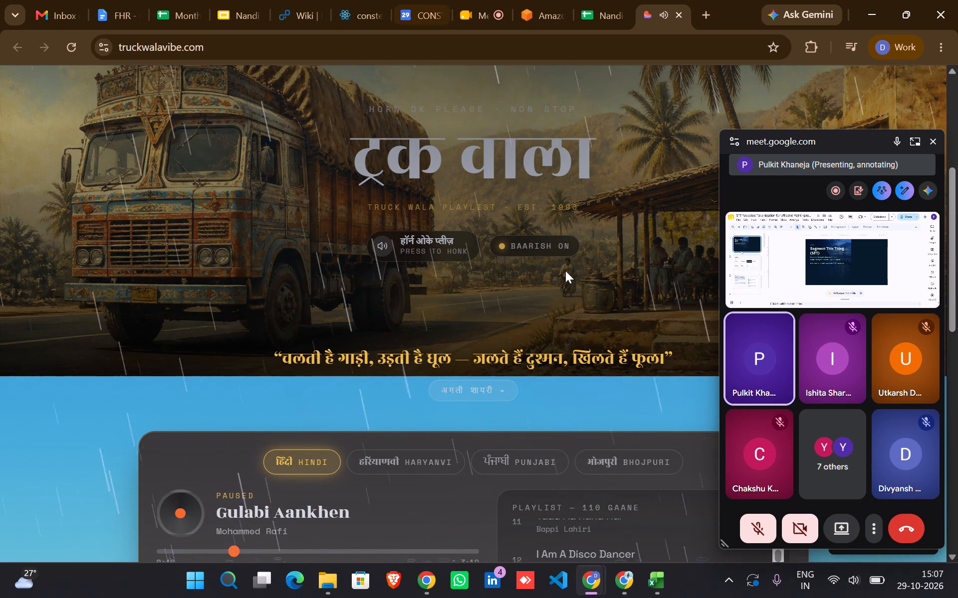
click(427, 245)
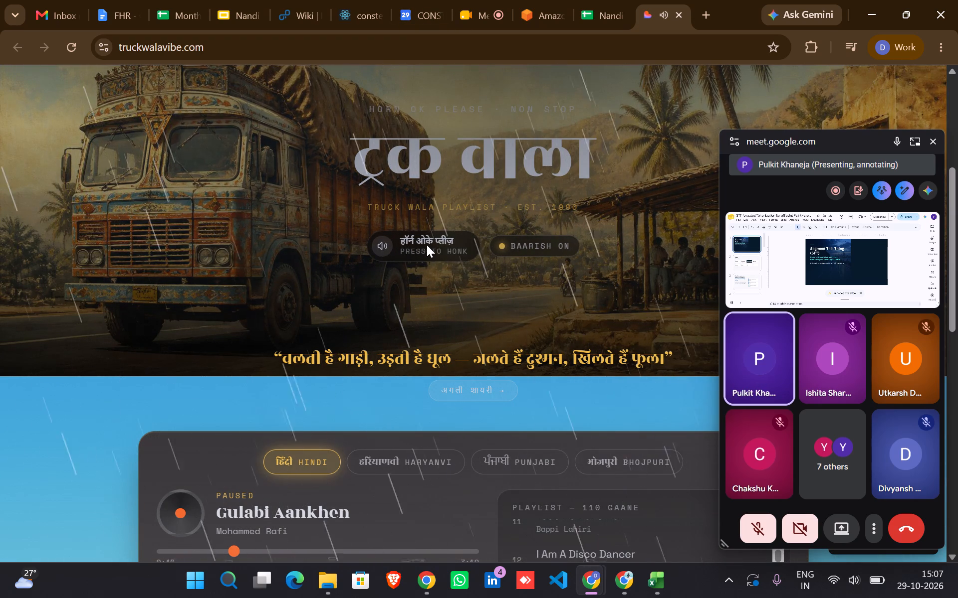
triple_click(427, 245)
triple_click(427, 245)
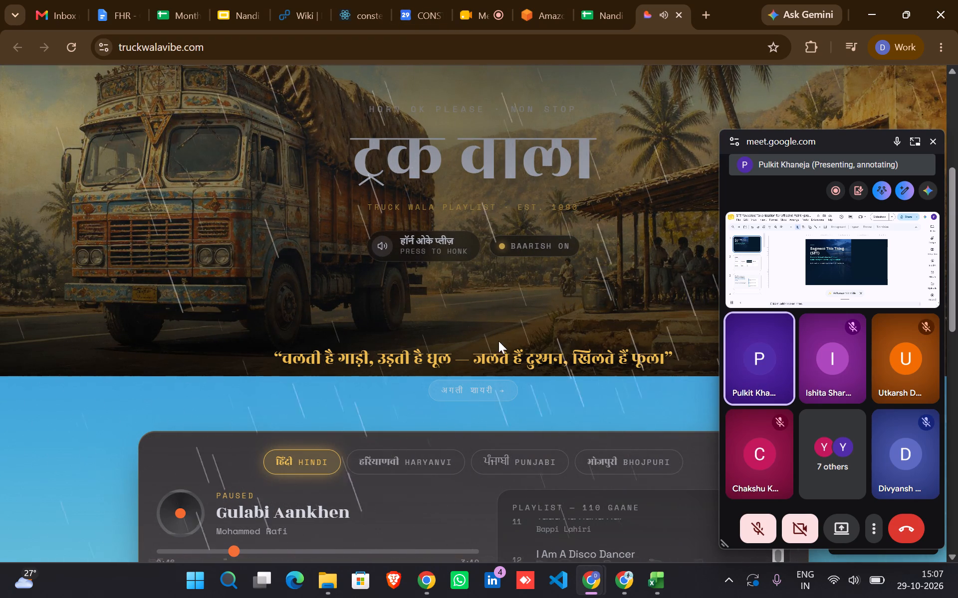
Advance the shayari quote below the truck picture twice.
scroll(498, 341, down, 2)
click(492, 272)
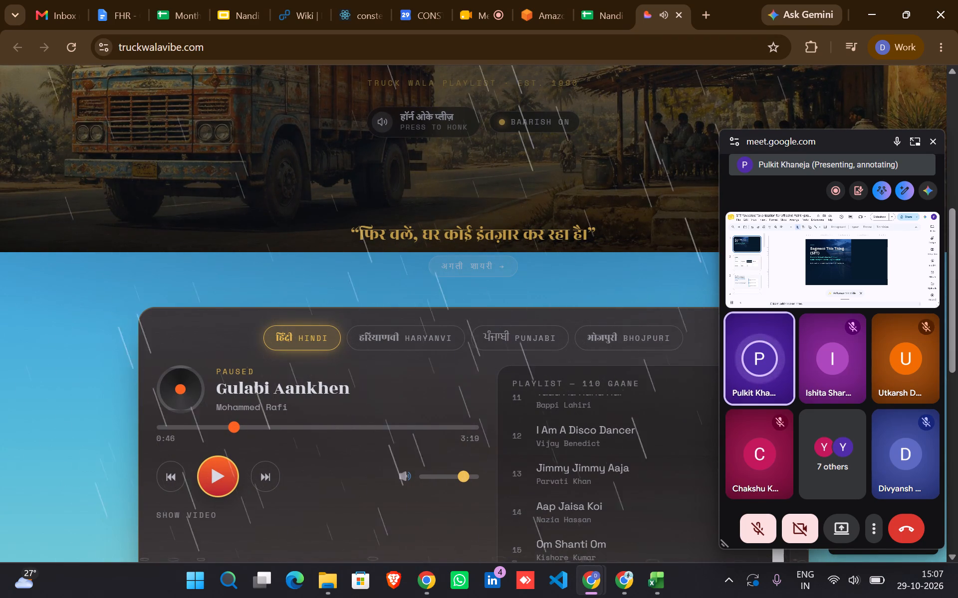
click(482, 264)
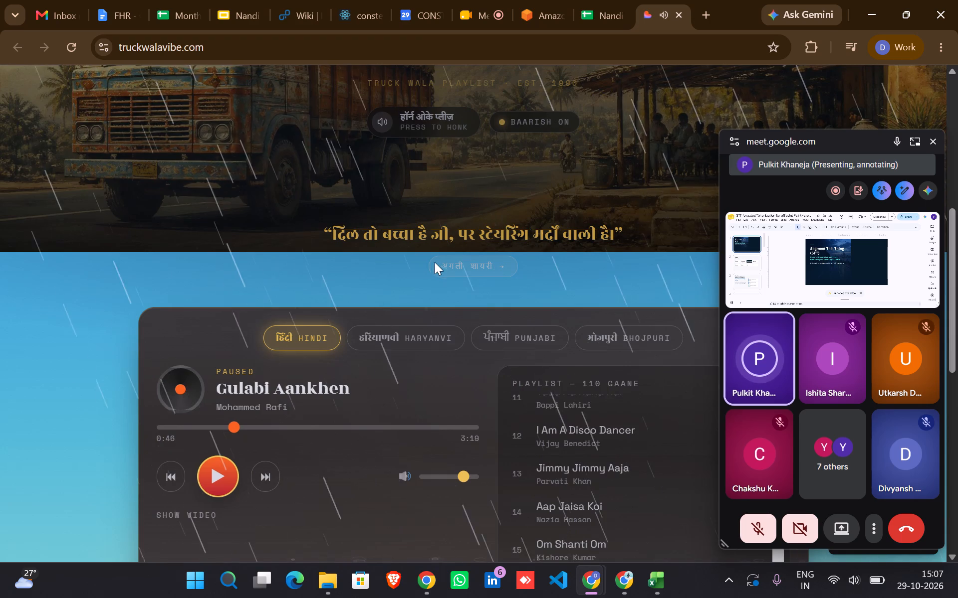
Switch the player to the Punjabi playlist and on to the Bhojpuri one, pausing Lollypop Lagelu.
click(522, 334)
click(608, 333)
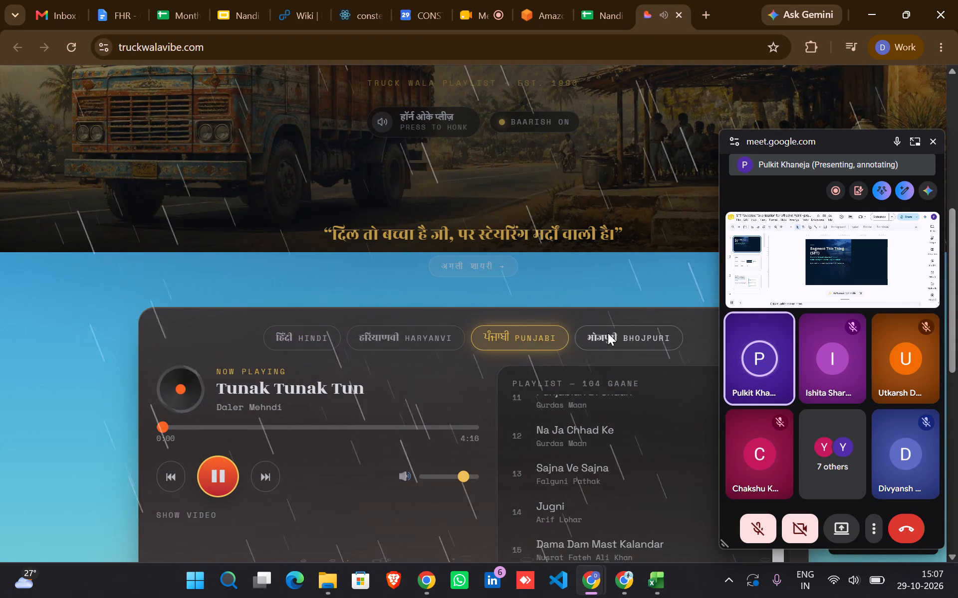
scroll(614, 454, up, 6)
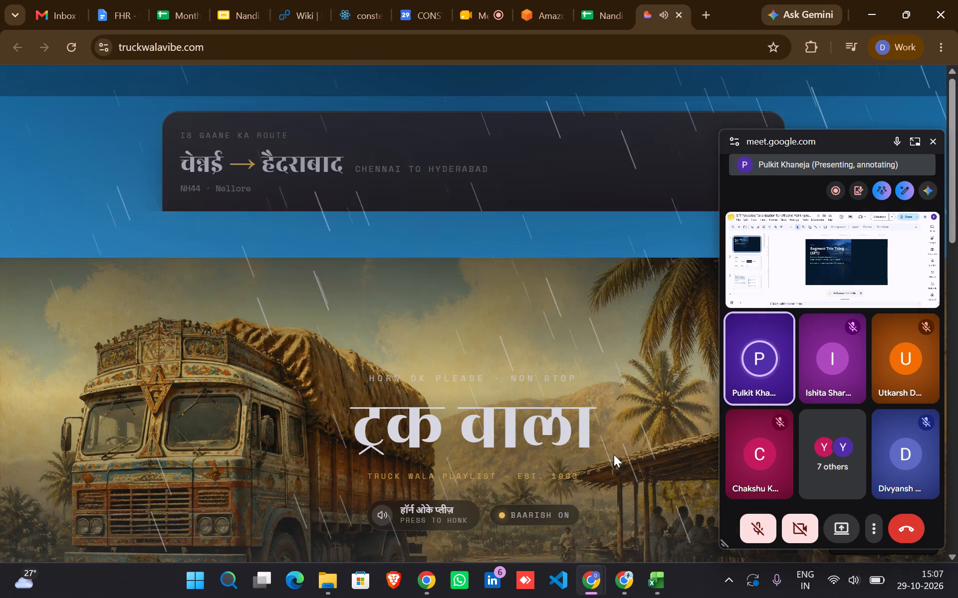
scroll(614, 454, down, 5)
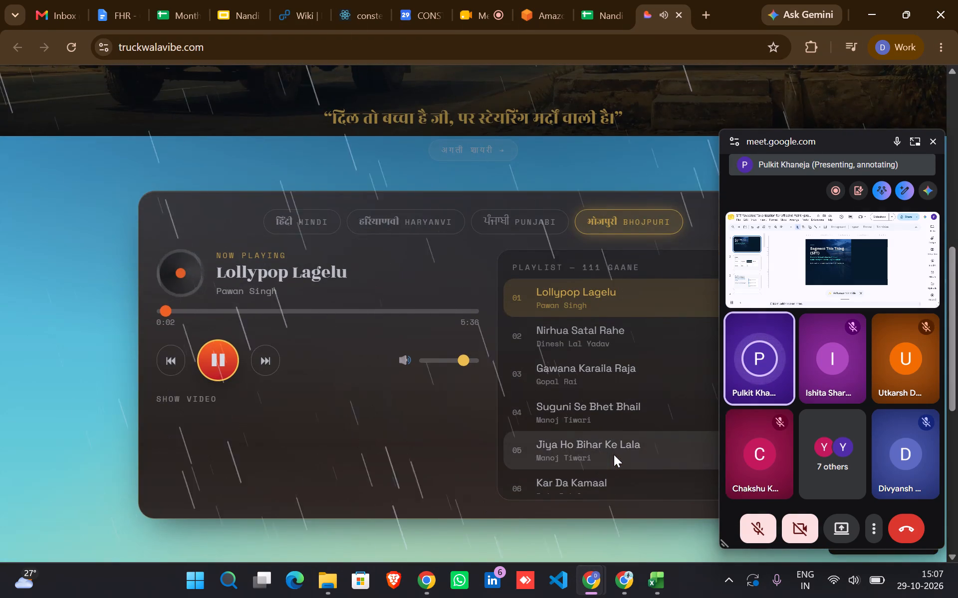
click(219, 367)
Close the Truck Wala site tab to return to the Nandi Ai spreadsheet.
scroll(346, 454, down, 1)
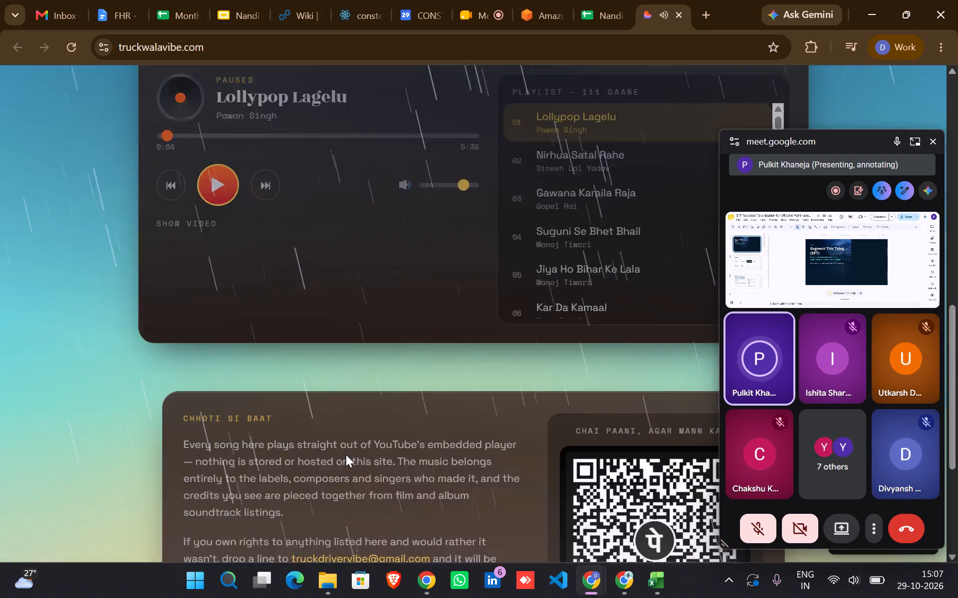
scroll(346, 454, down, 1)
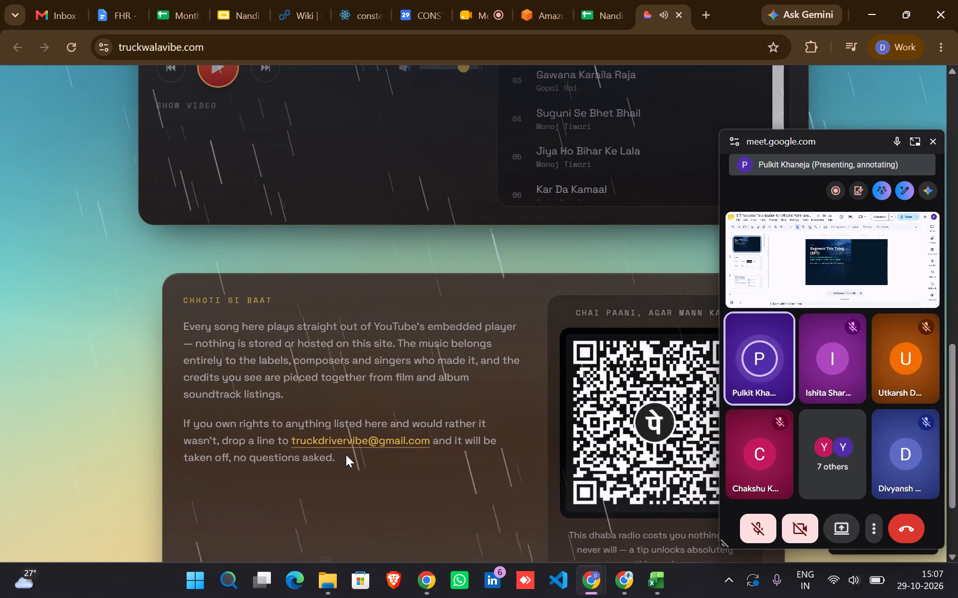
scroll(346, 454, down, 4)
scroll(346, 454, up, 3)
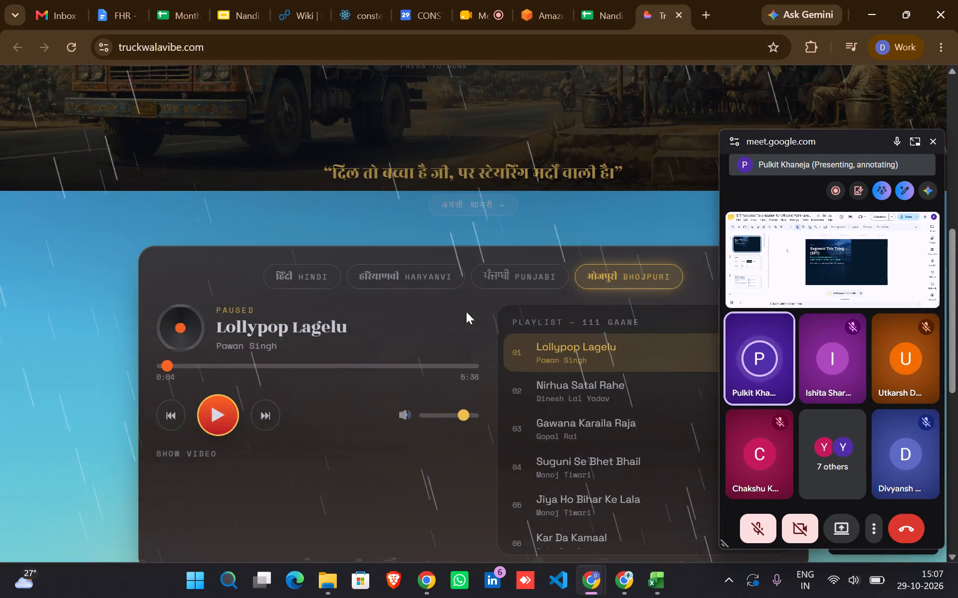
click(678, 17)
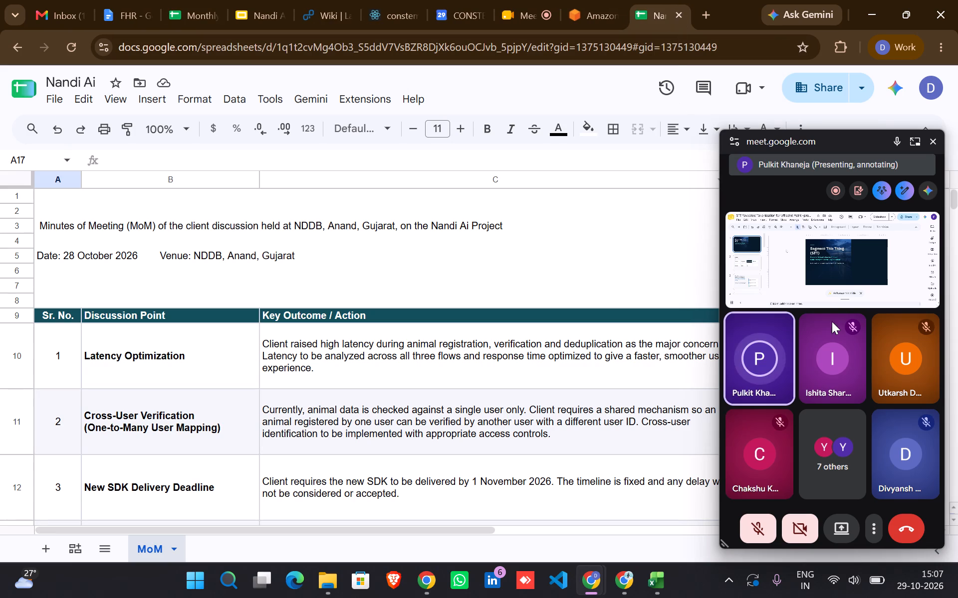
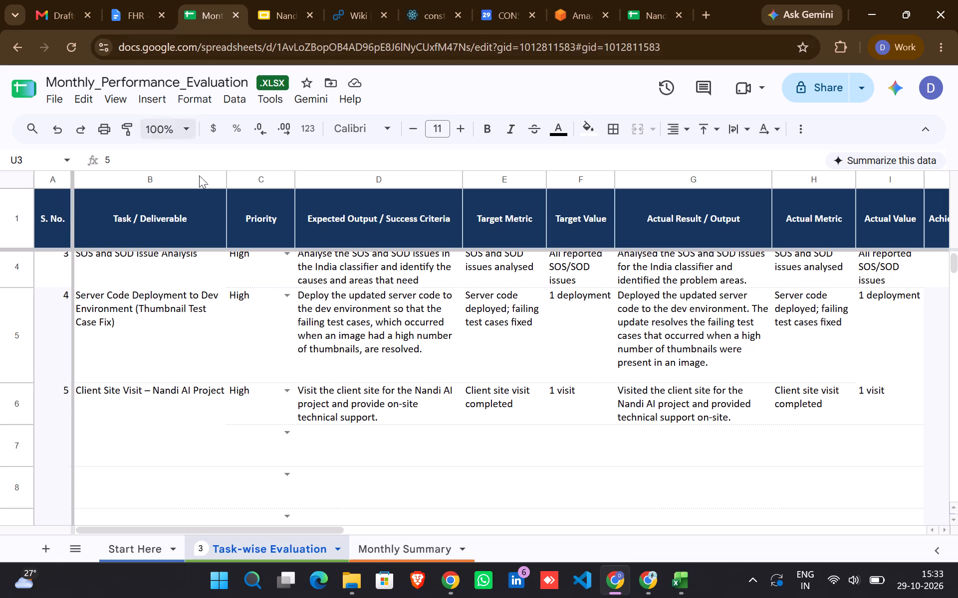
Review the evidence links, self-ratings and rating rationale entered for the tasks in the Task-wise Evaluation sheet.
scroll(269, 326, up, 4)
scroll(376, 438, left, 8)
scroll(376, 438, down, 1)
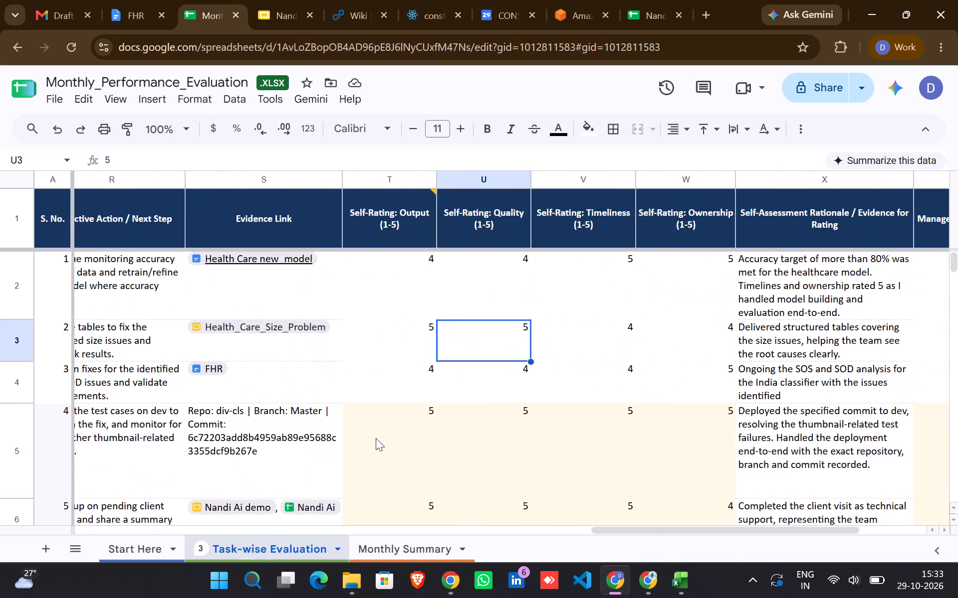
scroll(376, 438, down, 1)
scroll(376, 438, up, 3)
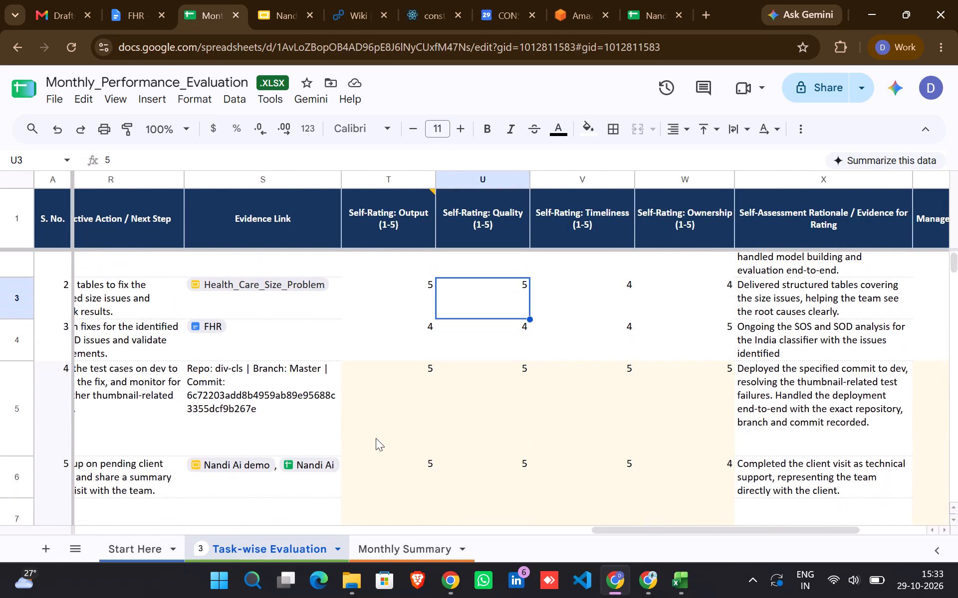
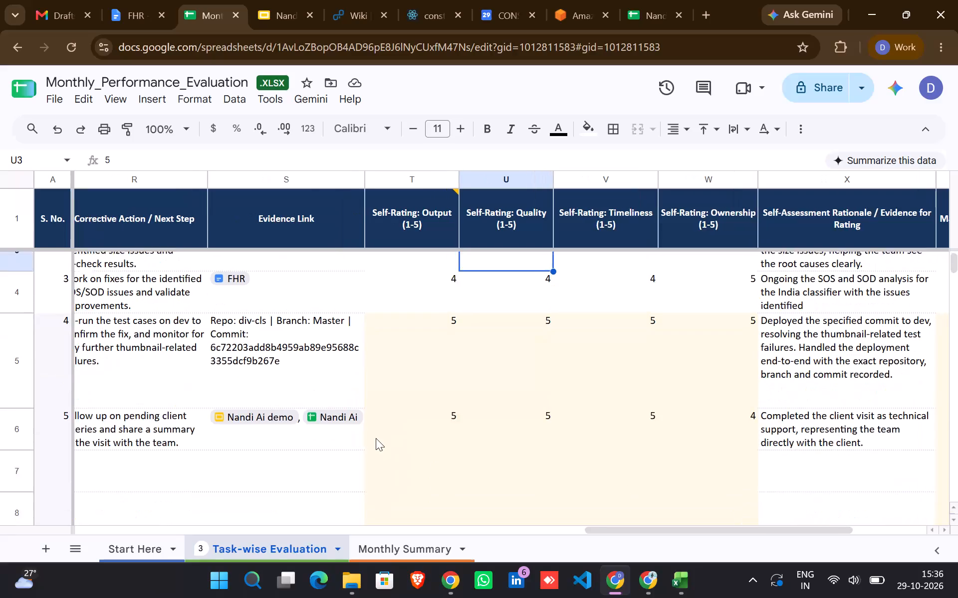
Review the five task rows of the Task-wise Evaluation sheet, from deliverables and results through deadlines, statuses and self-ratings.
scroll(376, 438, up, 2)
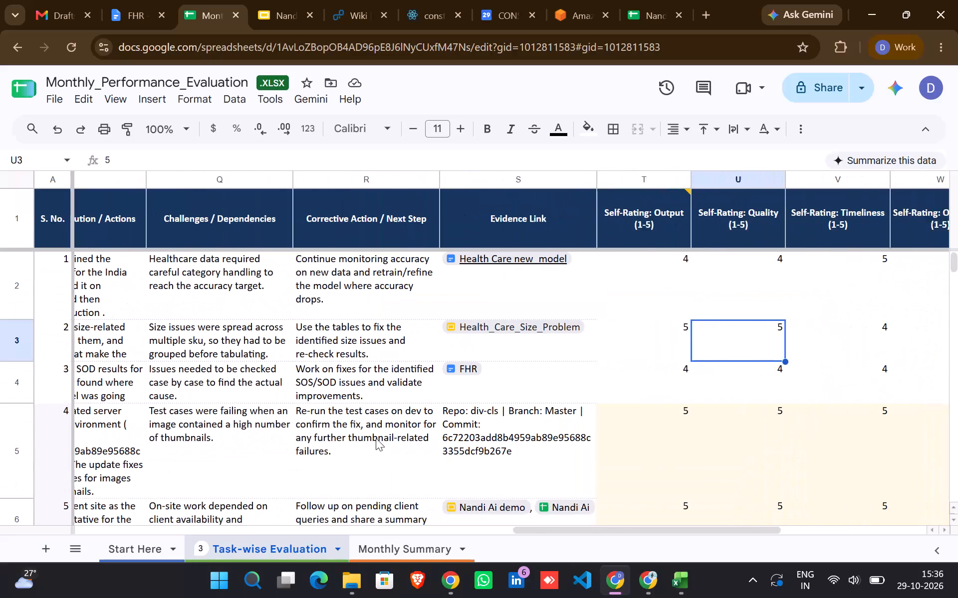
scroll(194, 349, right, 5)
scroll(194, 349, down, 1)
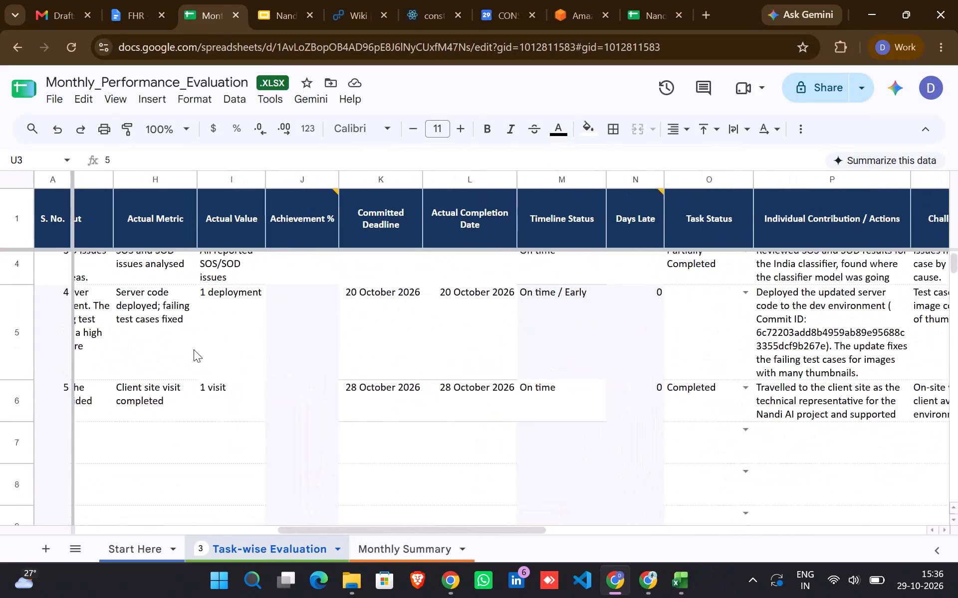
scroll(194, 349, down, 1)
scroll(182, 375, right, 4)
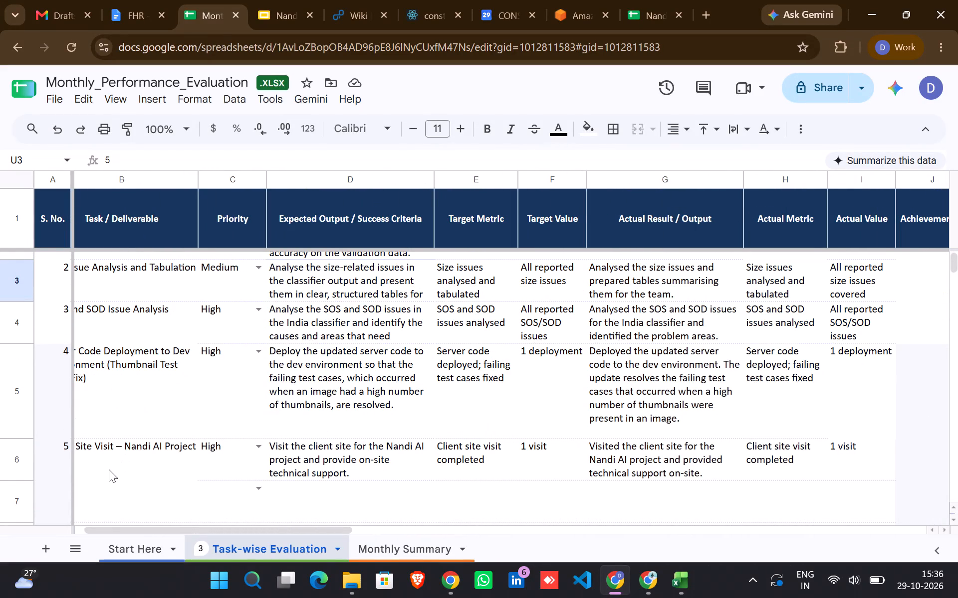
click(132, 457)
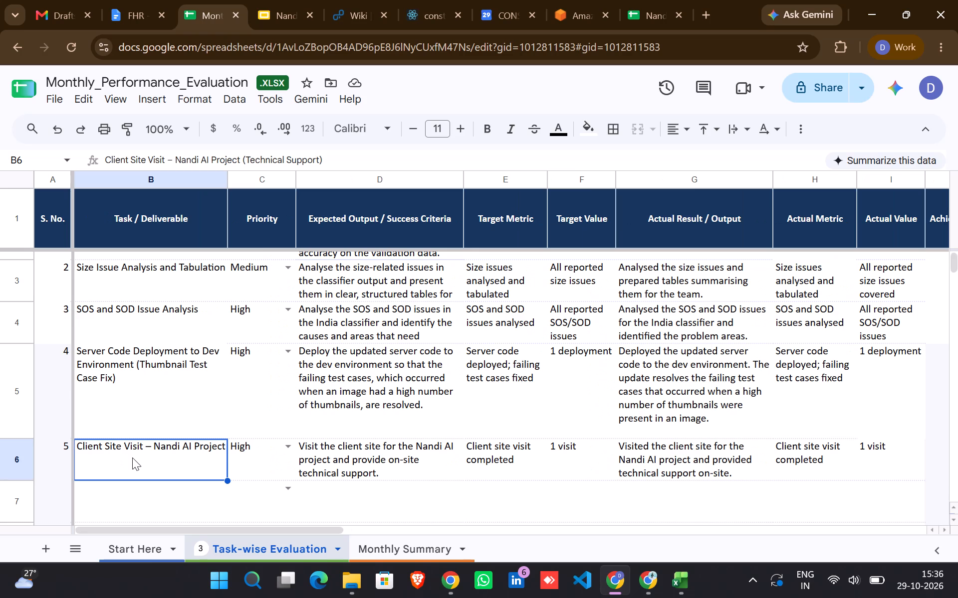
scroll(173, 353, up, 1)
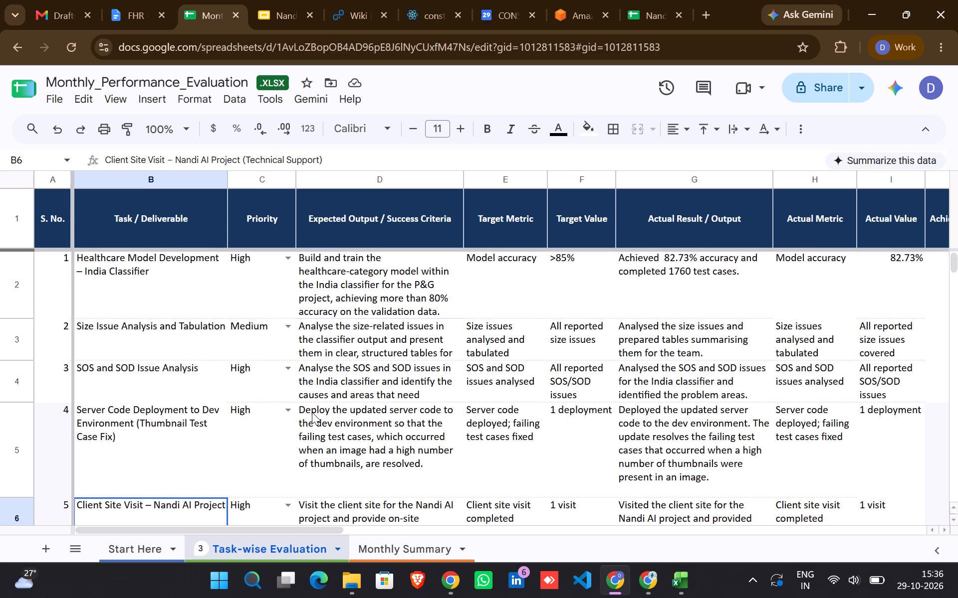
scroll(312, 412, left, 5)
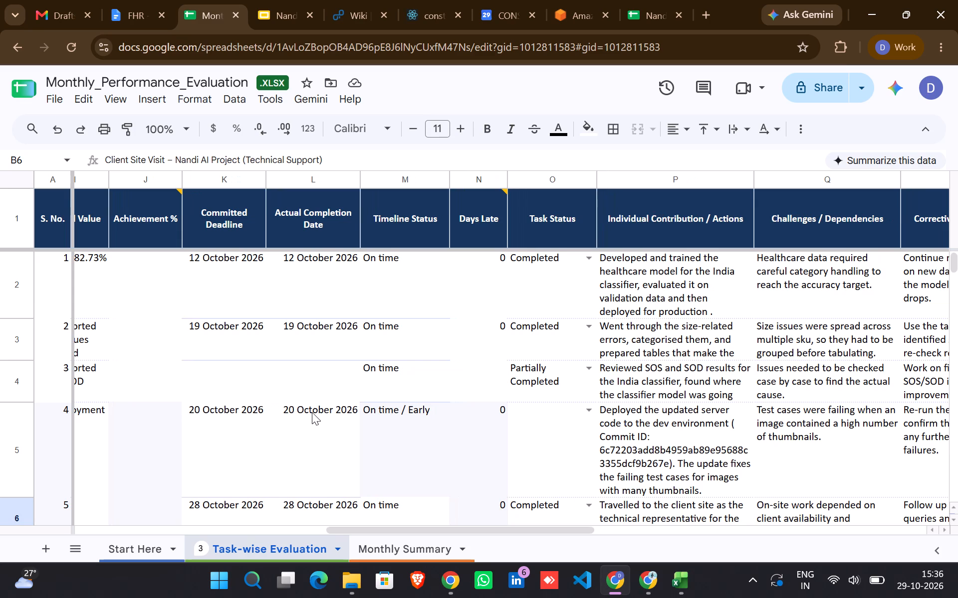
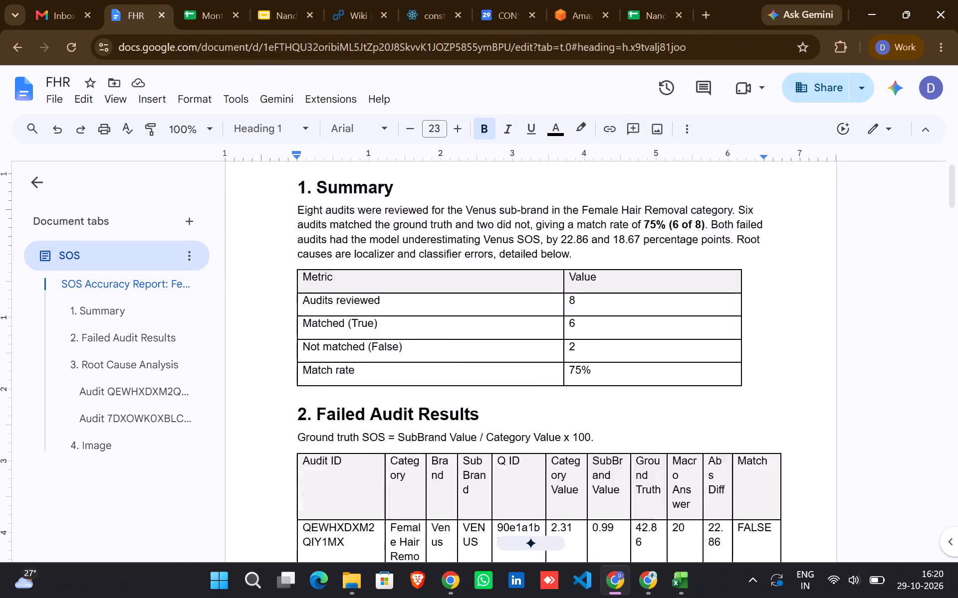
Skim the FHR document's SOS accuracy report from the summary through to the shelf images and back to its start.
scroll(287, 371, down, 13)
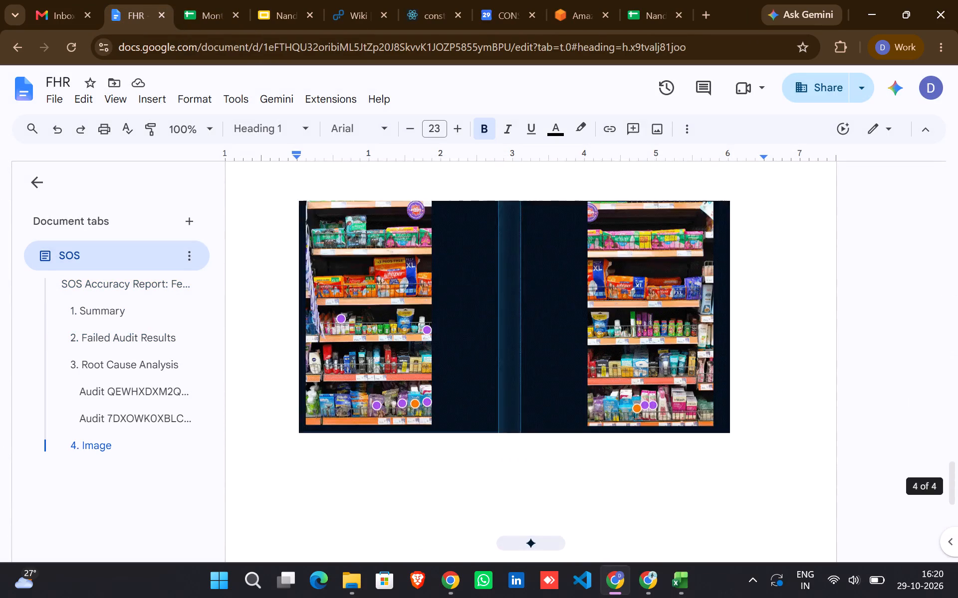
scroll(287, 371, down, 3)
scroll(287, 371, up, 13)
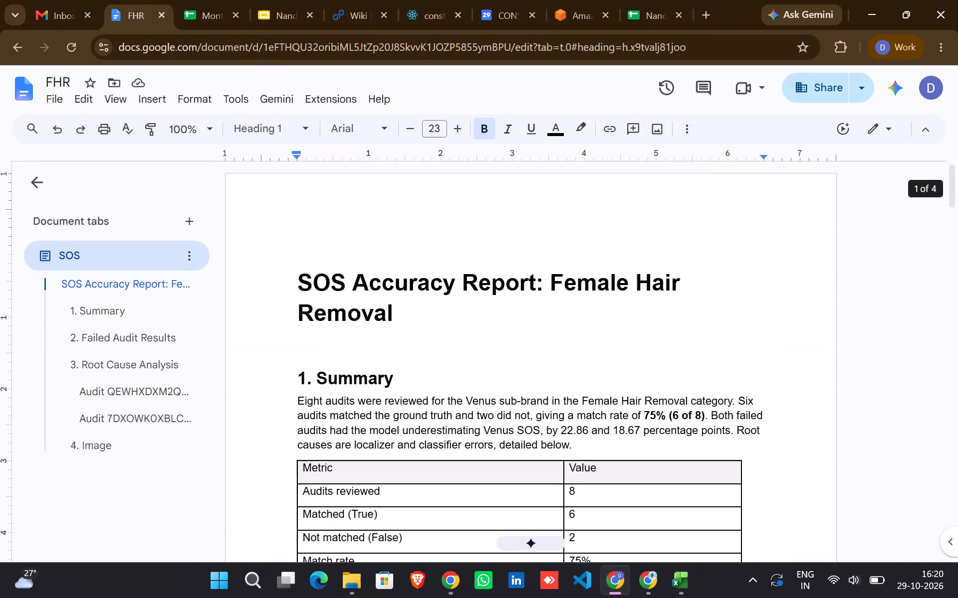
Return to the Task-wise Evaluation sheet in Monthly_Performance_Evaluation to view its task rows.
click(205, 0)
scroll(279, 396, up, 1)
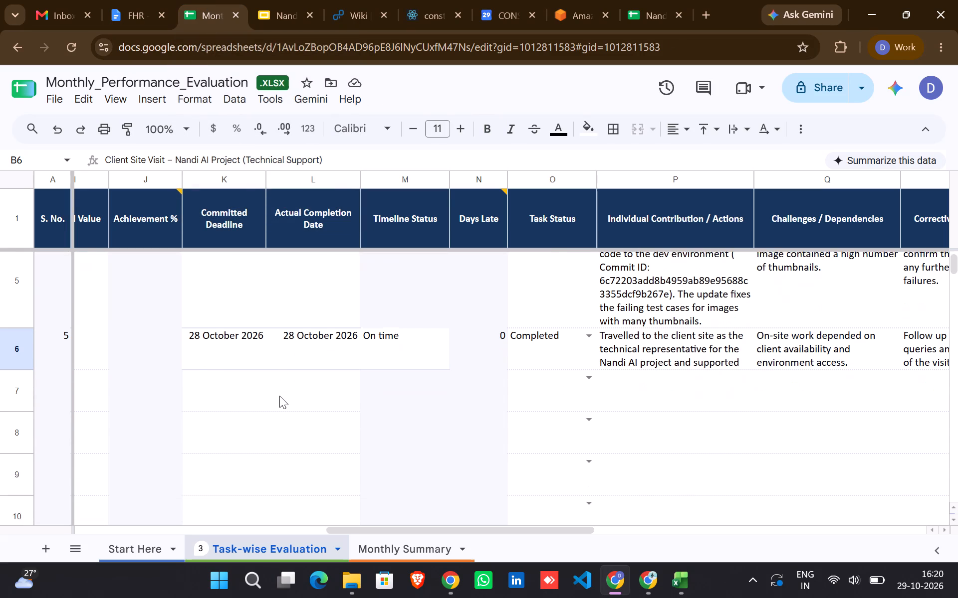
Recheck the five task rows of the Task-wise Evaluation sheet across targets, actual results, deadlines and task statuses.
scroll(279, 396, up, 1)
scroll(279, 396, right, 3)
scroll(279, 396, up, 1)
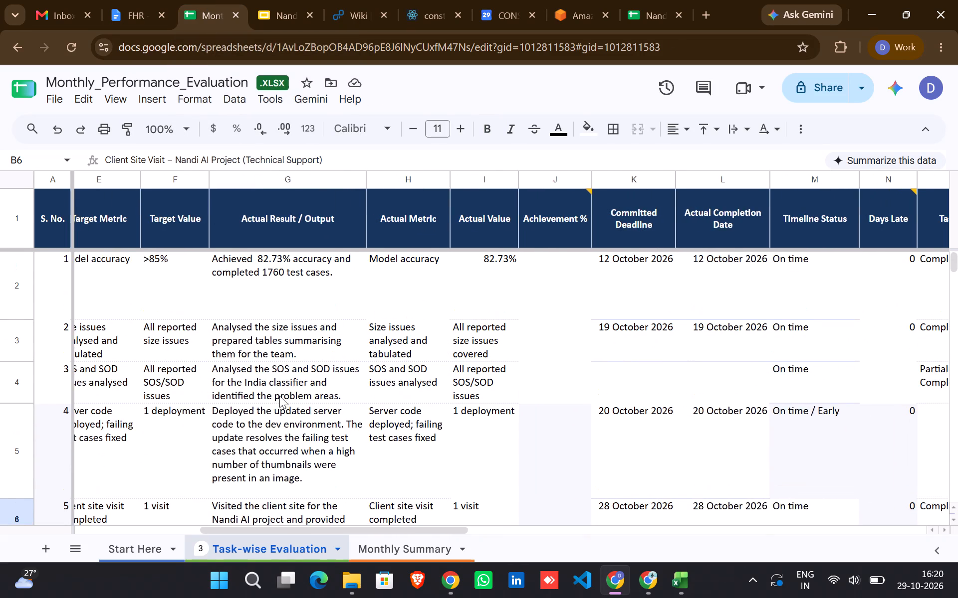
scroll(279, 396, up, 4)
scroll(279, 396, down, 1)
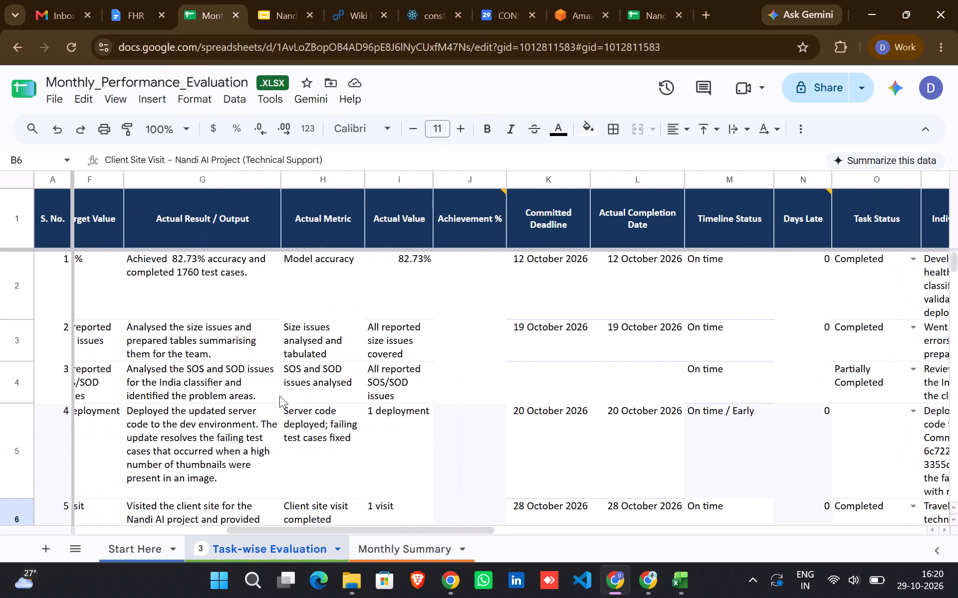
scroll(279, 396, down, 2)
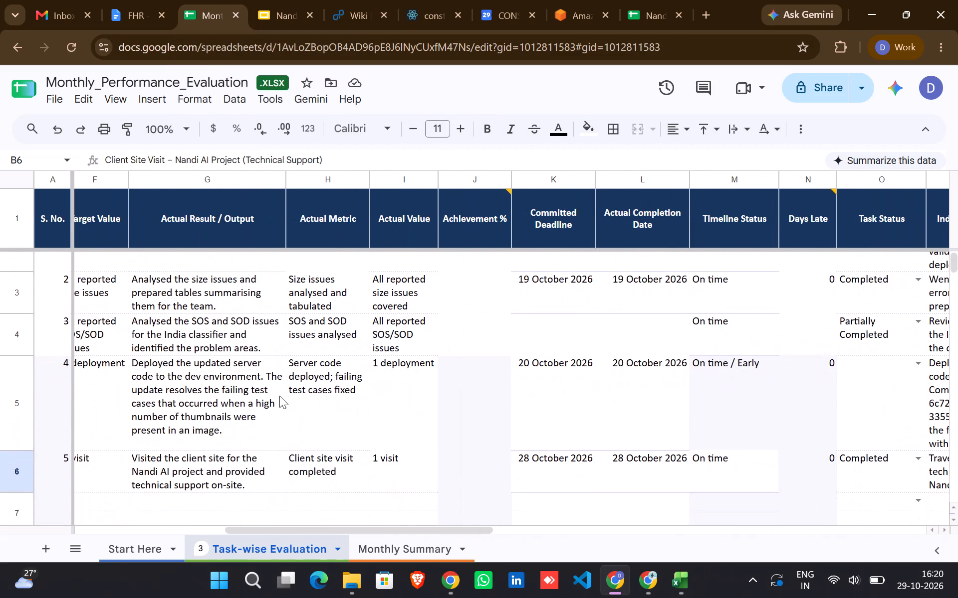
scroll(279, 396, down, 2)
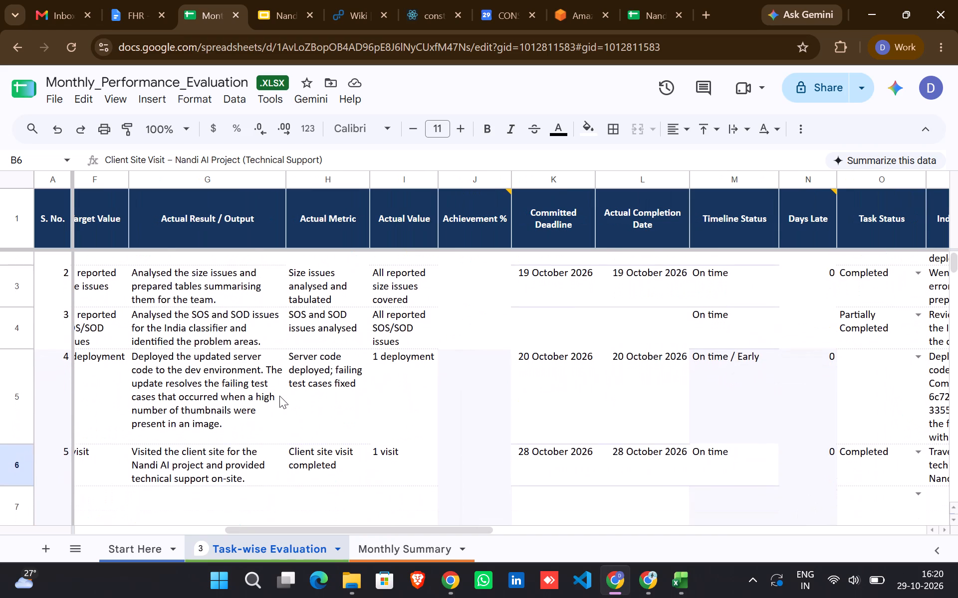
scroll(279, 396, down, 2)
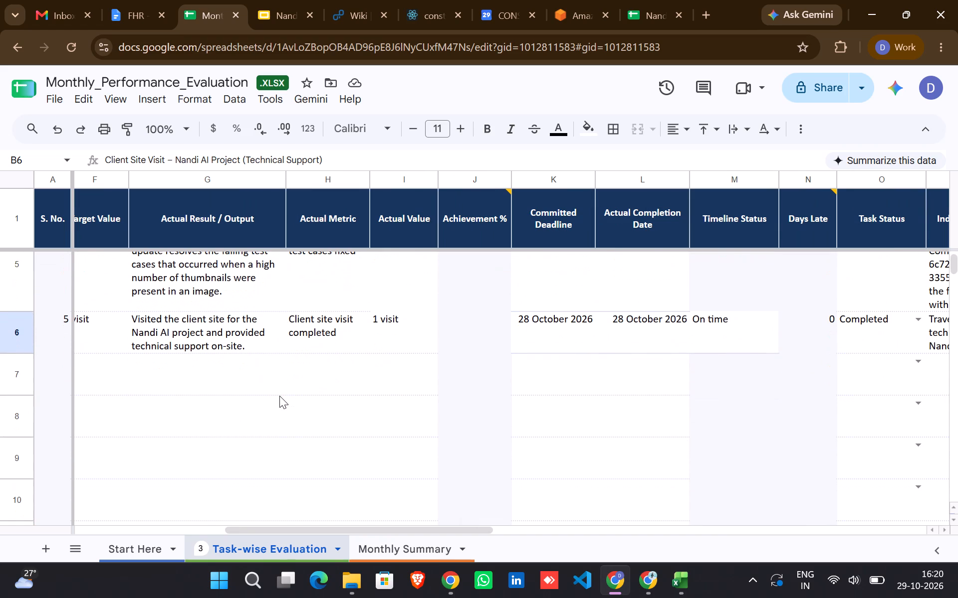
scroll(279, 396, right, 7)
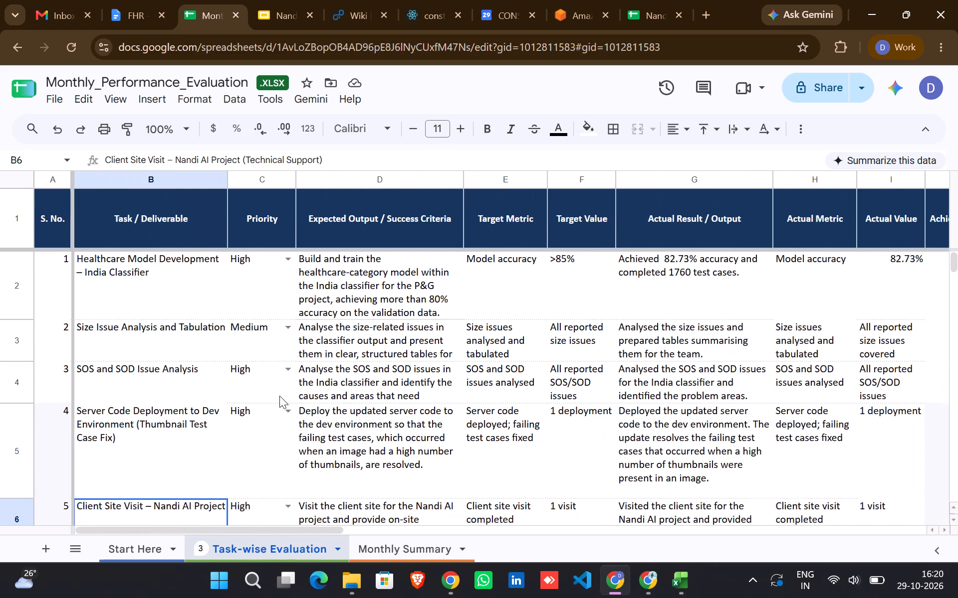
scroll(279, 396, right, 1)
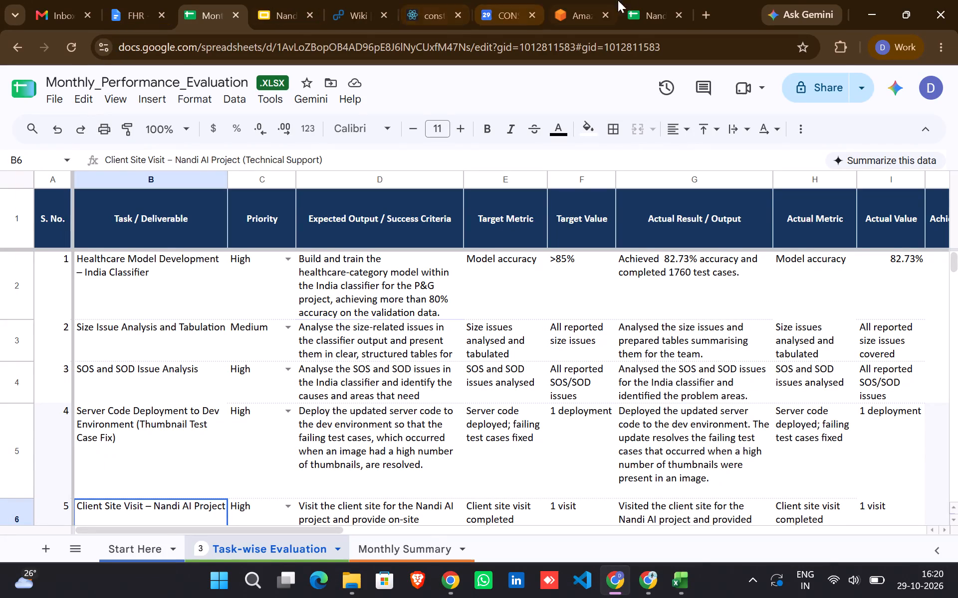
Look through the Nandi Ai minutes, the recent spreadsheets in Google Sheets and the FHR document for other October work to report.
click(642, 0)
scroll(481, 371, down, 3)
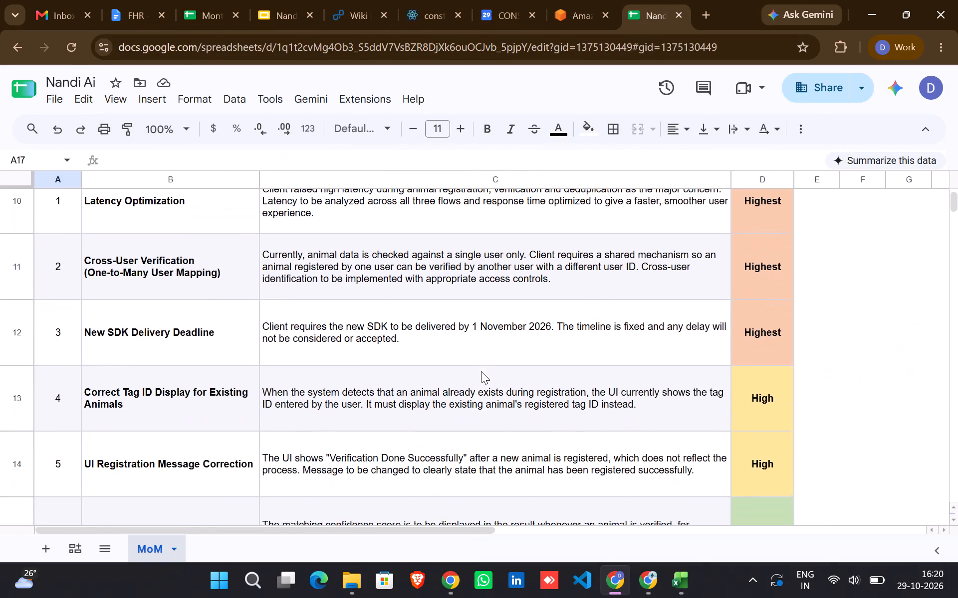
scroll(481, 371, down, 1)
scroll(481, 371, up, 2)
click(16, 87)
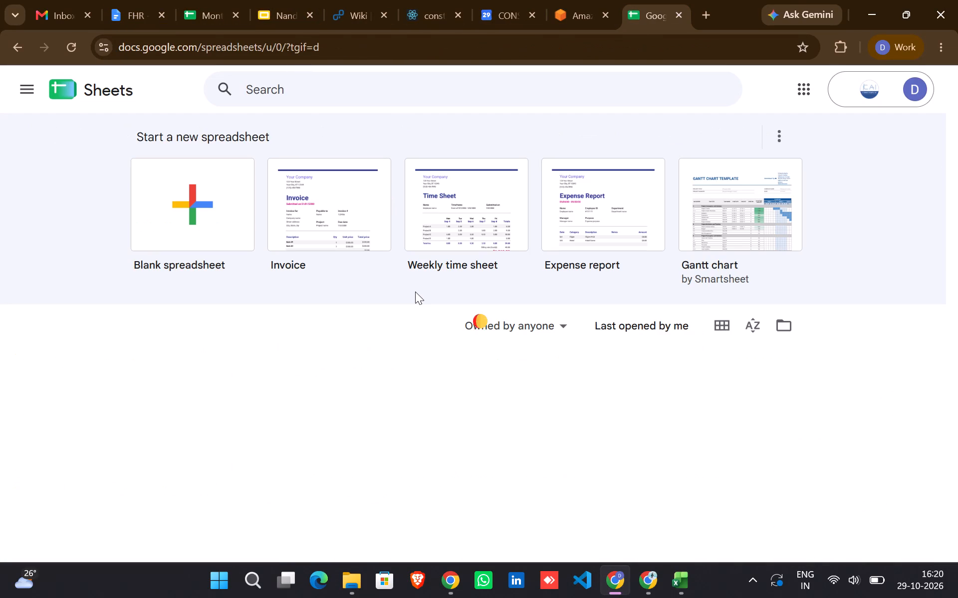
scroll(415, 292, down, 3)
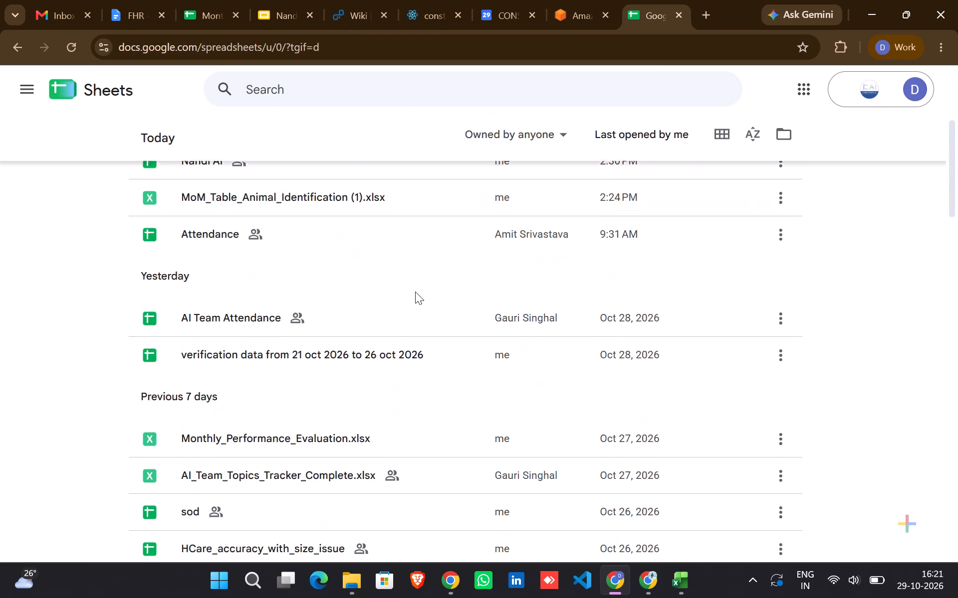
scroll(415, 292, down, 1)
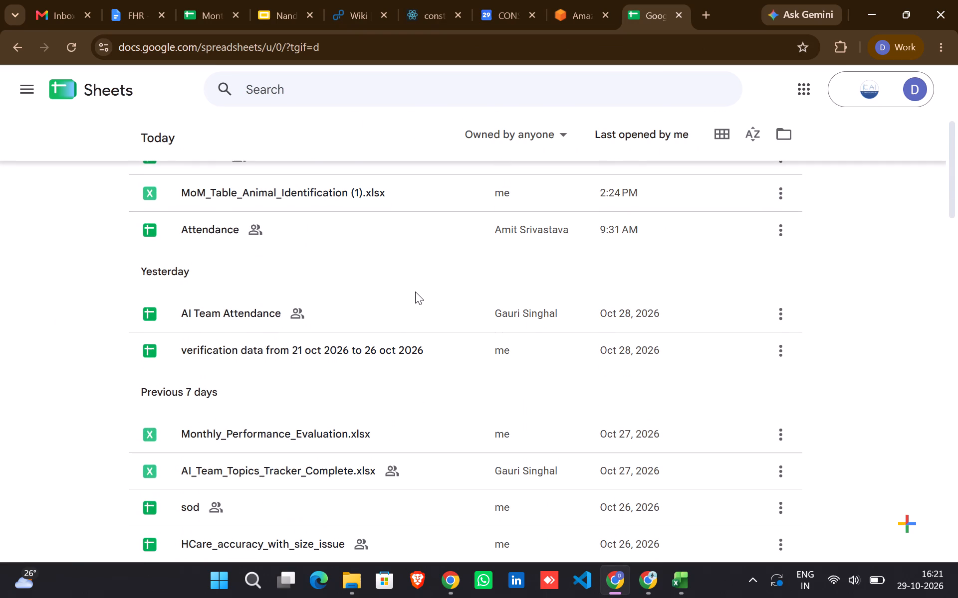
scroll(415, 292, down, 4)
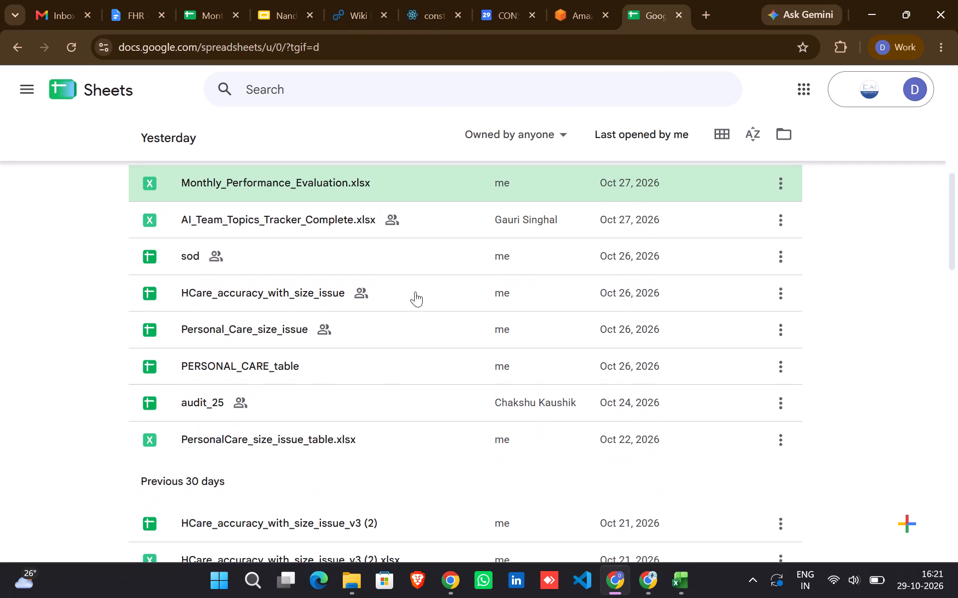
scroll(415, 292, down, 1)
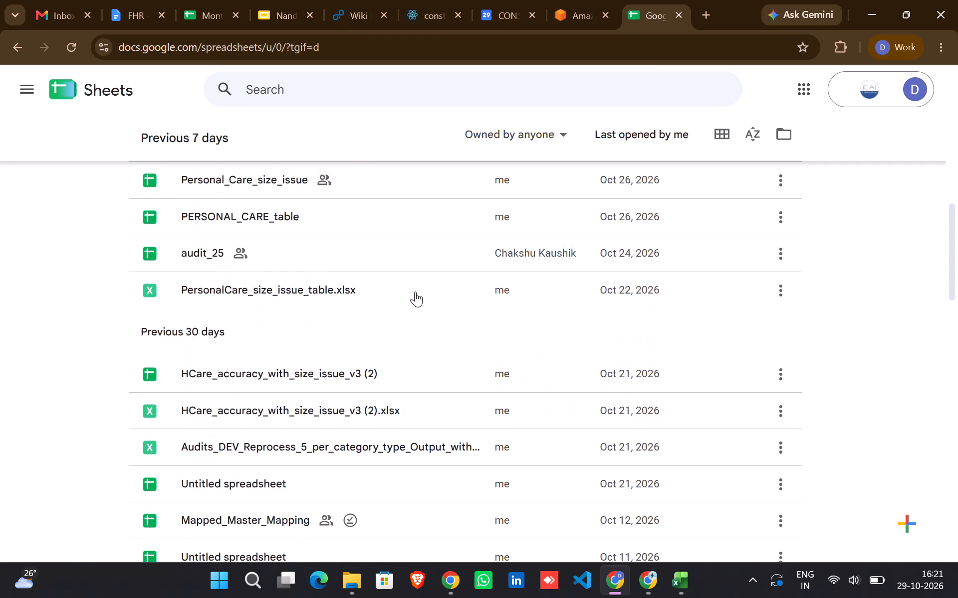
scroll(415, 292, down, 4)
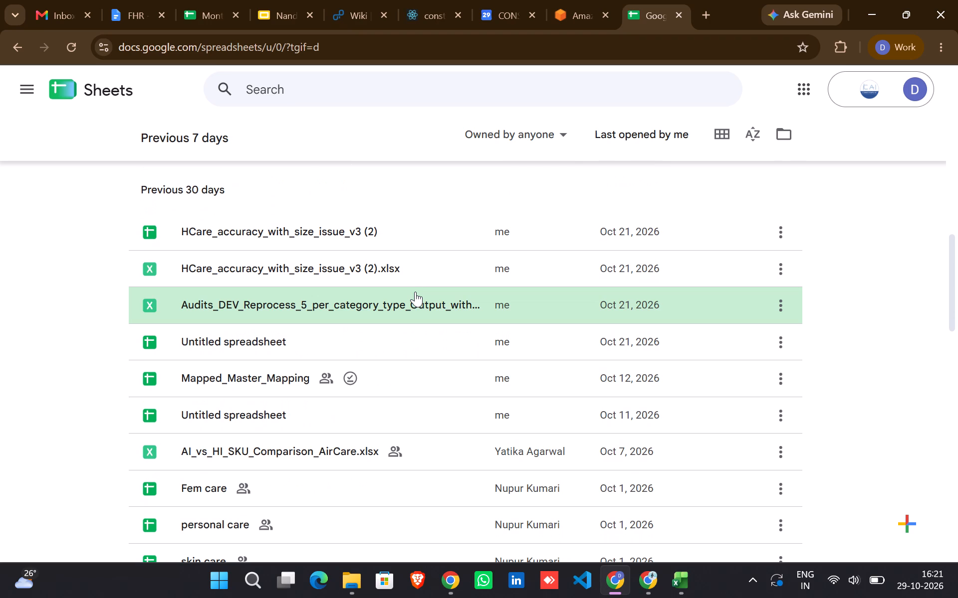
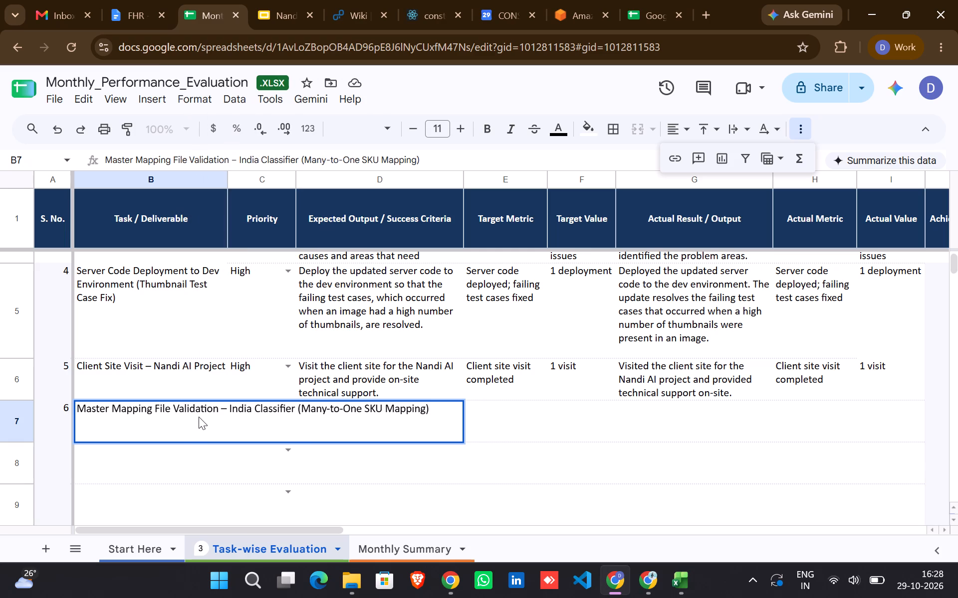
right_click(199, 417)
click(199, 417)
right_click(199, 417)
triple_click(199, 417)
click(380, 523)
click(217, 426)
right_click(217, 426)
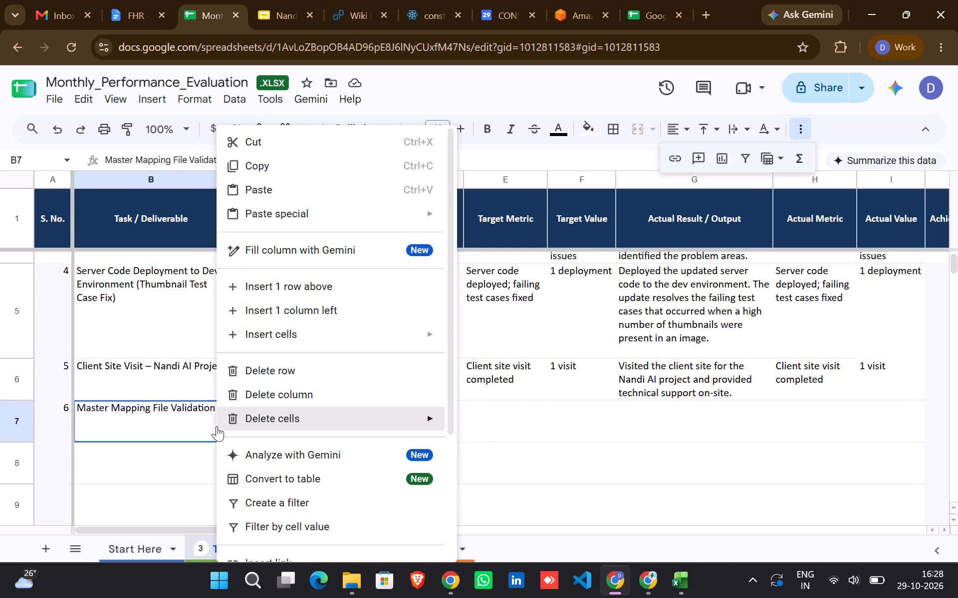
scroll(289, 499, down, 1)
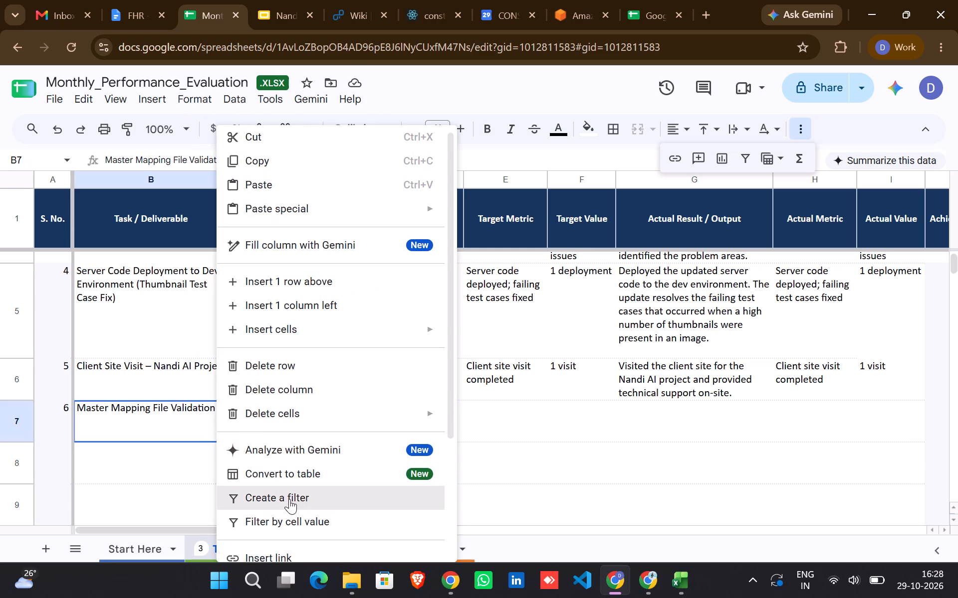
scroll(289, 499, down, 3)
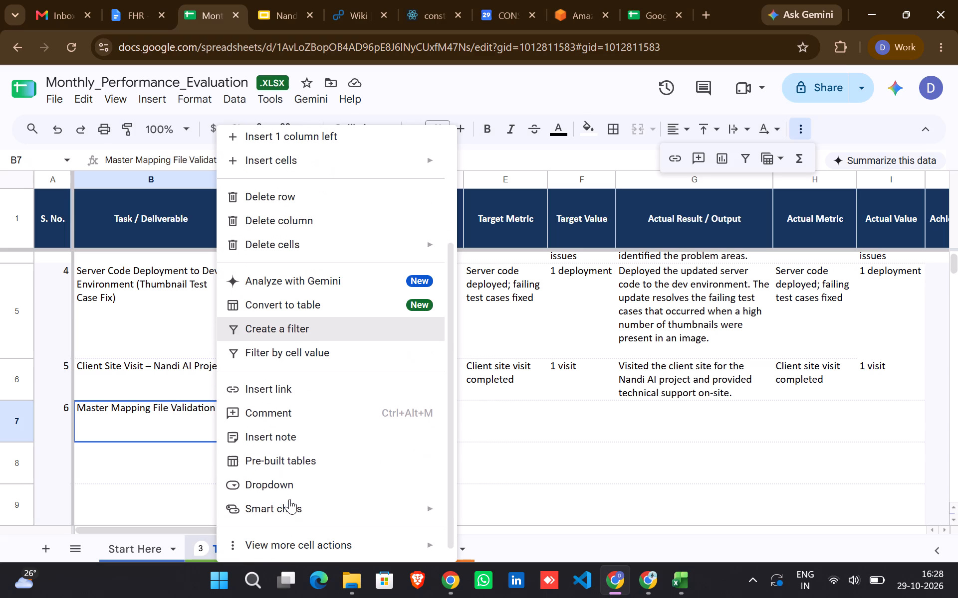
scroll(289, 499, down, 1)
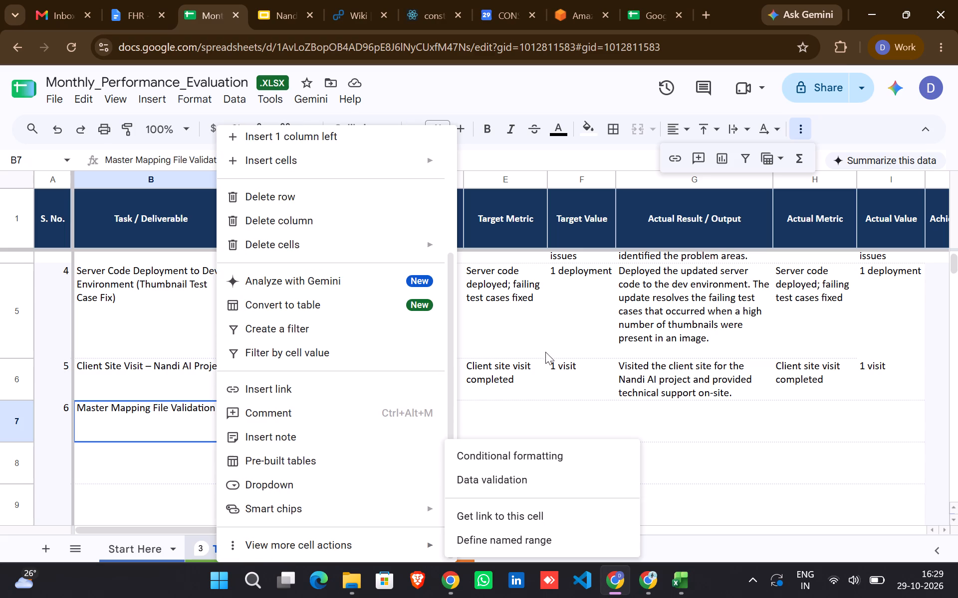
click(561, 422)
Wrap the text of the master mapping task title in cell B7.
click(206, 418)
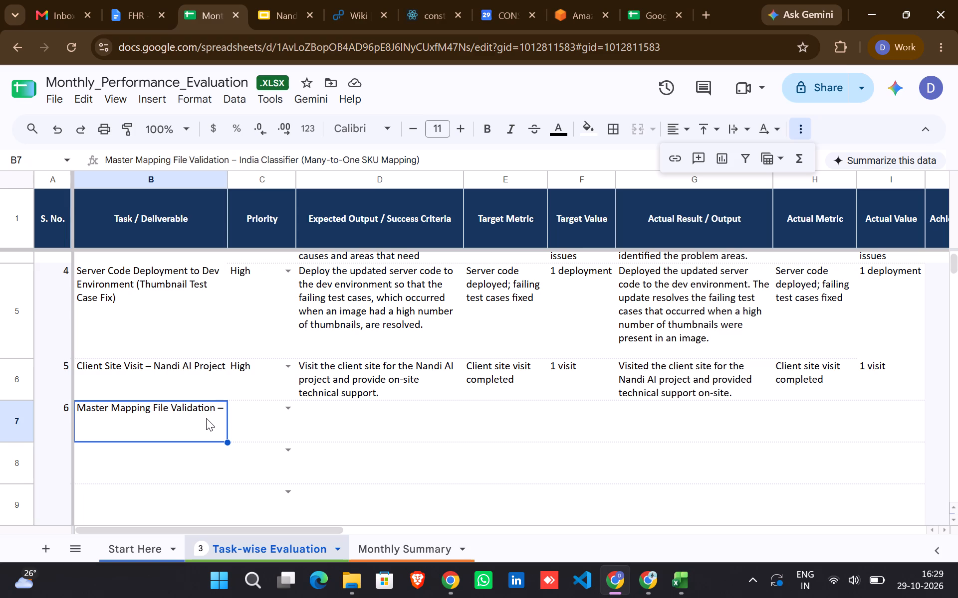
double_click(206, 418)
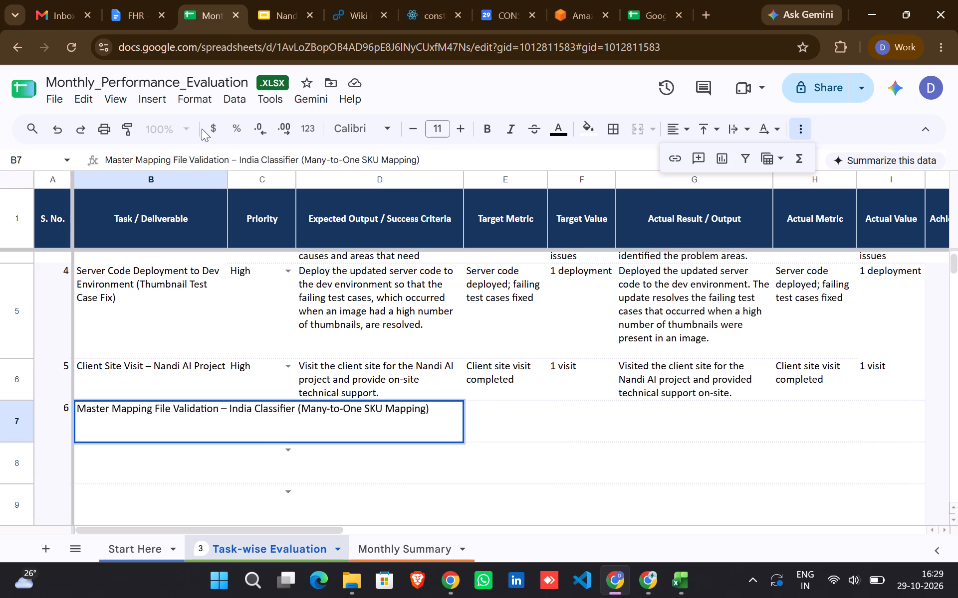
click(188, 101)
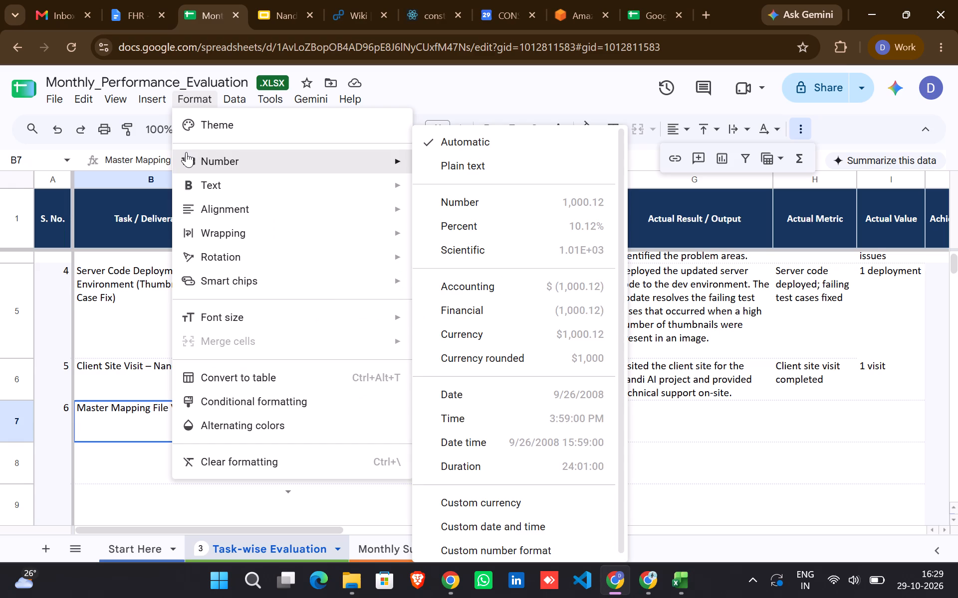
click(222, 233)
click(432, 259)
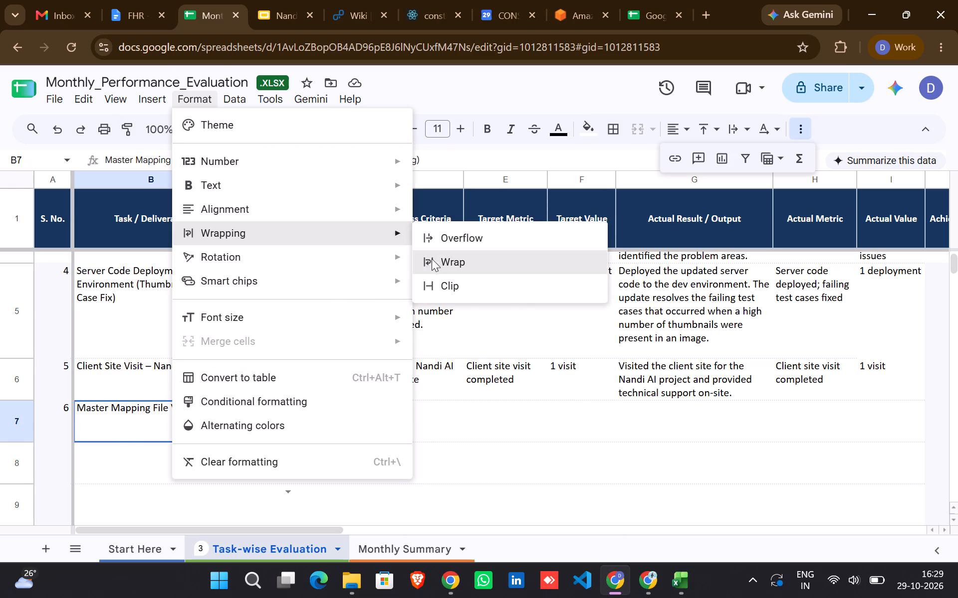
click(408, 477)
Wrap the text of the Client Site Visit – Nandi AI Project title in cell B6.
click(171, 362)
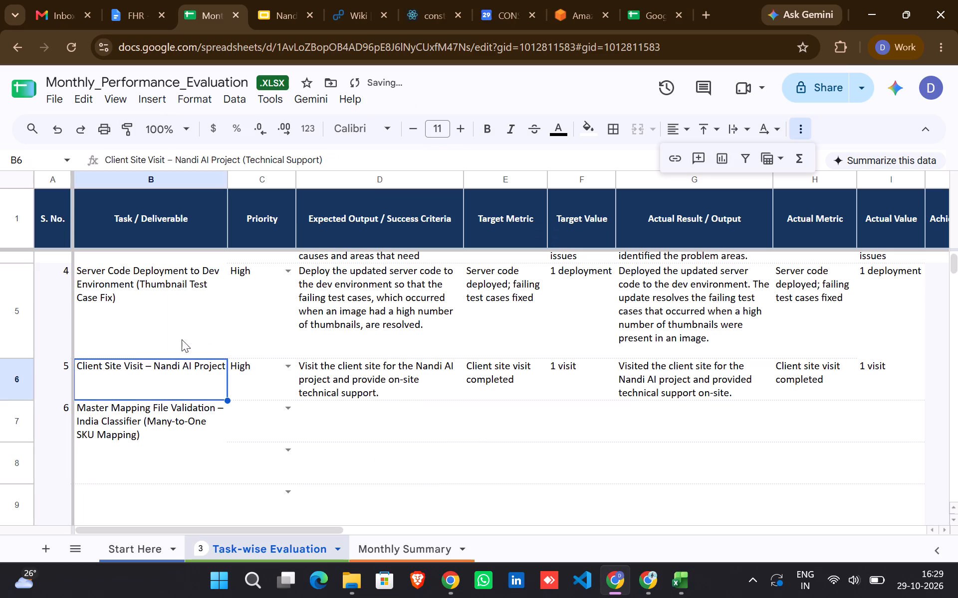
click(195, 105)
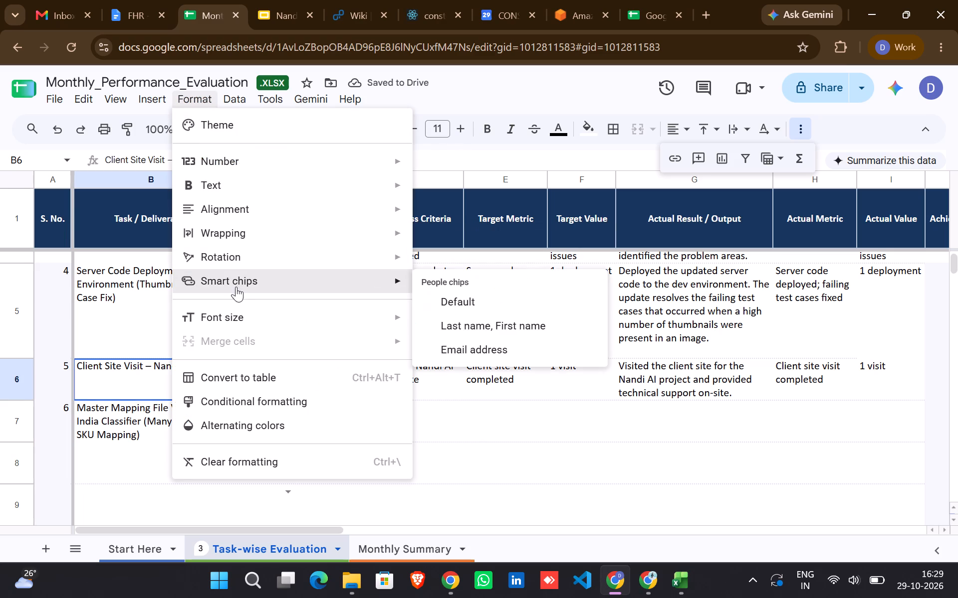
click(472, 271)
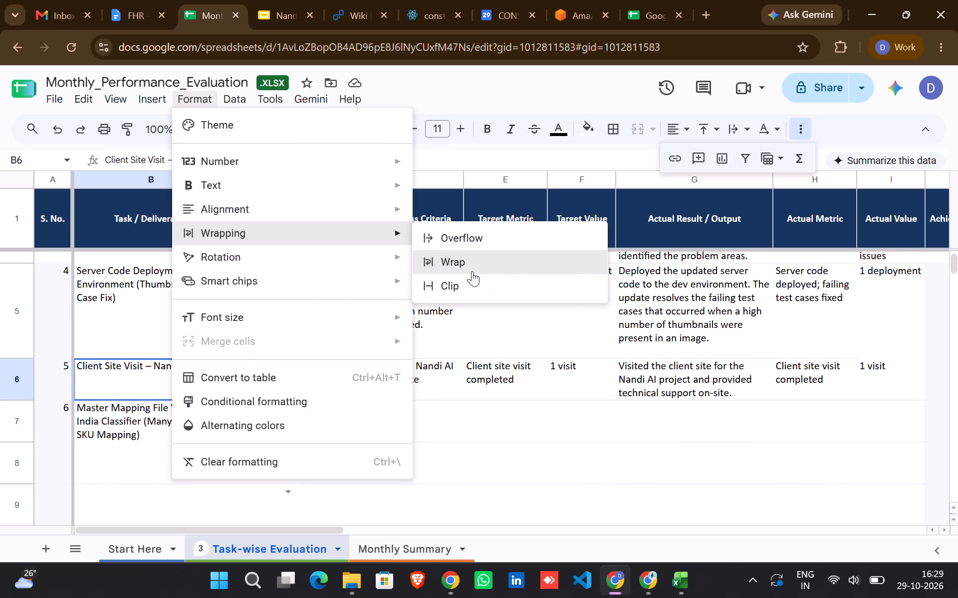
click(449, 459)
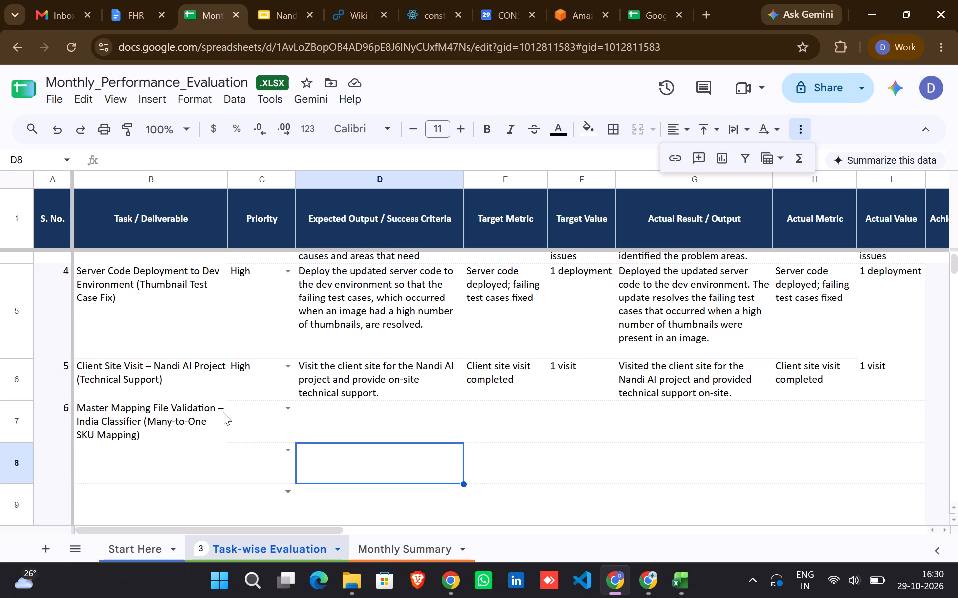
Set the priority of the master mapping validation task in C7 to High.
click(223, 412)
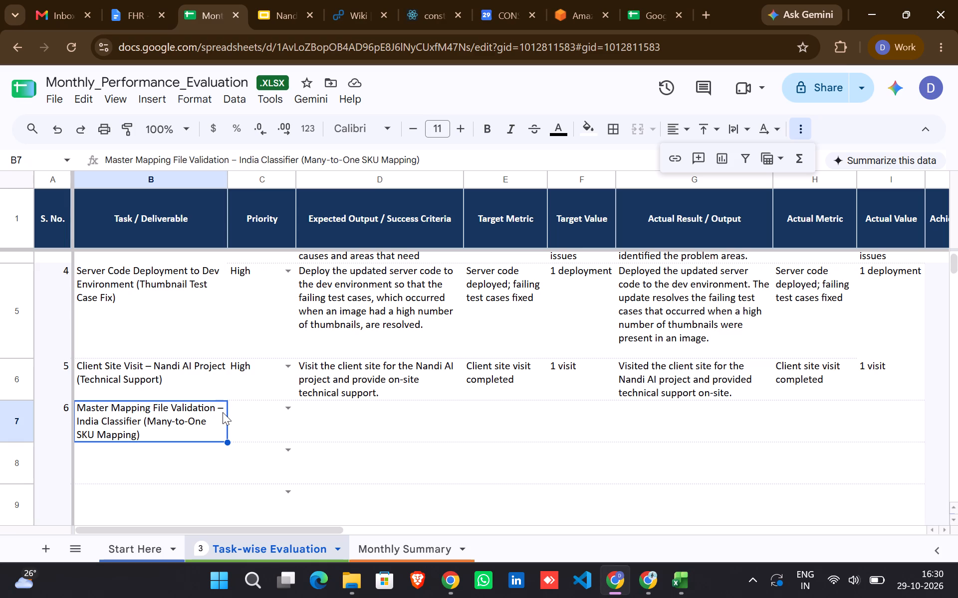
click(265, 423)
click(288, 408)
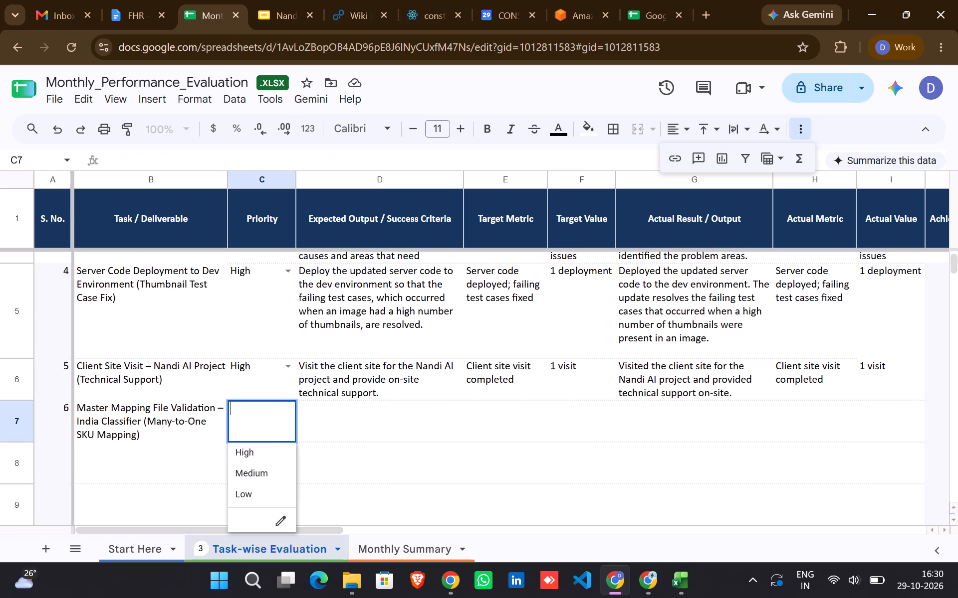
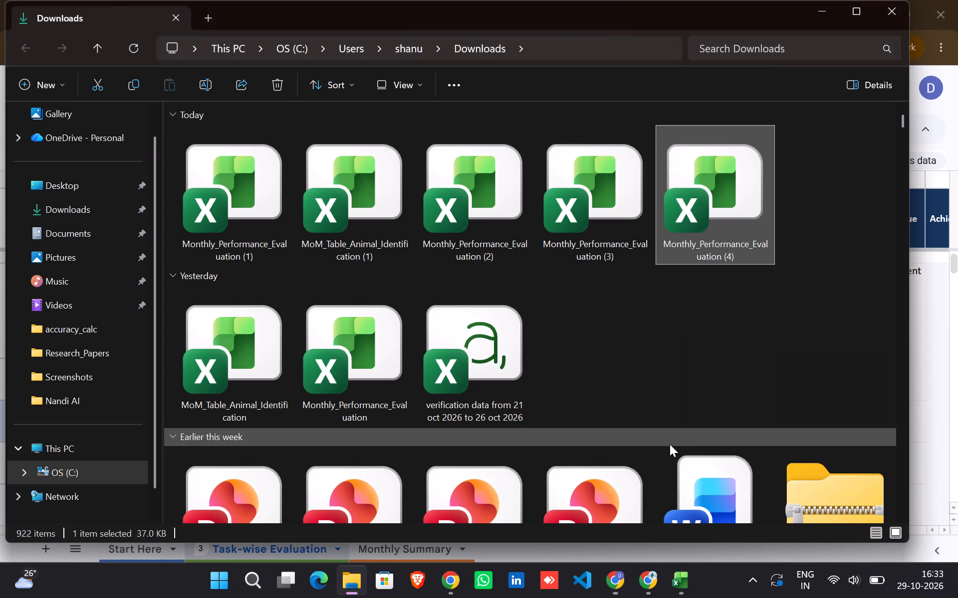
key(alt+Tab)
key(alt+Tab)
key(alt+Tab)
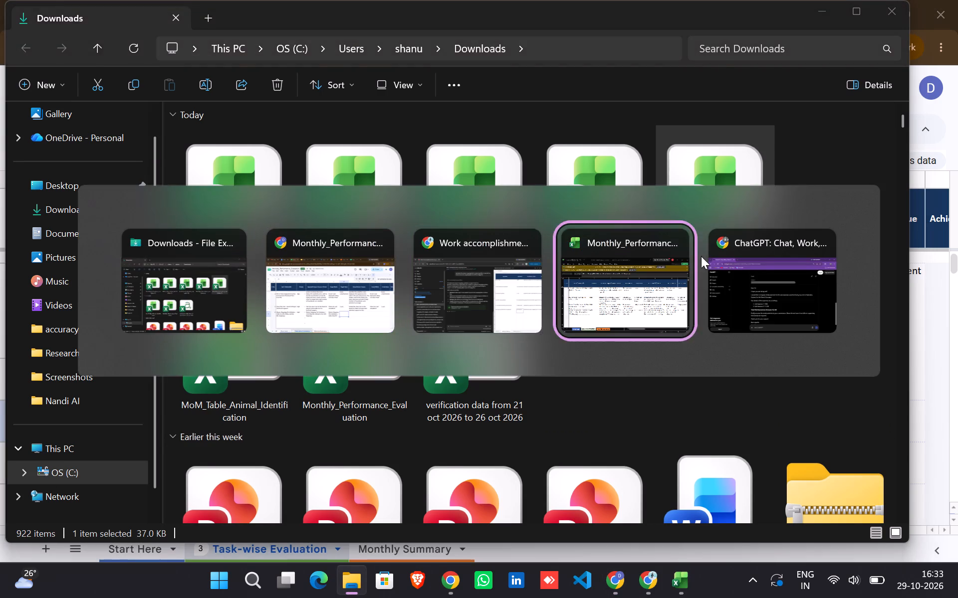
click(578, 420)
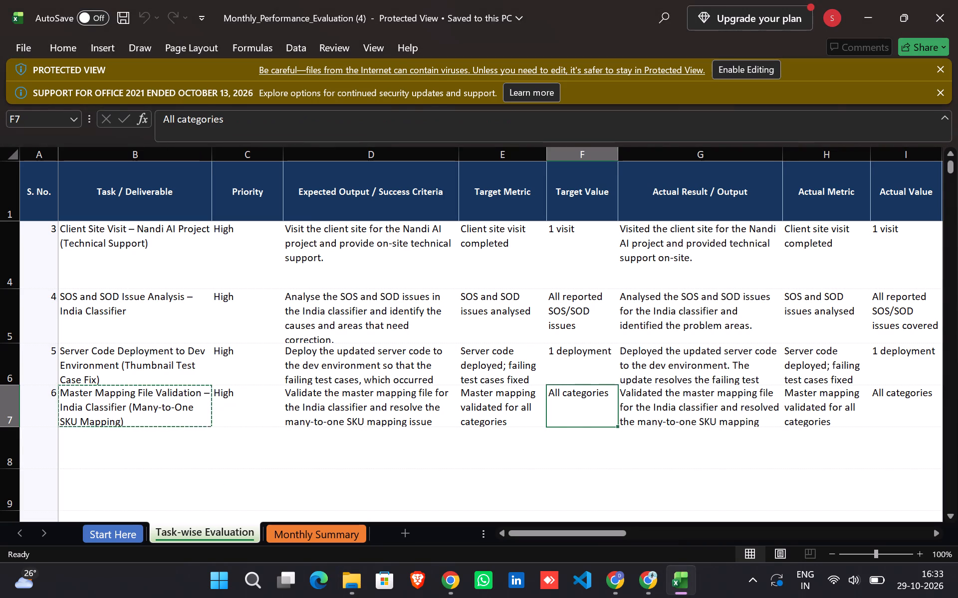
key(ctrl+c)
key(alt+Tab)
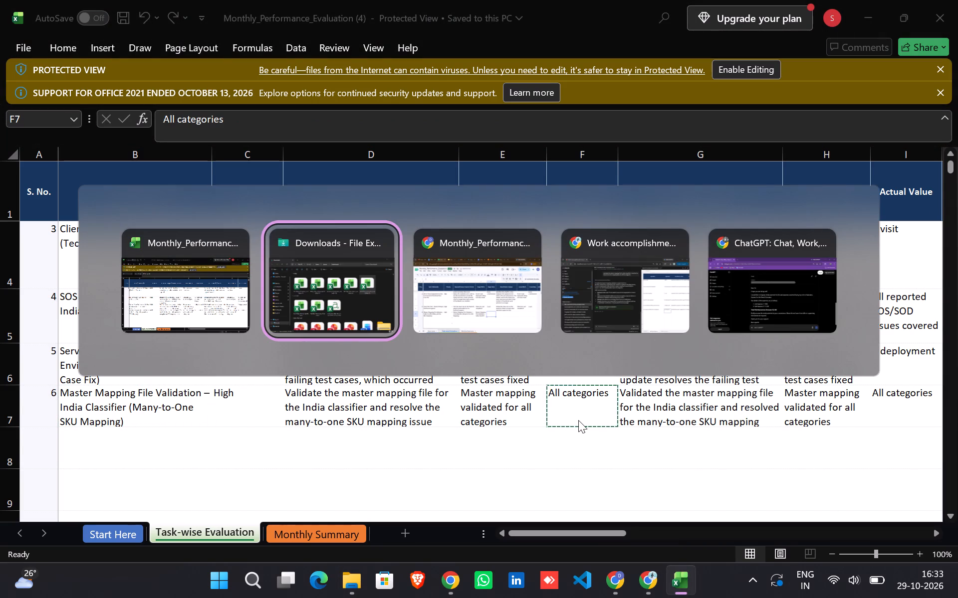
key(alt+Tab)
key(ctrl+v)
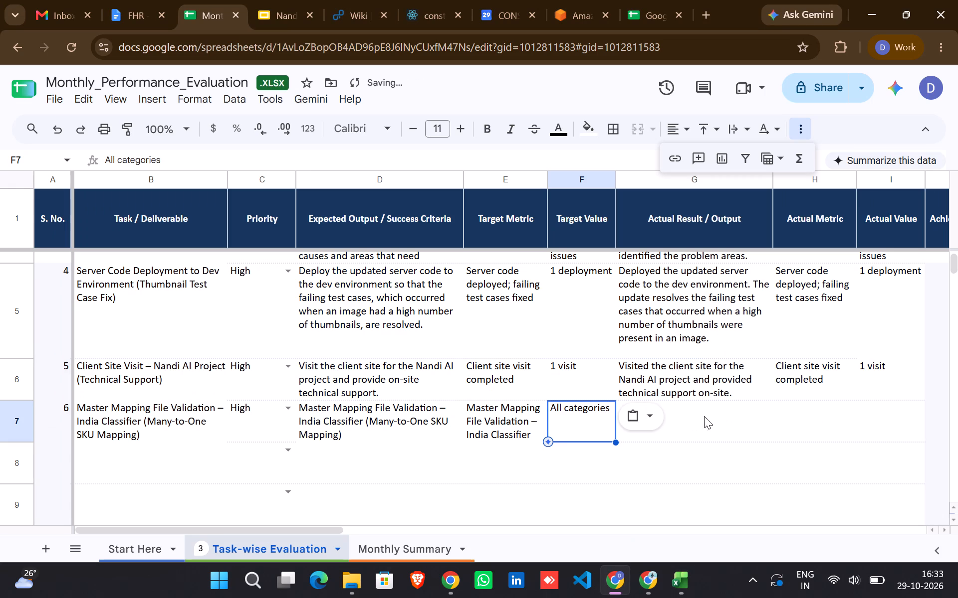
Copy the master mapping task's Actual Result / Output text from G7 of the Excel workbook into G7 of the Google Sheet.
click(695, 414)
key(alt+Tab)
click(707, 410)
key(ctrl+c)
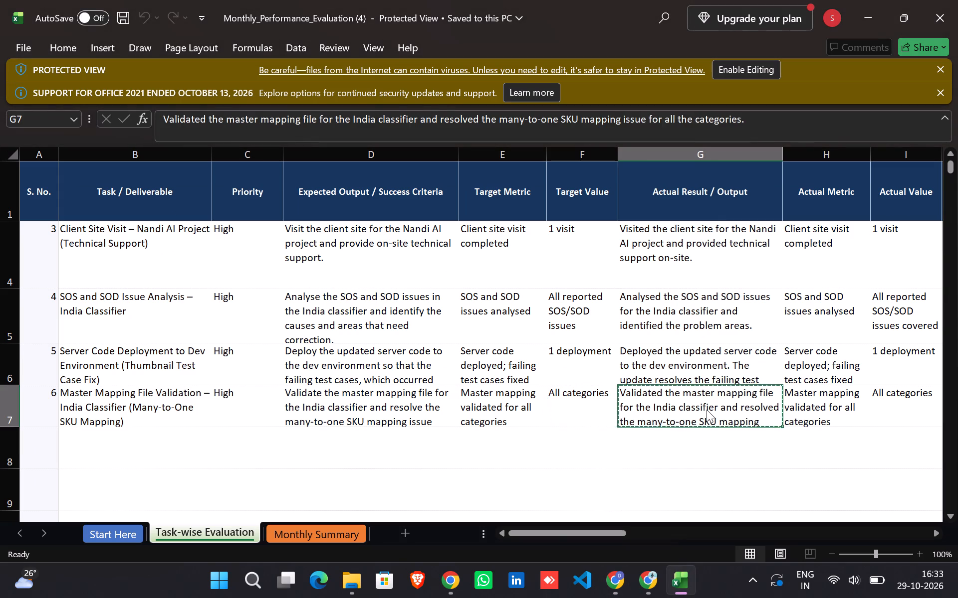
key(alt+Tab)
key(ctrl+v)
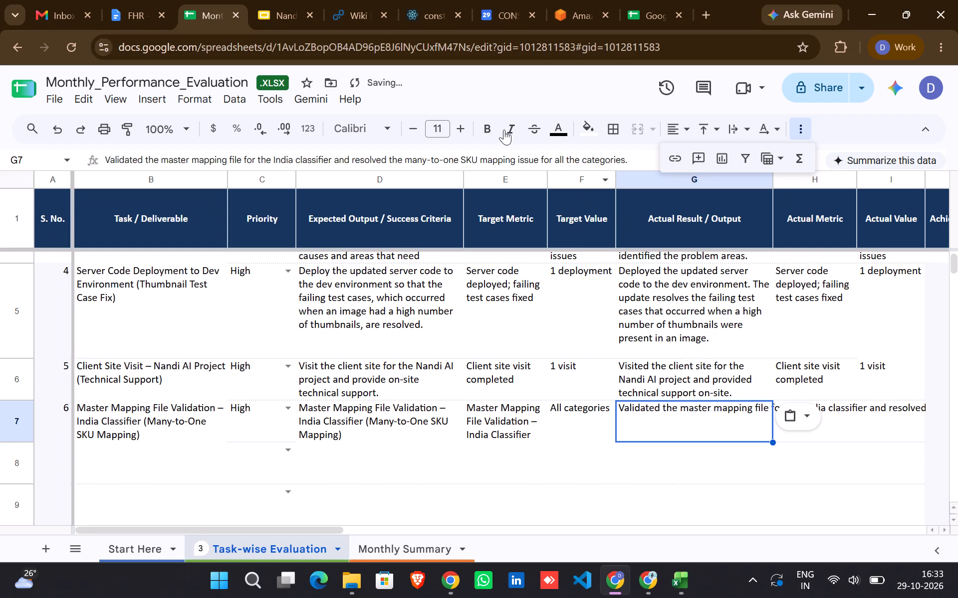
Set the master mapping task's Actual Result / Output text in G7 to wrap within its cell.
click(197, 101)
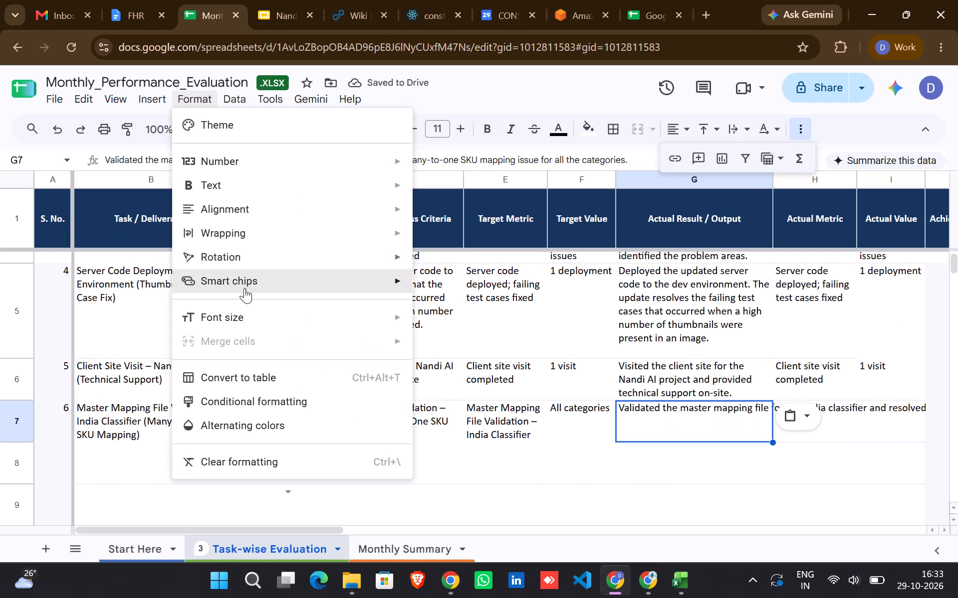
click(440, 256)
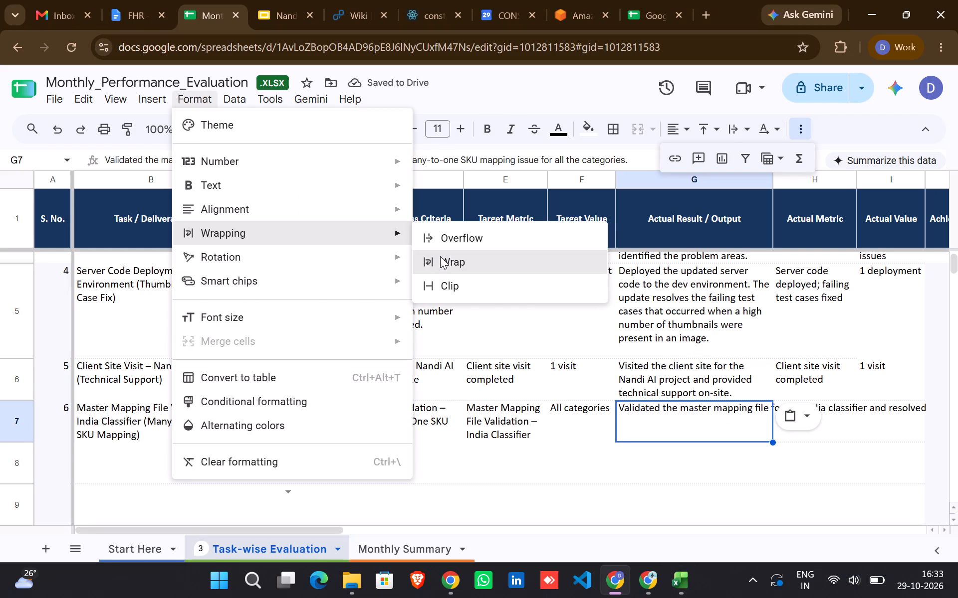
click(622, 480)
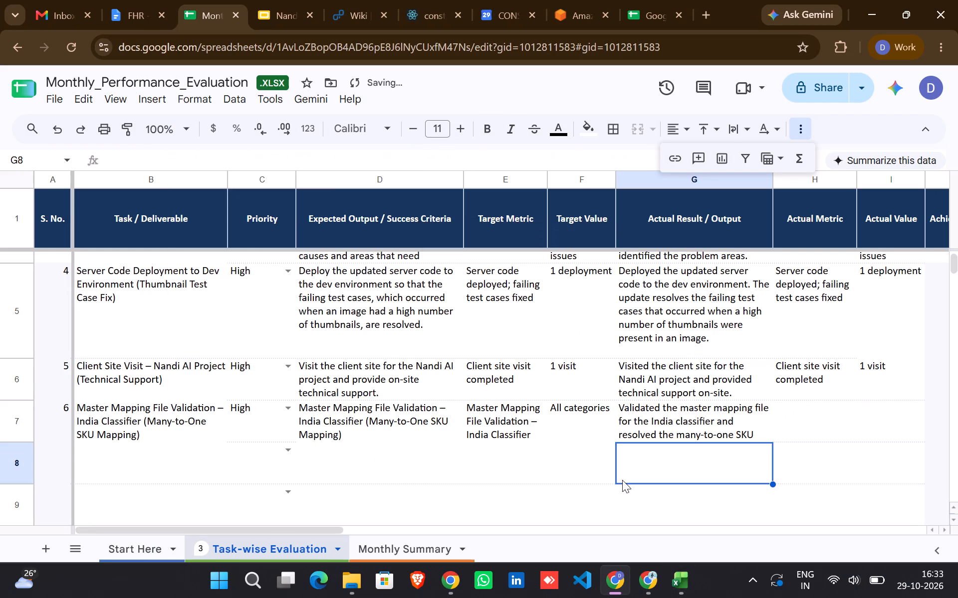
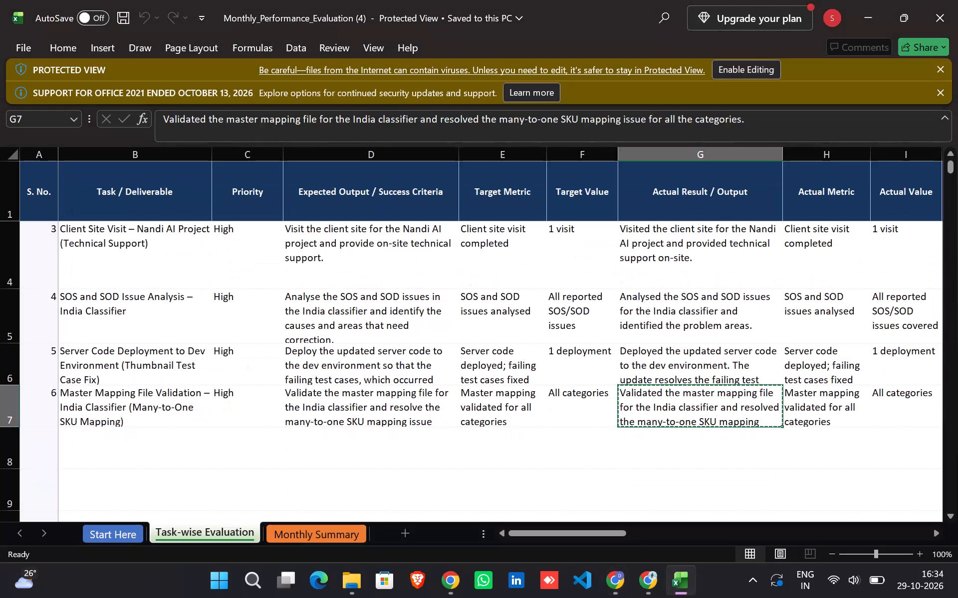
Copy the master mapping task's Actual Metric, Master mapping validated for all categories, from the Excel workbook into H7 of the Google Sheet.
scroll(662, 420, left, 1)
click(691, 412)
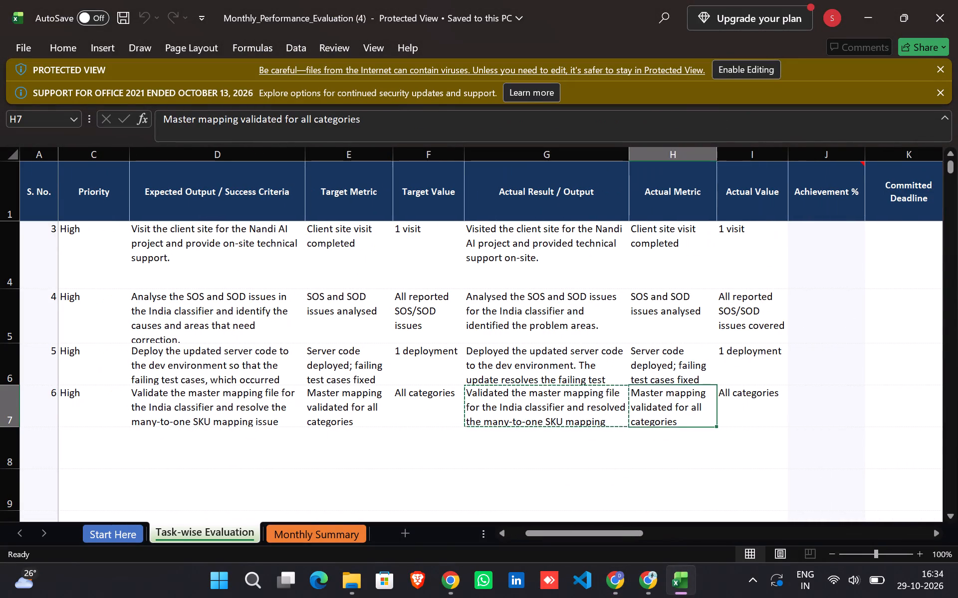
key(ctrl+c)
key(alt+Tab)
click(799, 418)
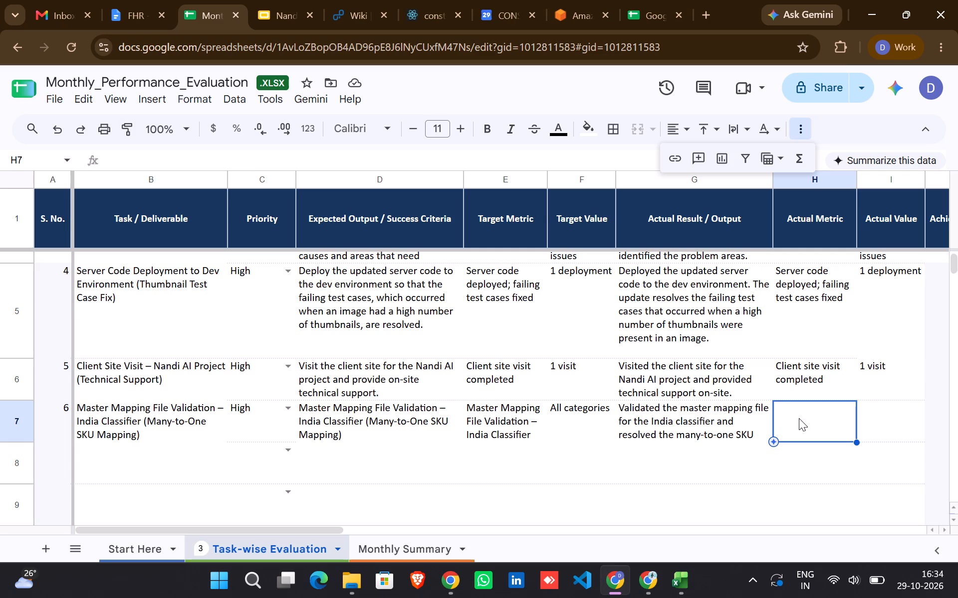
key(alt+Tab)
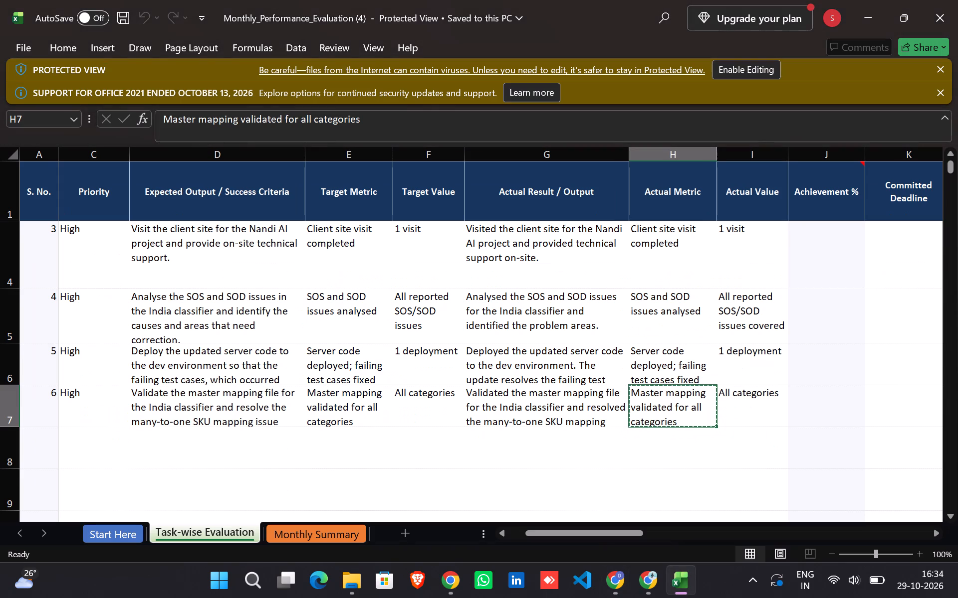
key(alt+Tab)
key(alt+Tab)
key(ctrl+c)
key(alt+Tab)
key(ctrl+v)
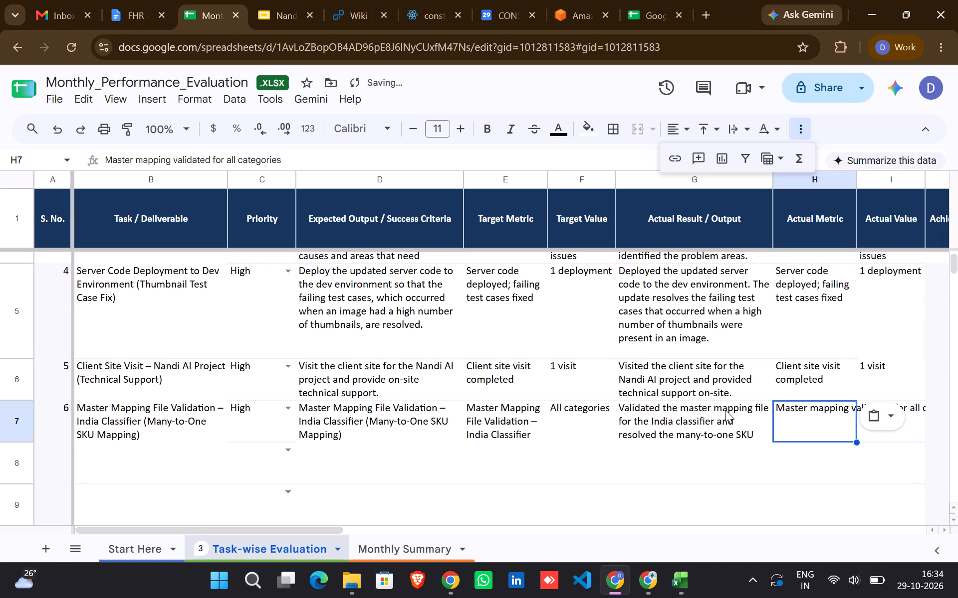
Set the master mapping task's Actual Metric text in H7 to wrap within its cell.
click(205, 90)
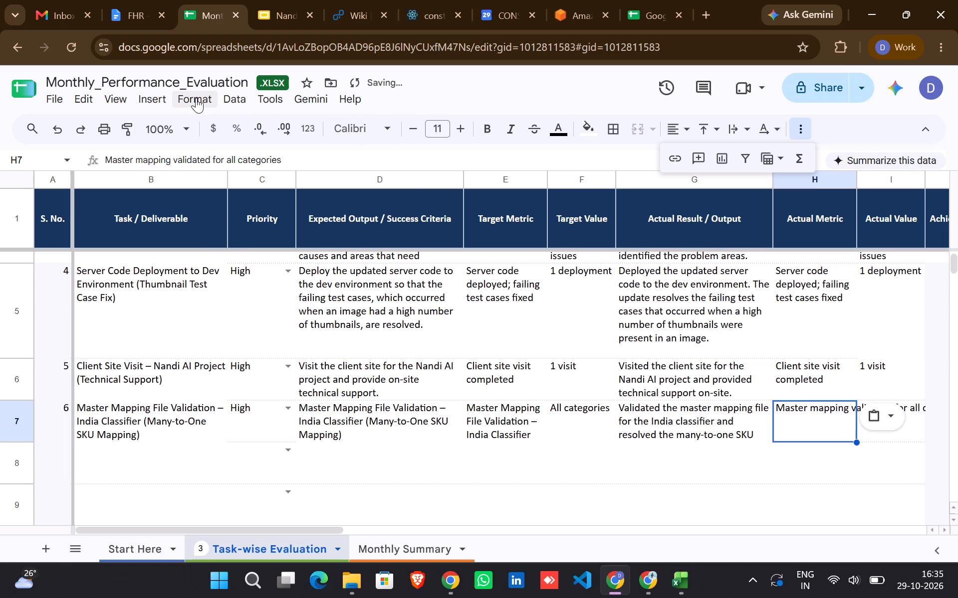
click(196, 98)
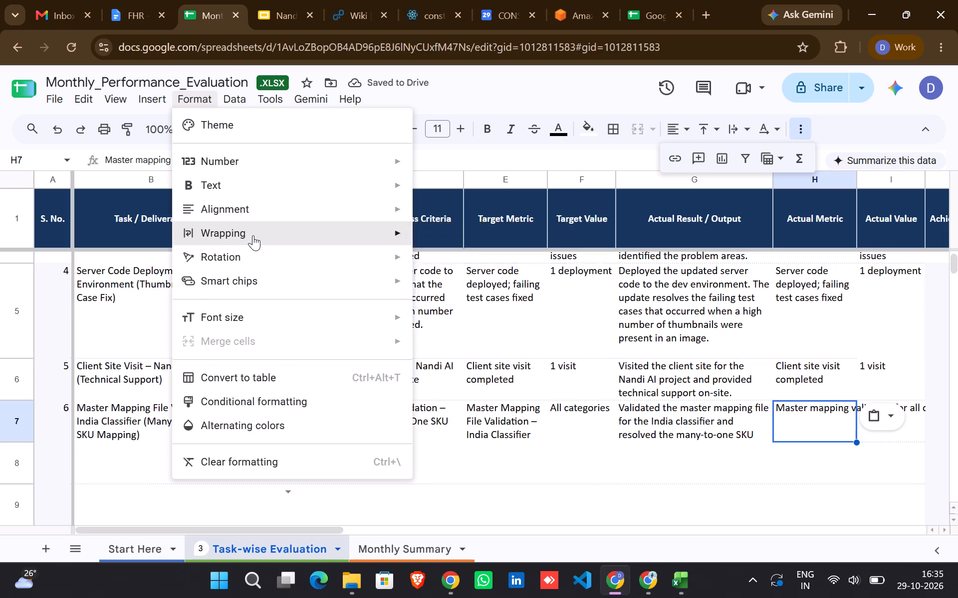
click(454, 273)
Copy the master mapping task's Actual Value, All categories, from I7 of the Excel workbook into I7 of the Google Sheet.
scroll(671, 434, left, 2)
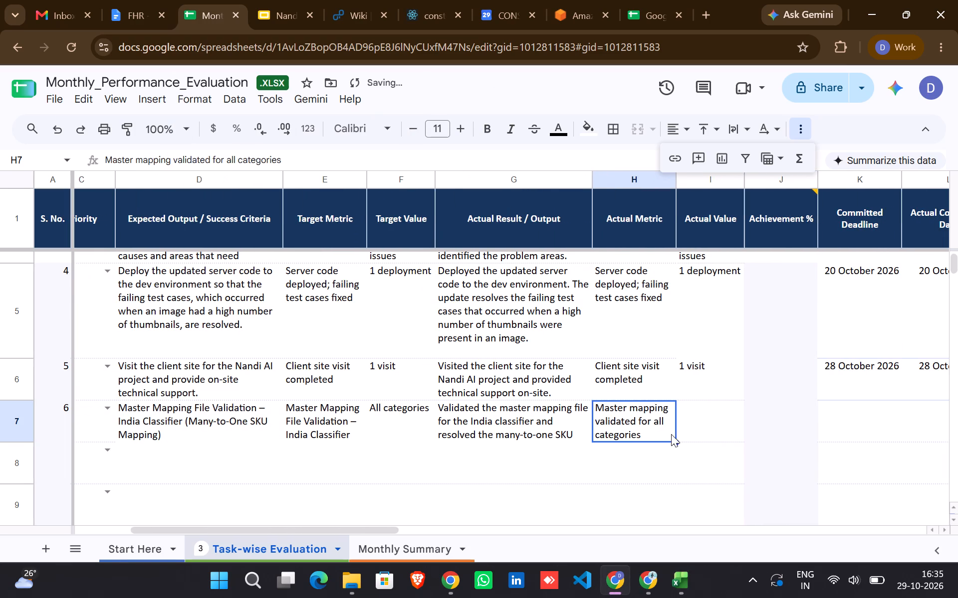
click(683, 421)
key(alt+Tab)
click(732, 417)
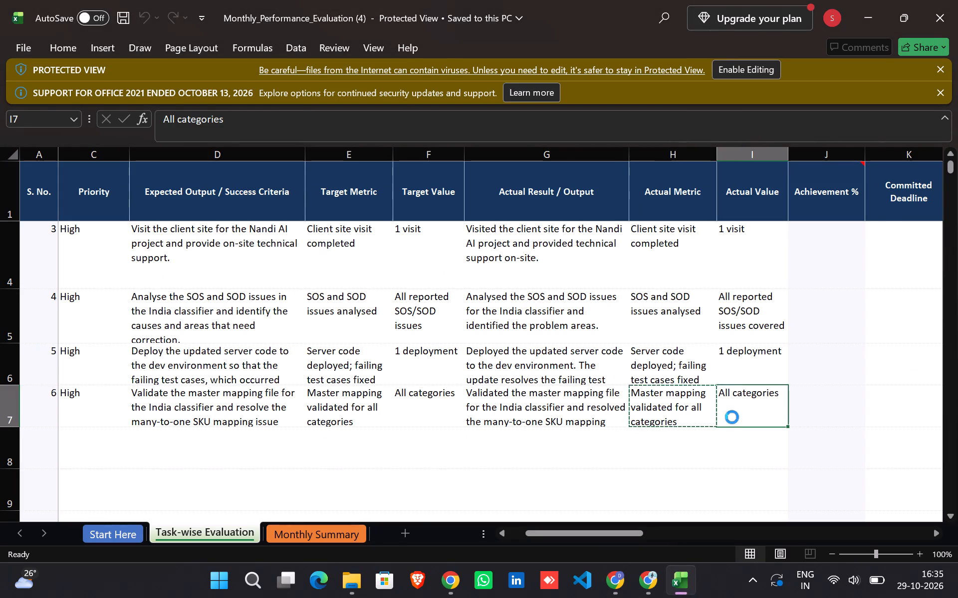
key(ctrl+c)
key(alt+Tab)
key(ctrl+v)
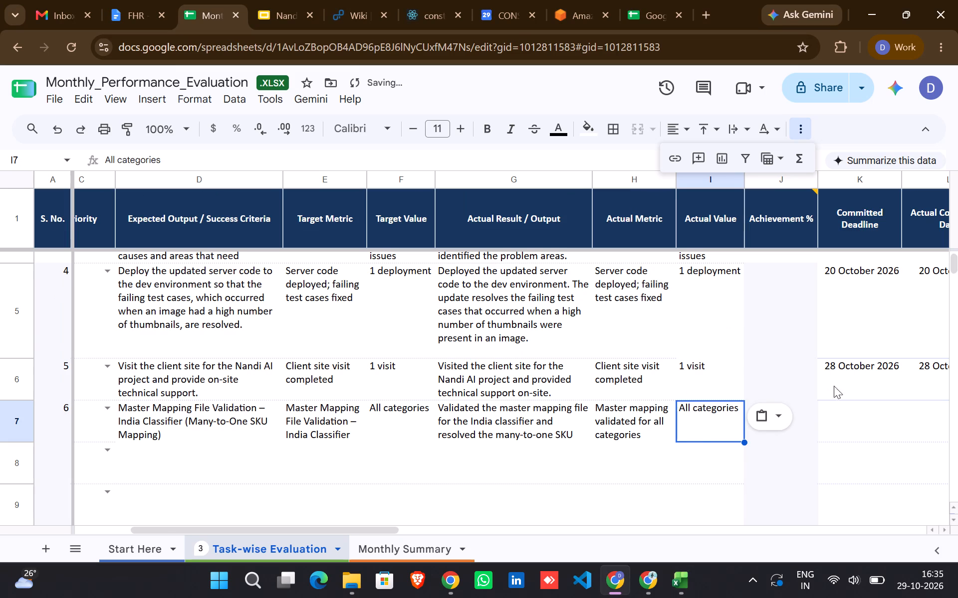
Copy the master mapping task's Task Status, Completed, from O7 of the Excel workbook into O7 of the Google Sheet.
scroll(838, 407, left, 1)
key(alt+Tab)
scroll(727, 401, left, 3)
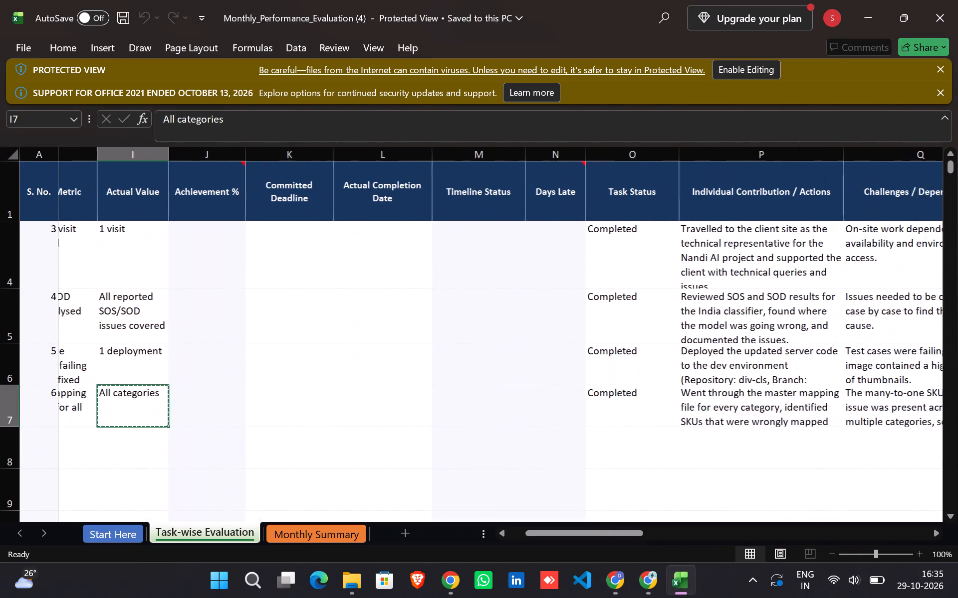
scroll(727, 401, left, 2)
click(581, 405)
key(ctrl+c)
key(alt+Tab)
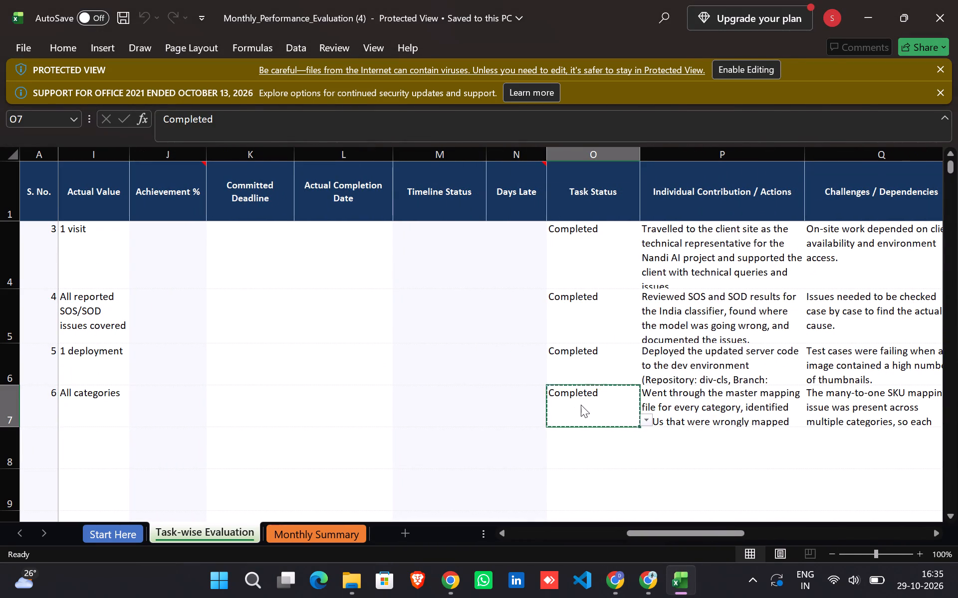
scroll(768, 410, left, 4)
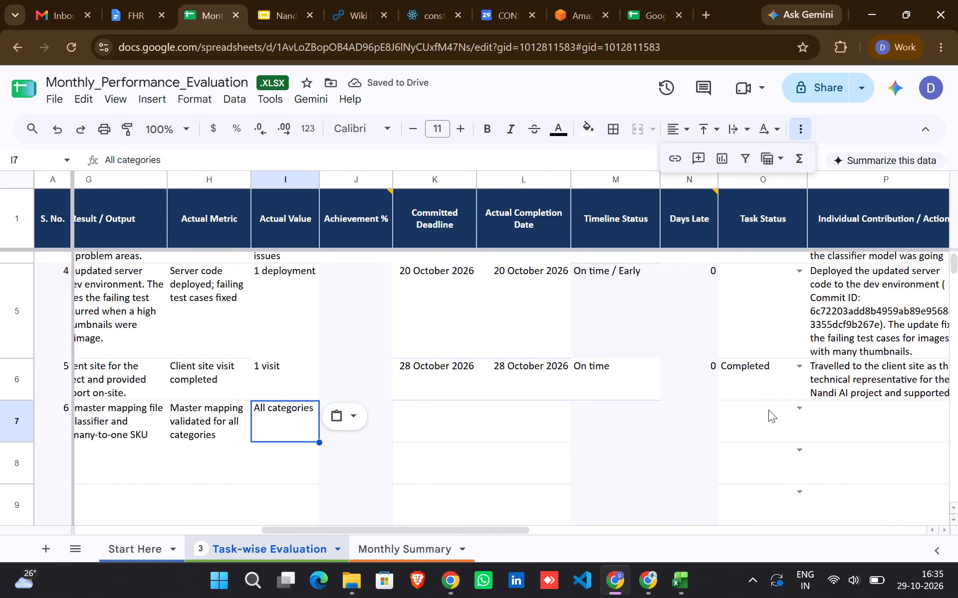
click(799, 431)
key(ctrl+v)
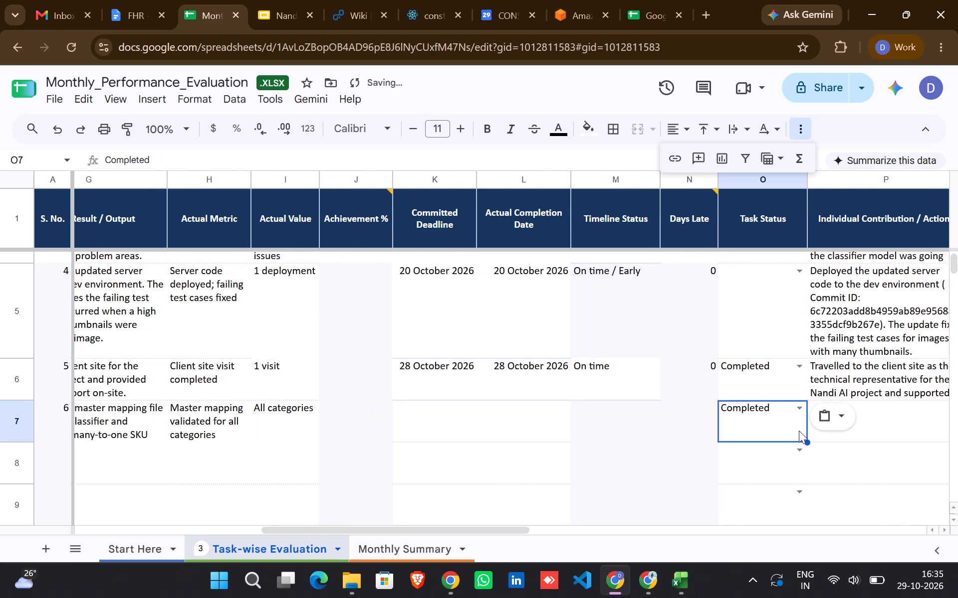
Copy the master mapping task's Individual Contribution / Actions text from the Excel workbook into P7 of the Google Sheet.
click(852, 430)
scroll(852, 430, left, 5)
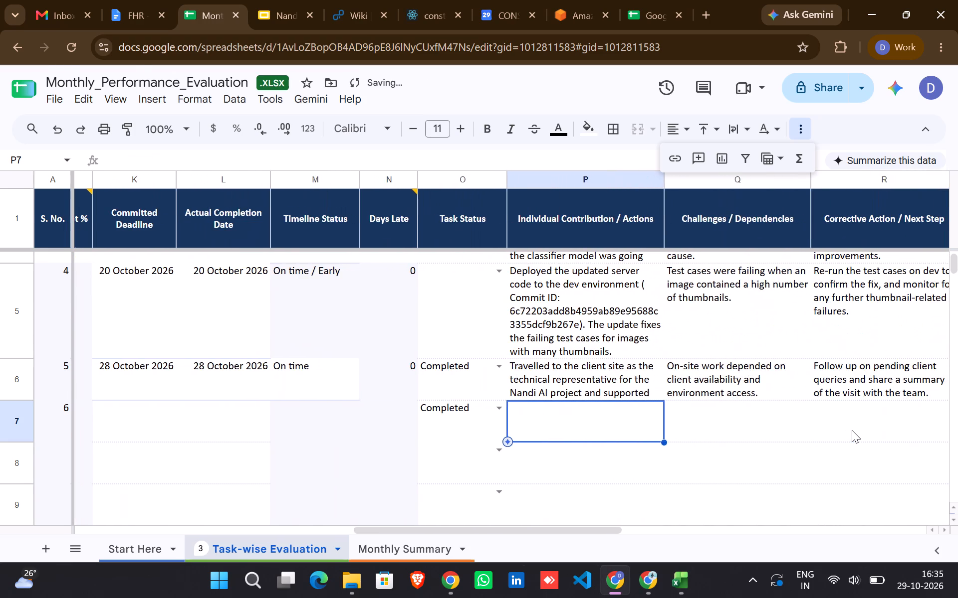
key(alt+Tab)
scroll(787, 437, left, 1)
click(667, 405)
key(alt+Tab)
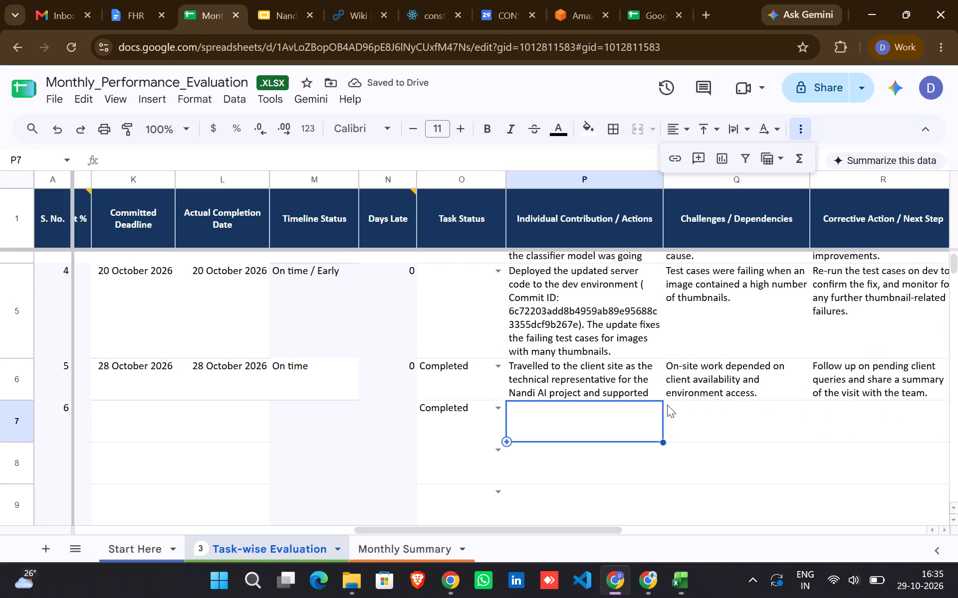
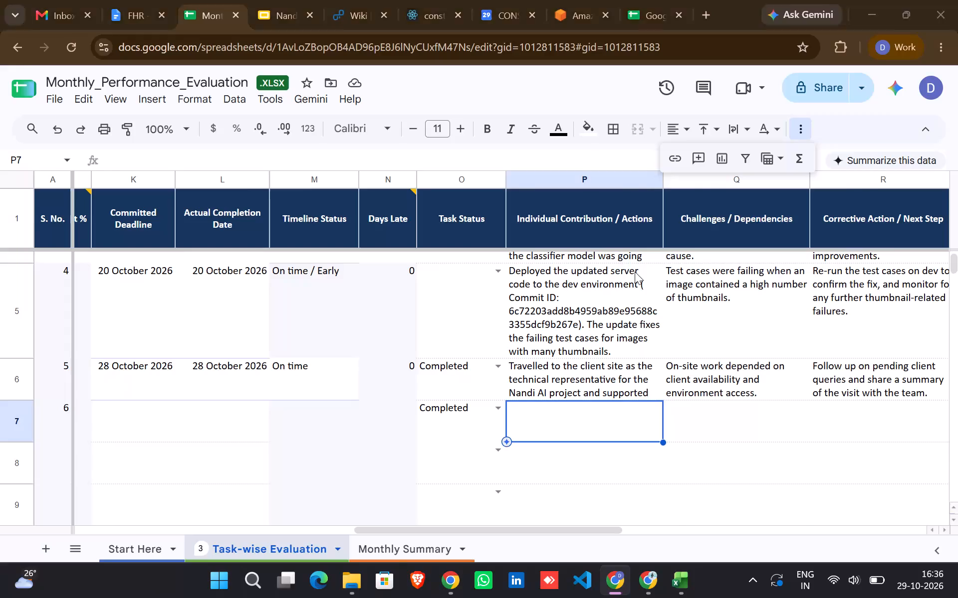
Copy the master mapping task's Individual Contribution / Actions text from P7 of the Excel workbook into P7 of the Google Sheet and wrap it.
click(652, 419)
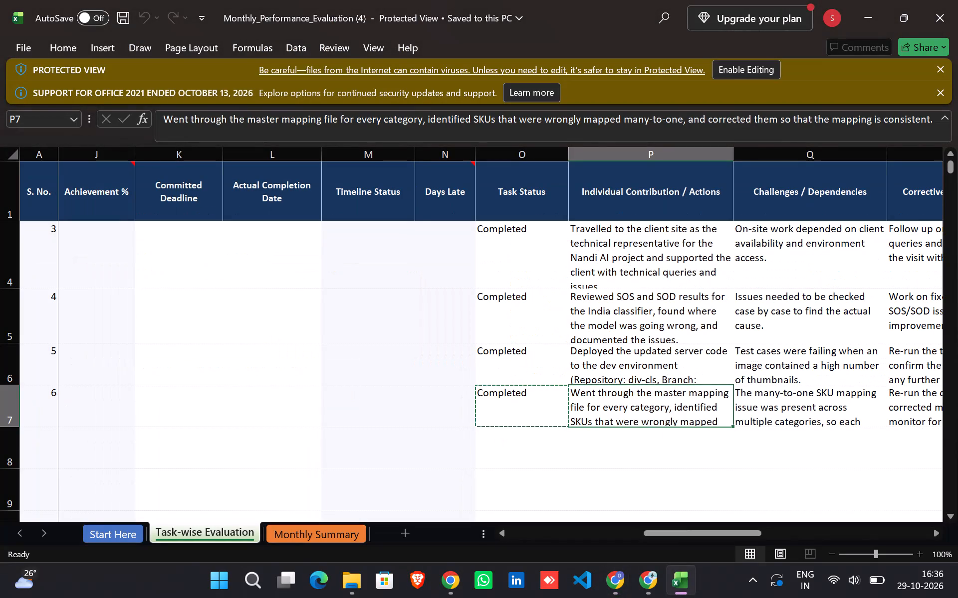
key(ctrl+c)
key(alt+Tab)
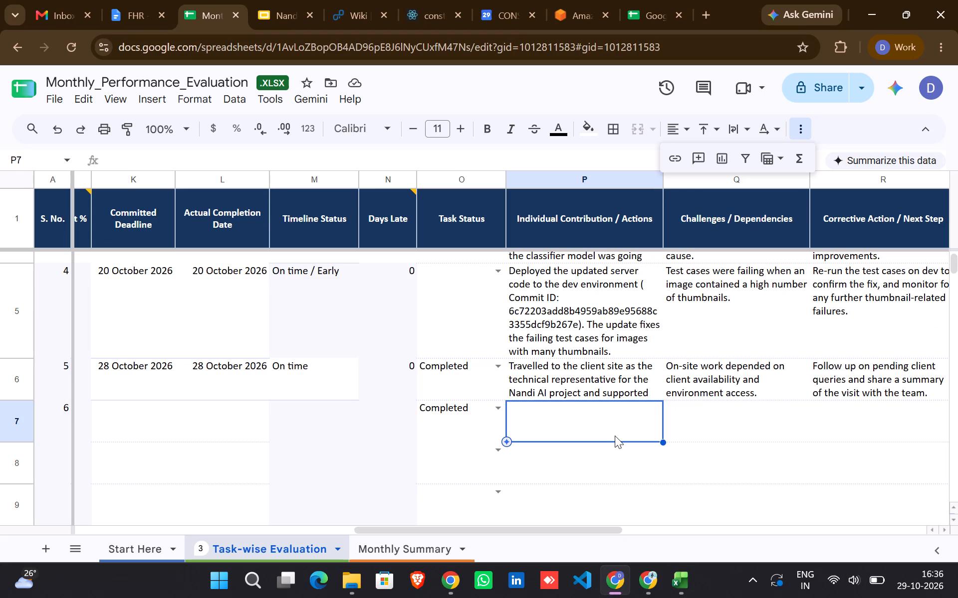
key(ctrl+v)
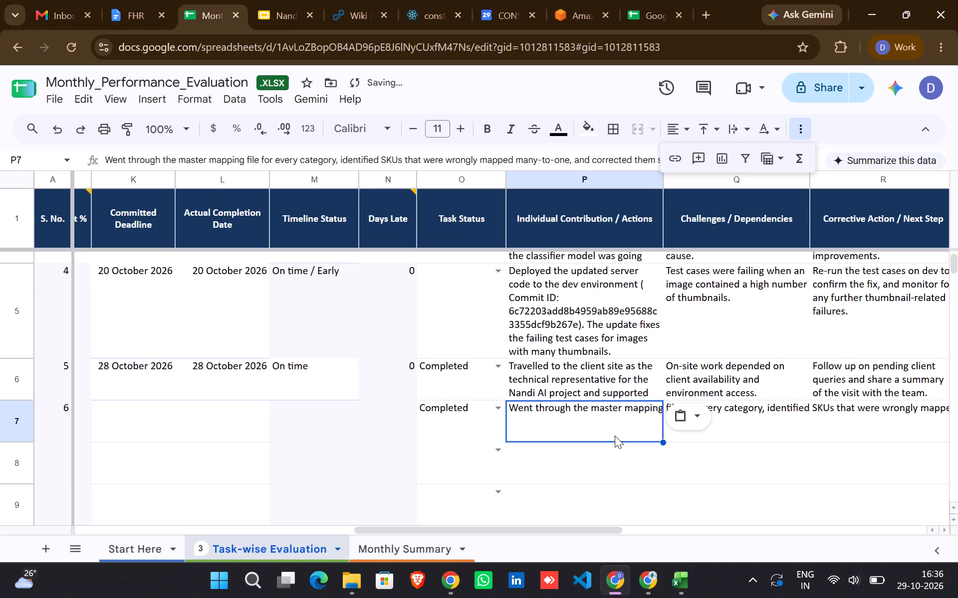
click(190, 95)
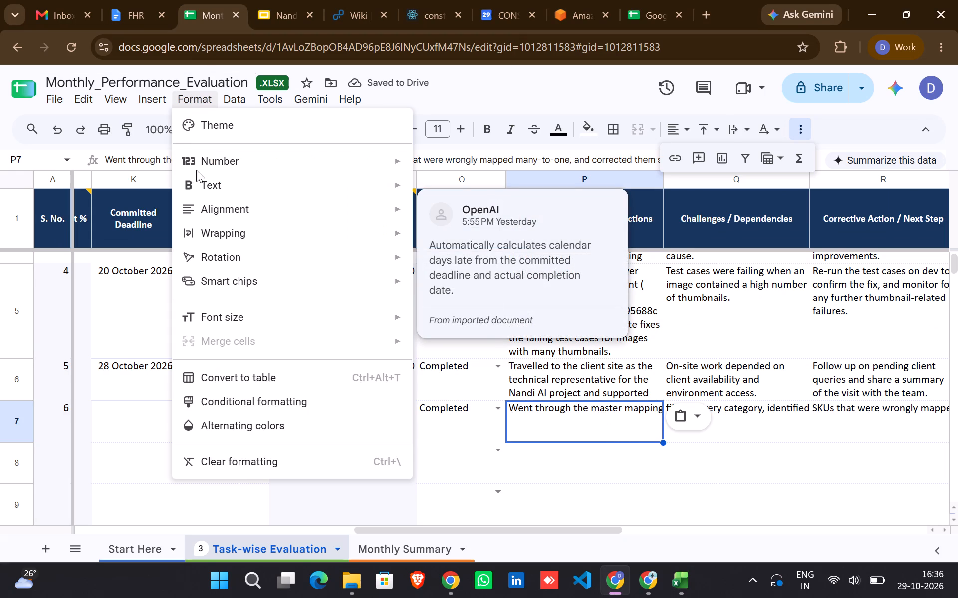
click(464, 265)
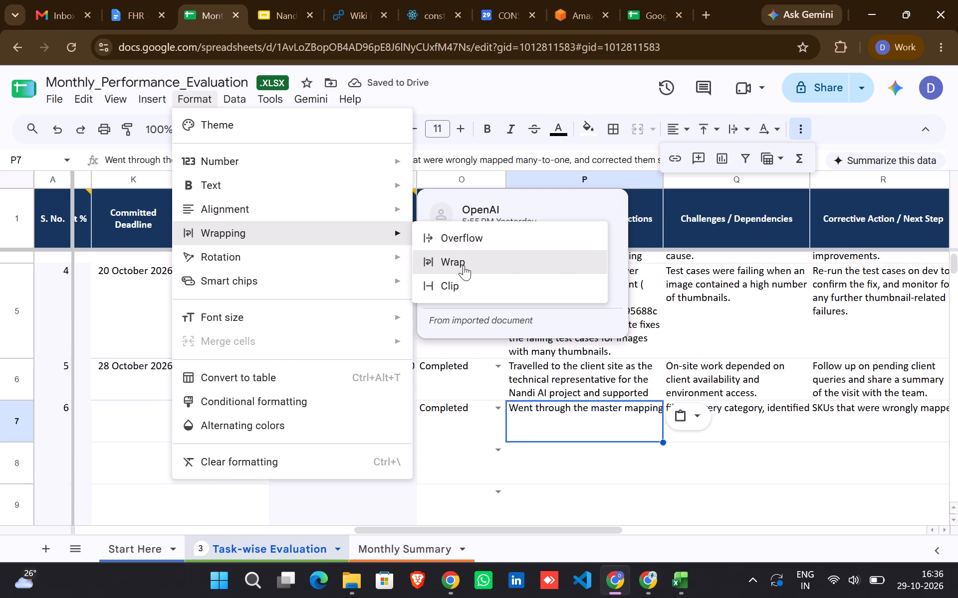
Copy the master mapping task's Challenges / Dependencies text from Q7 of the Excel workbook into Q7 of the Google Sheet and wrap it.
click(713, 414)
scroll(713, 414, left, 1)
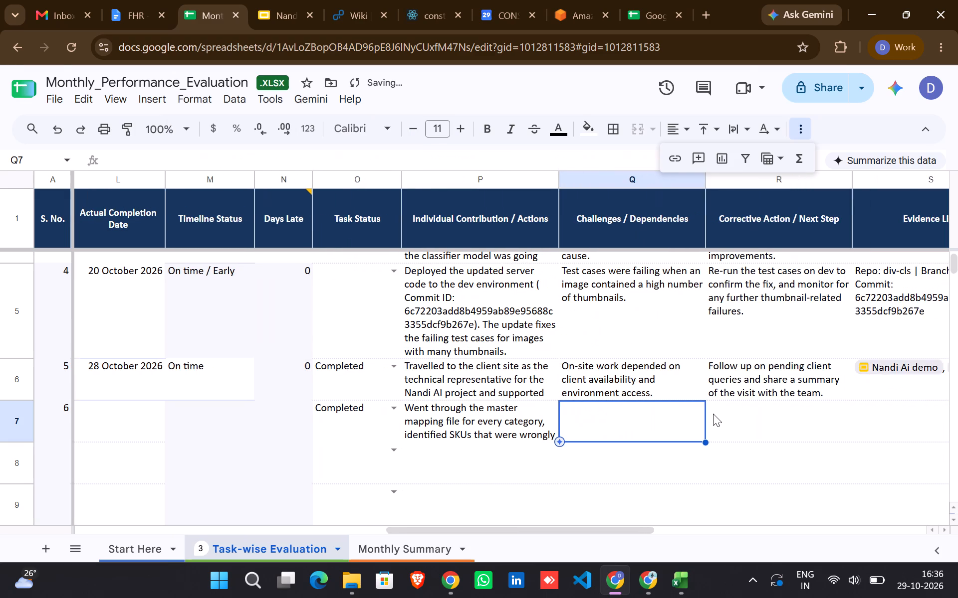
key(alt+Tab)
click(804, 416)
key(ctrl+c)
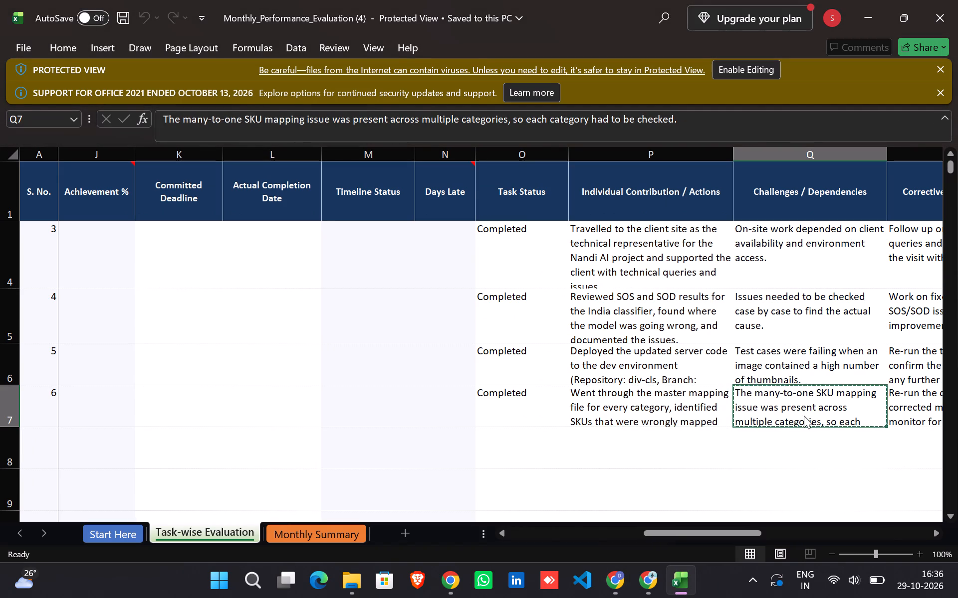
key(alt+Tab)
key(ctrl+v)
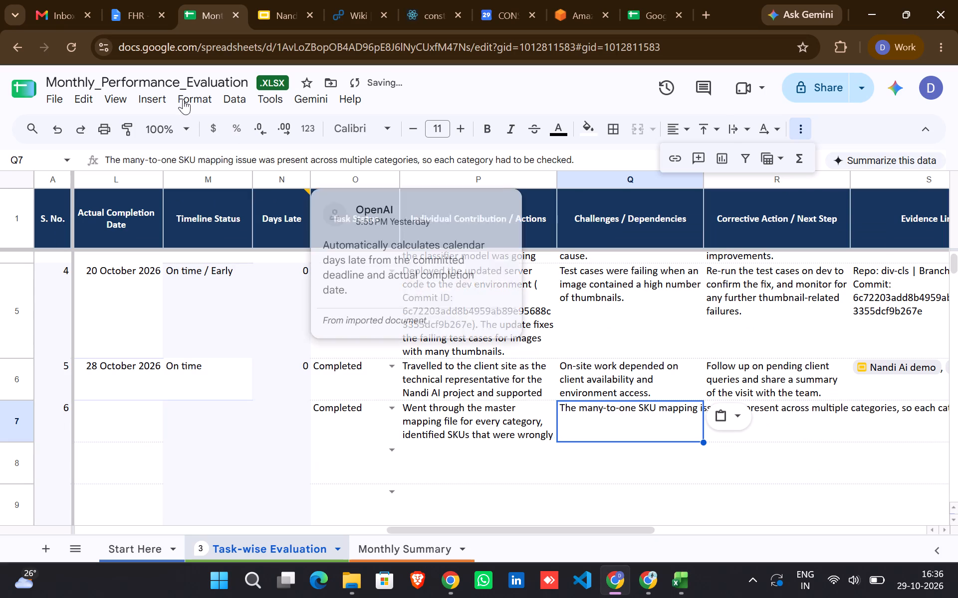
click(206, 99)
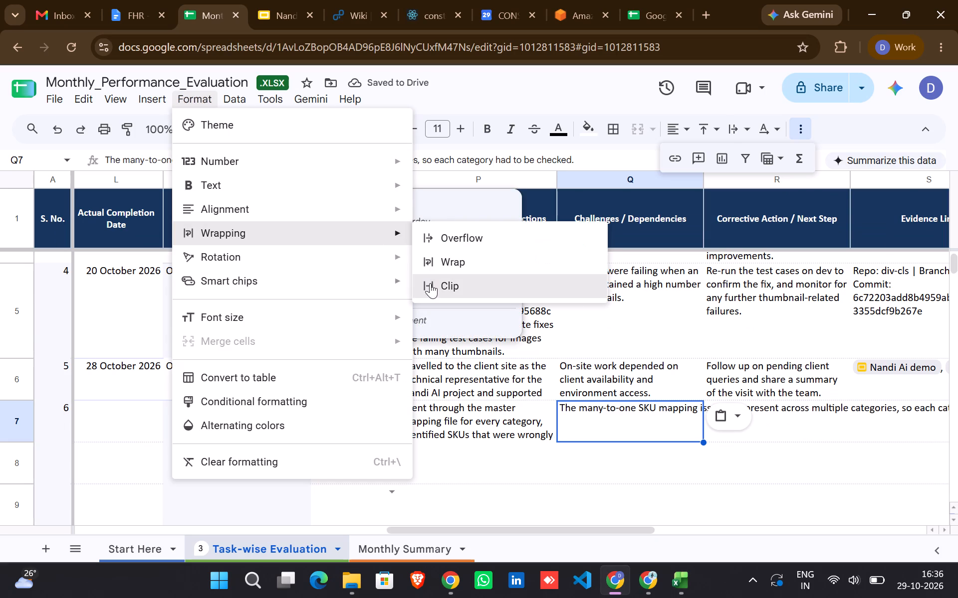
click(450, 270)
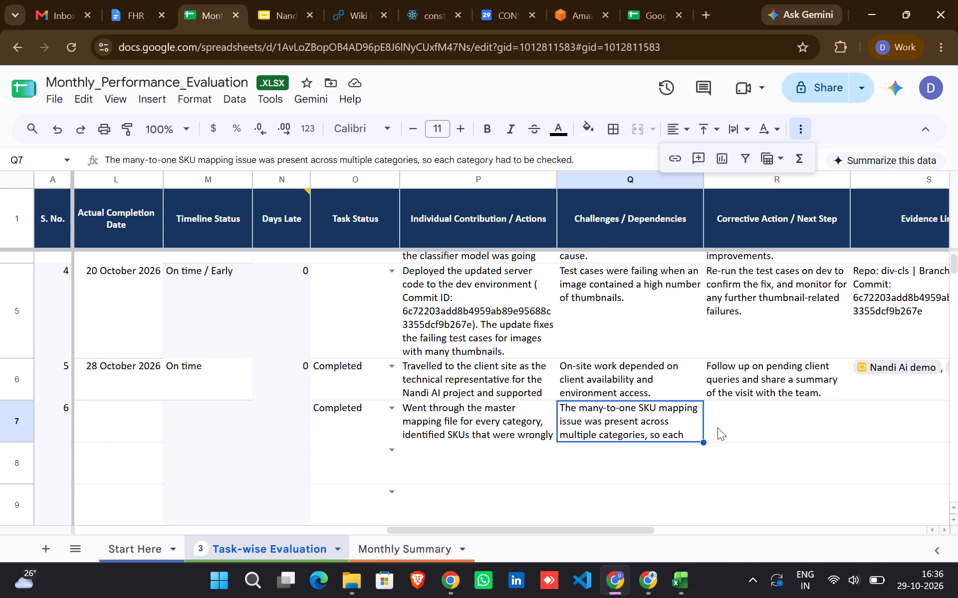
Increase the height of row 7 in the Google Sheet slightly to give the wrapped master mapping text more room.
click(666, 425)
key(alt+Tab)
scroll(653, 460, left, 1)
click(743, 418)
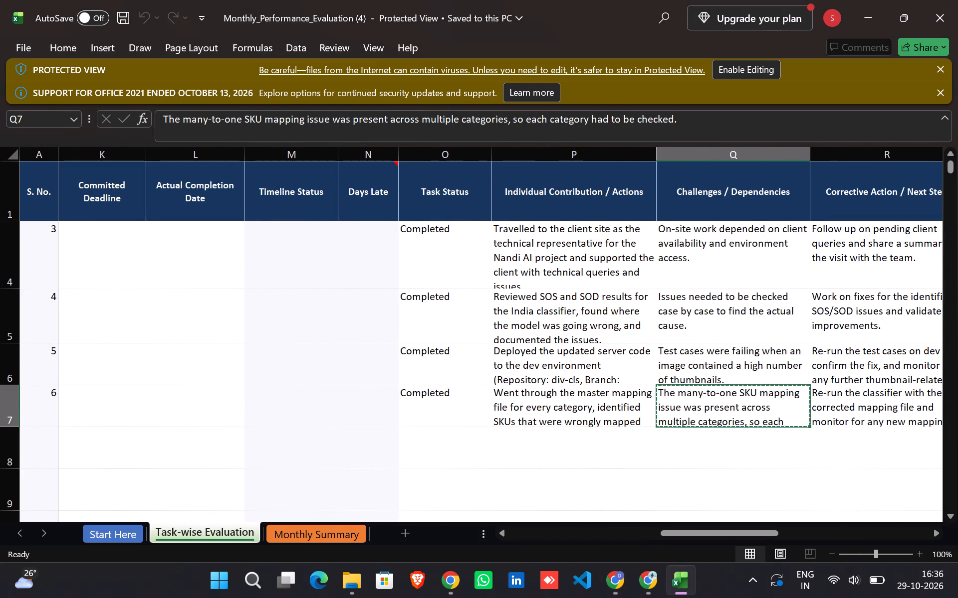
double_click(761, 412)
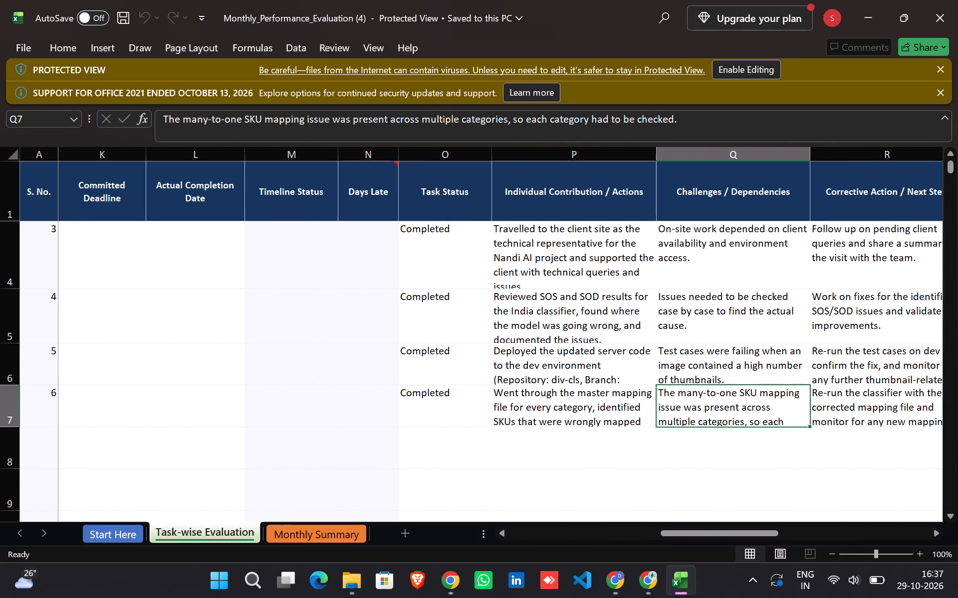
key(alt+Tab)
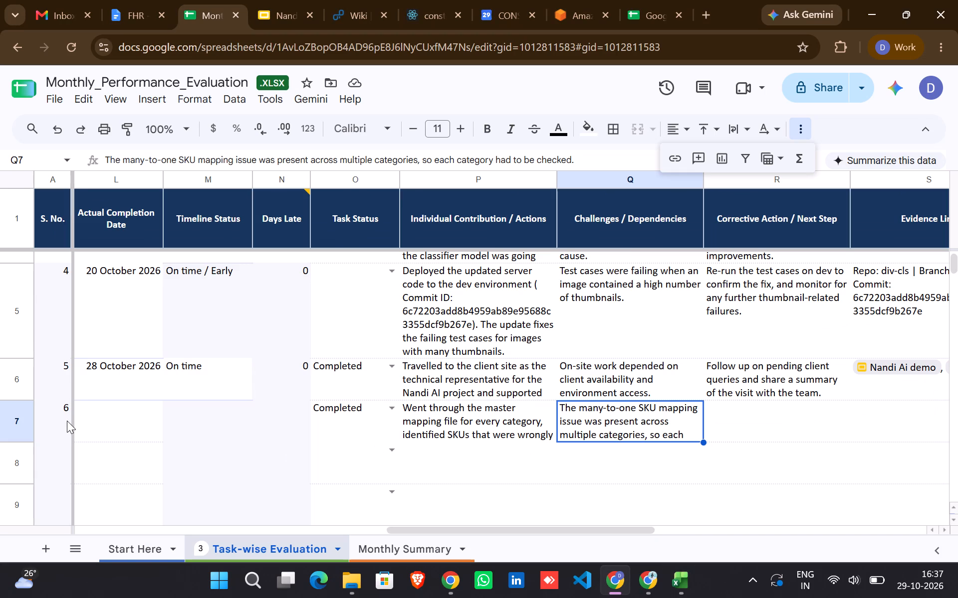
click(13, 435)
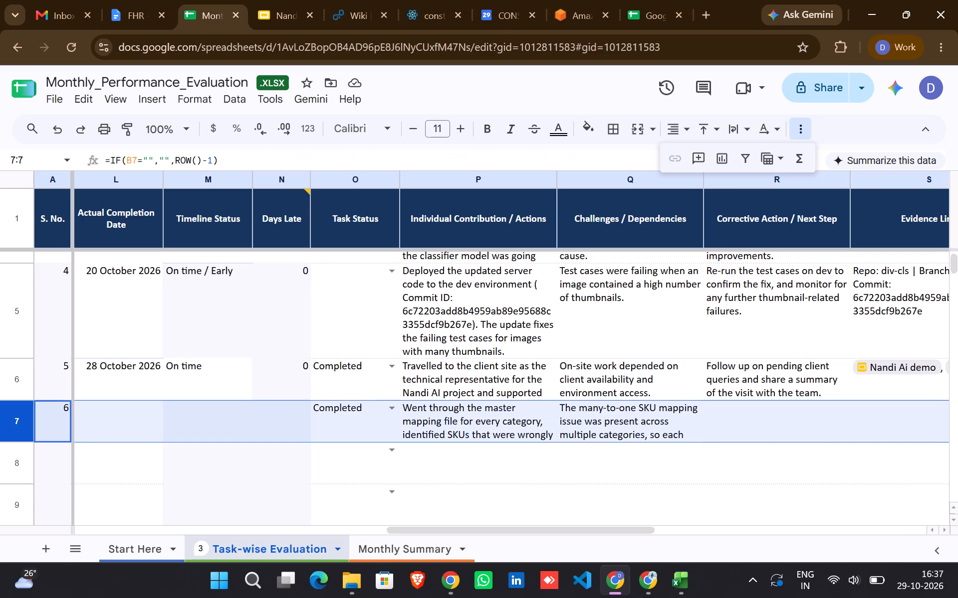
drag(17, 445, 19, 461)
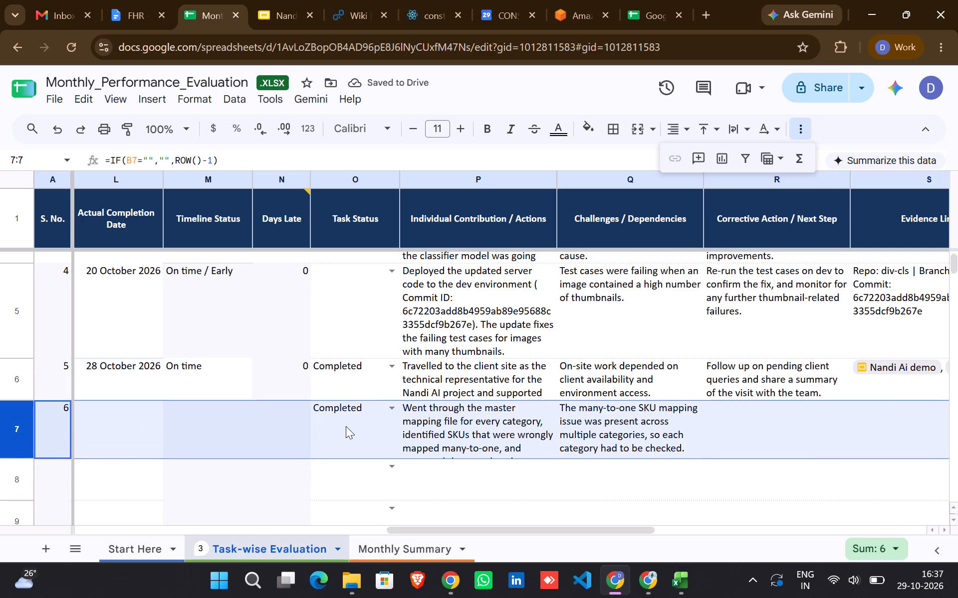
Copy the master mapping task's Corrective Action / Next Step text from R7 of the Excel workbook into R7 of the Google Sheet and wrap it.
key(alt+Tab)
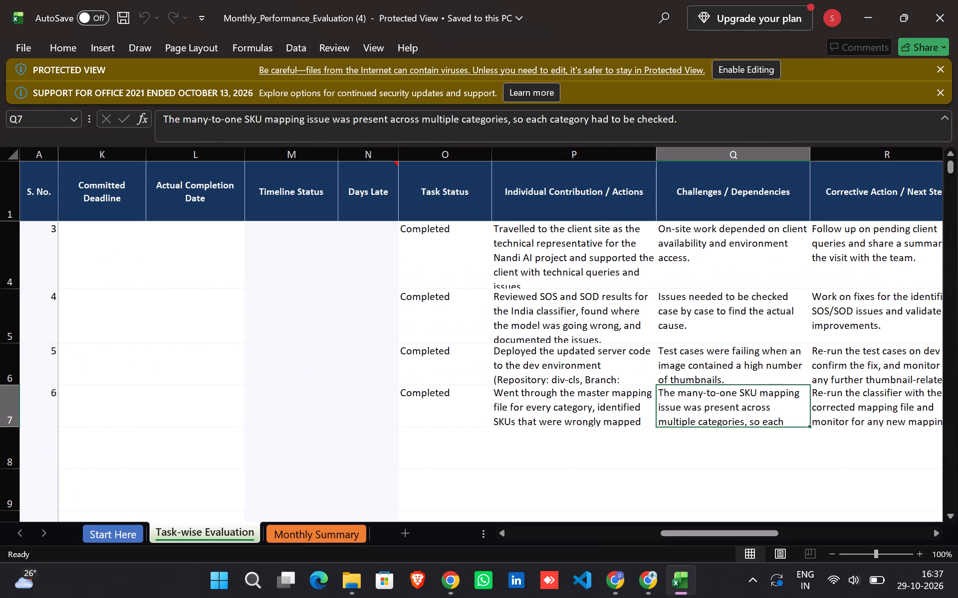
click(858, 412)
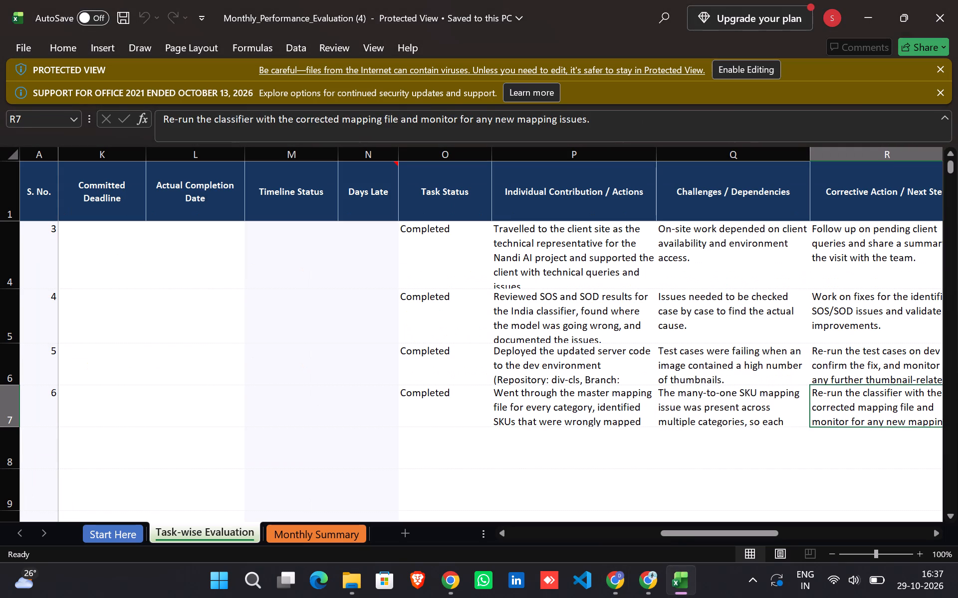
key(ctrl+c)
key(alt+Tab)
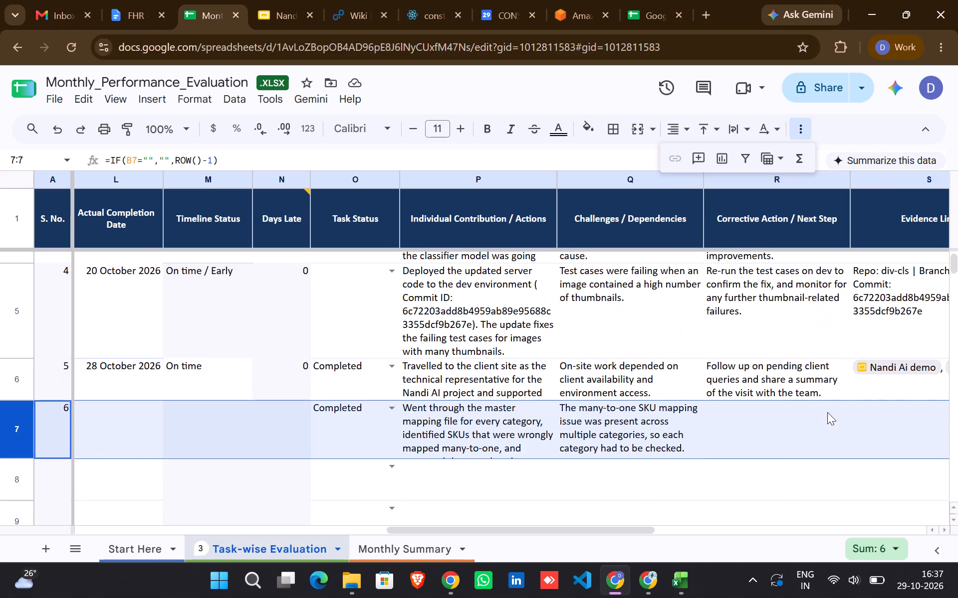
click(757, 427)
key(ctrl+v)
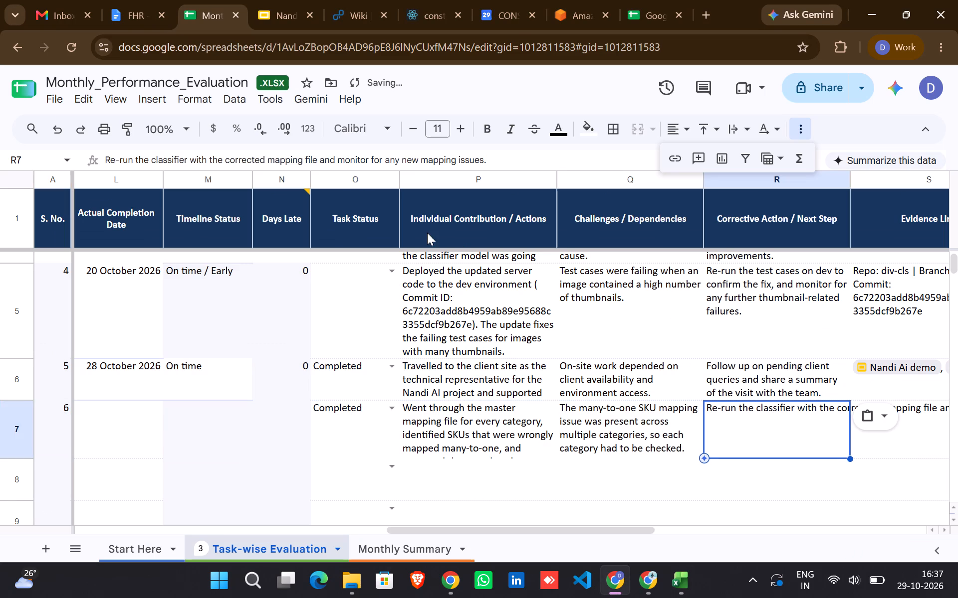
click(176, 103)
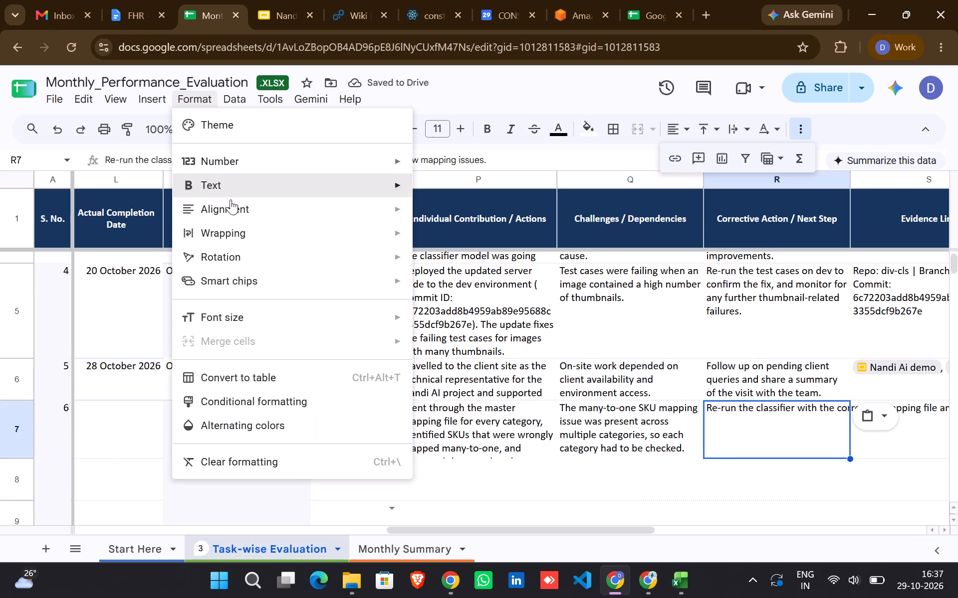
click(446, 268)
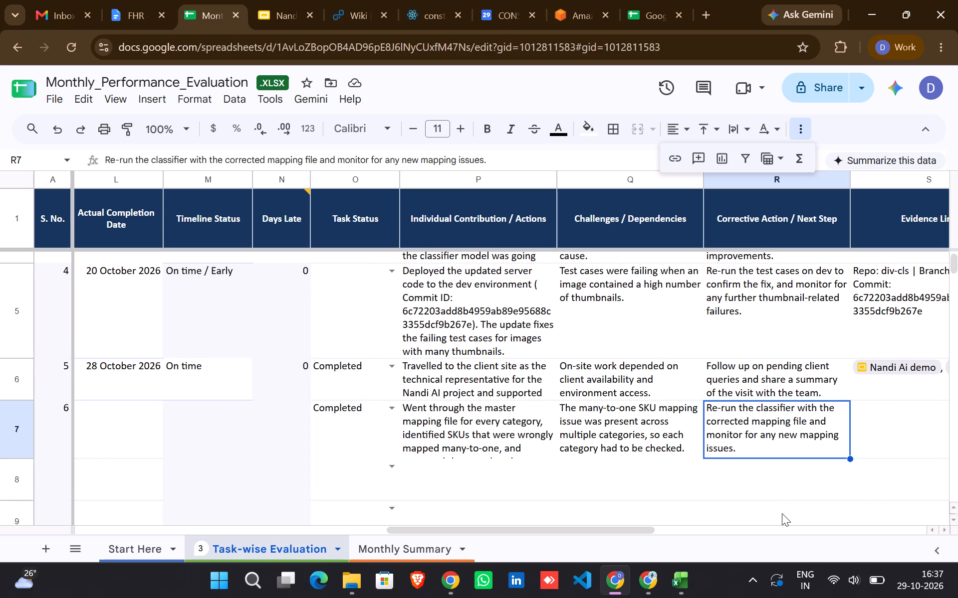
Copy the master mapping task's Self-Assessment Rationale text from X7 of the Excel workbook into X7 of the Google Sheet and wrap it.
key(alt+Tab)
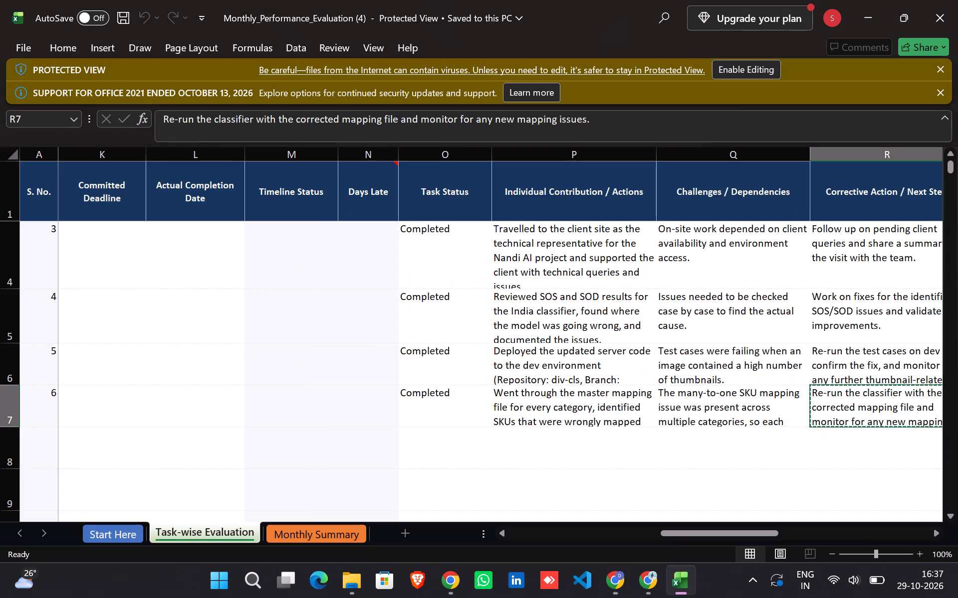
scroll(618, 466, left, 4)
key(alt+Tab)
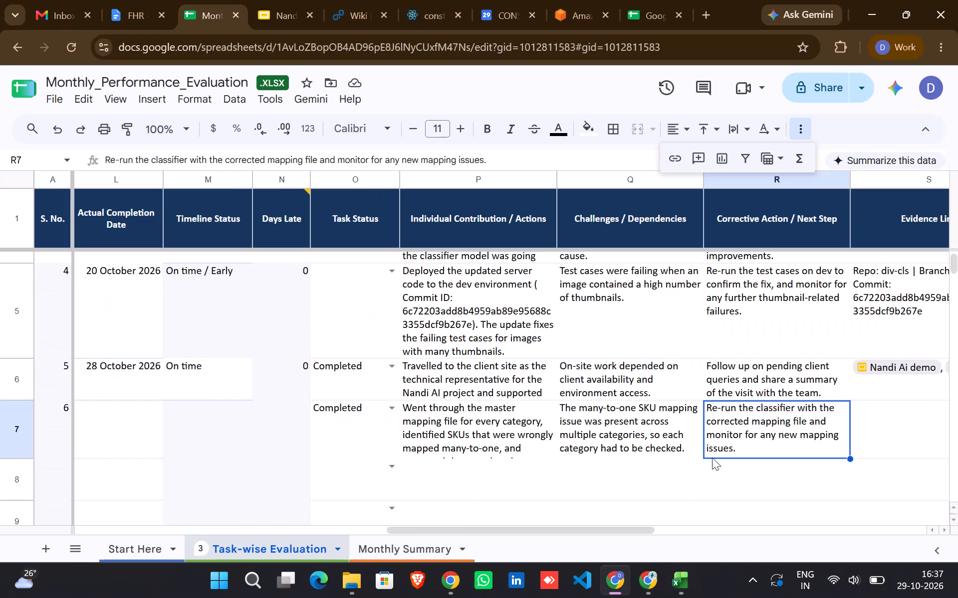
scroll(712, 457, left, 2)
key(alt+Tab)
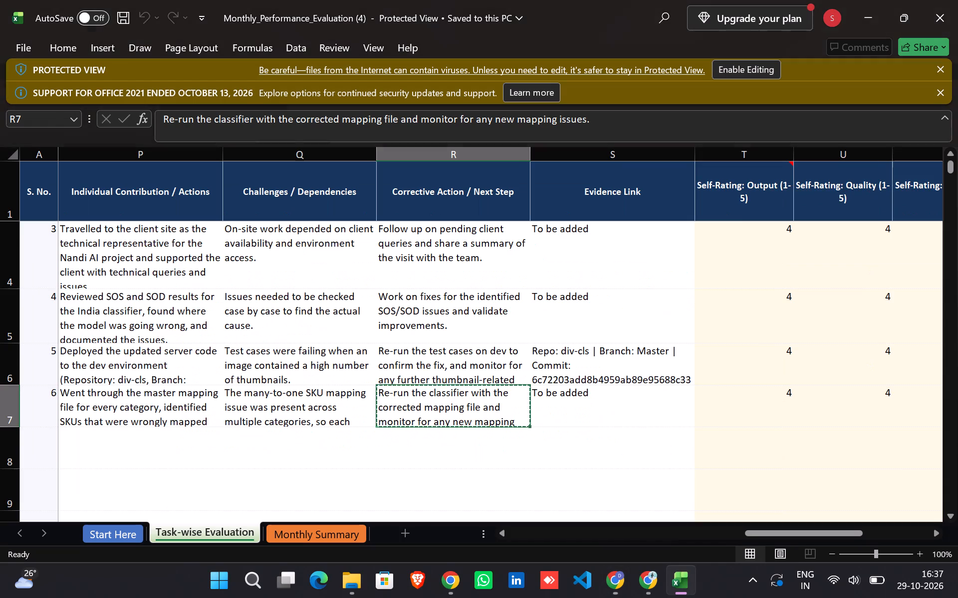
scroll(699, 461, left, 6)
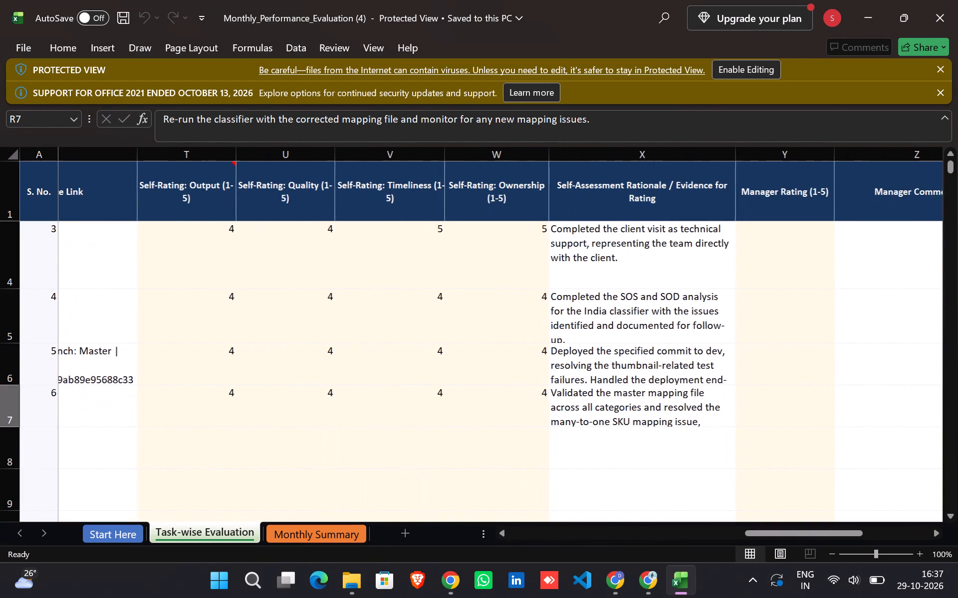
scroll(699, 461, left, 1)
click(614, 418)
key(ctrl+c)
key(alt+Tab)
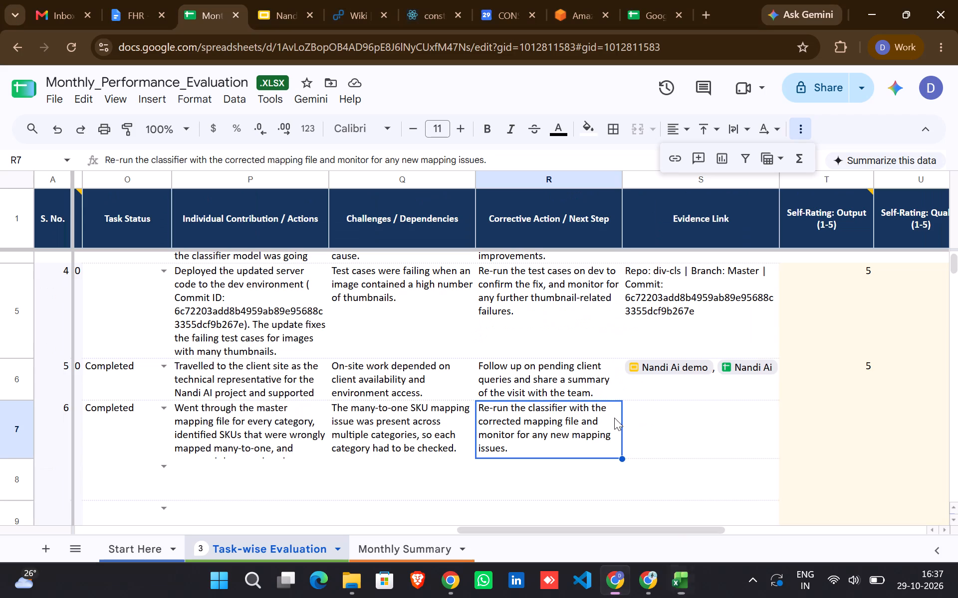
scroll(682, 440, left, 5)
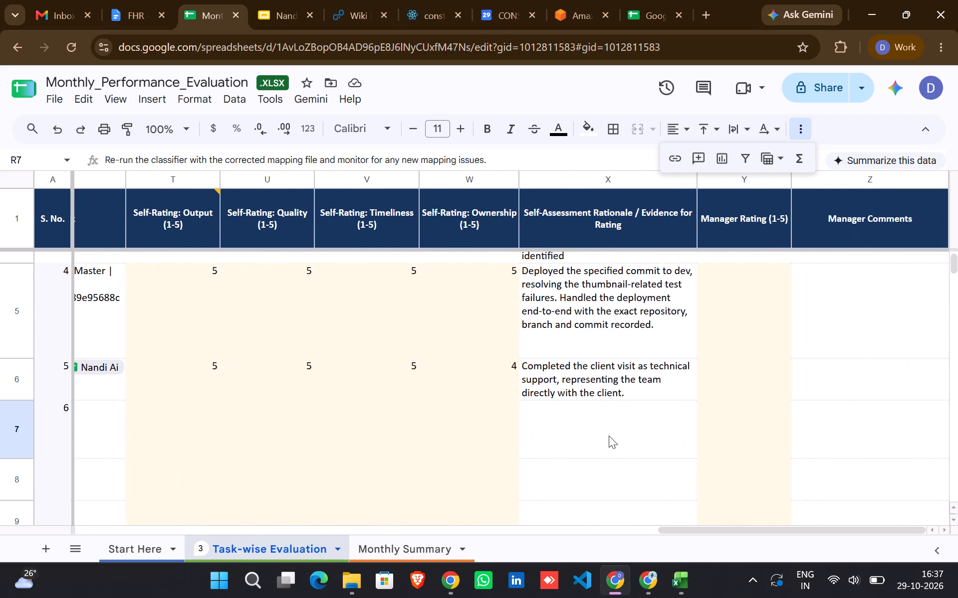
click(609, 436)
key(ctrl+v)
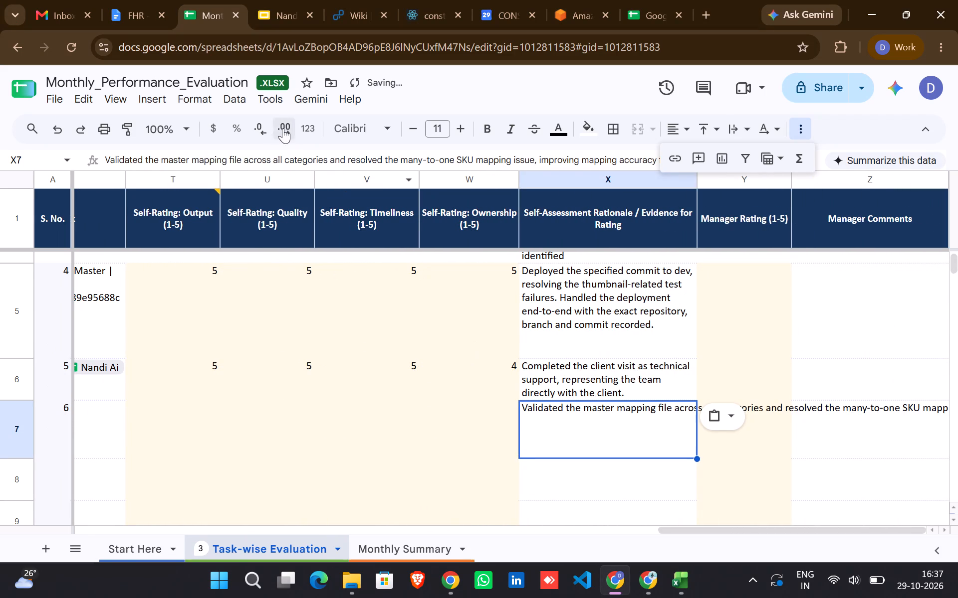
click(203, 103)
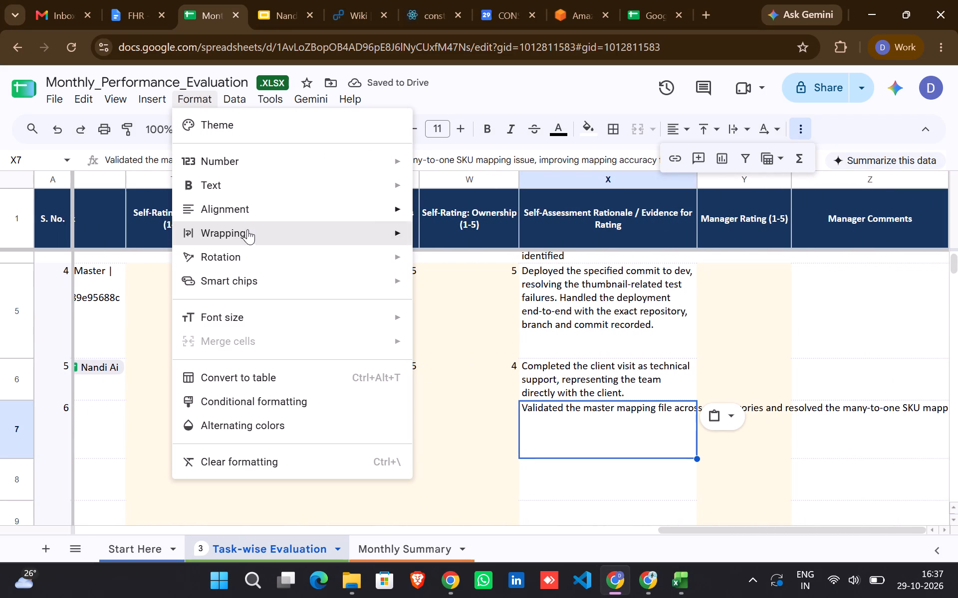
click(443, 257)
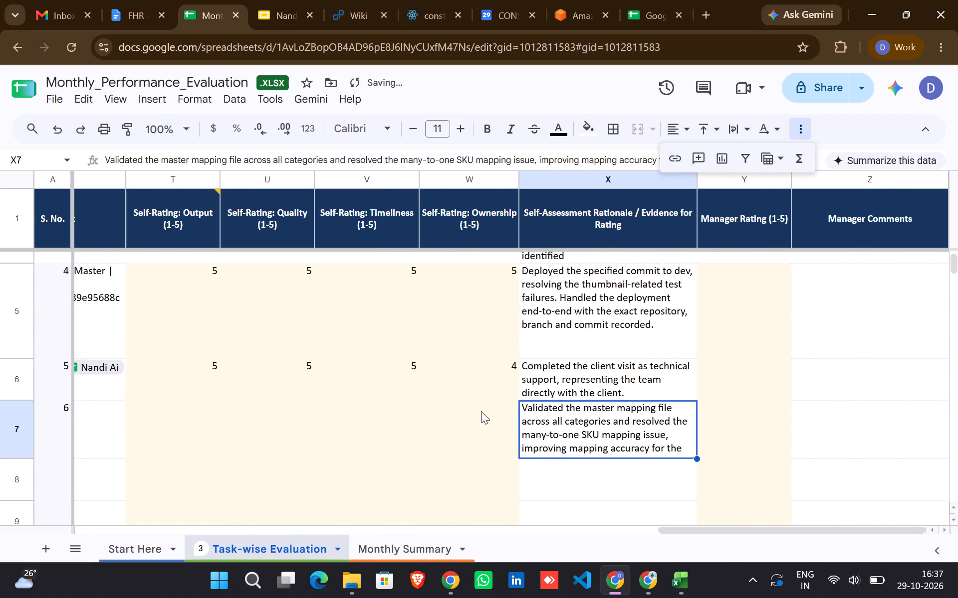
Enter 5 for the master mapping task's Ownership, Timeliness, Quality and Output self-ratings in row 7.
click(449, 408)
key(5)
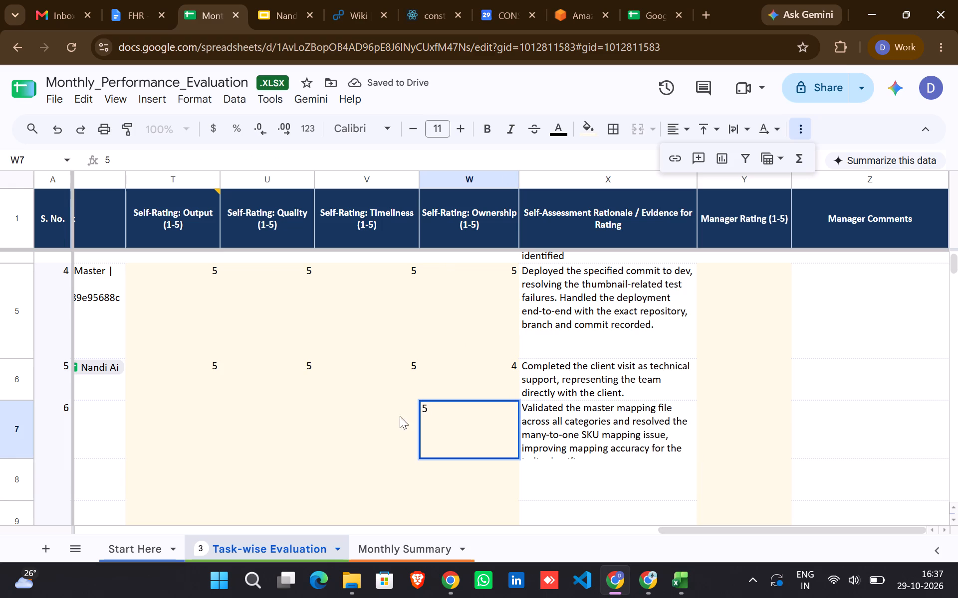
click(387, 417)
key(5)
click(244, 429)
key(5)
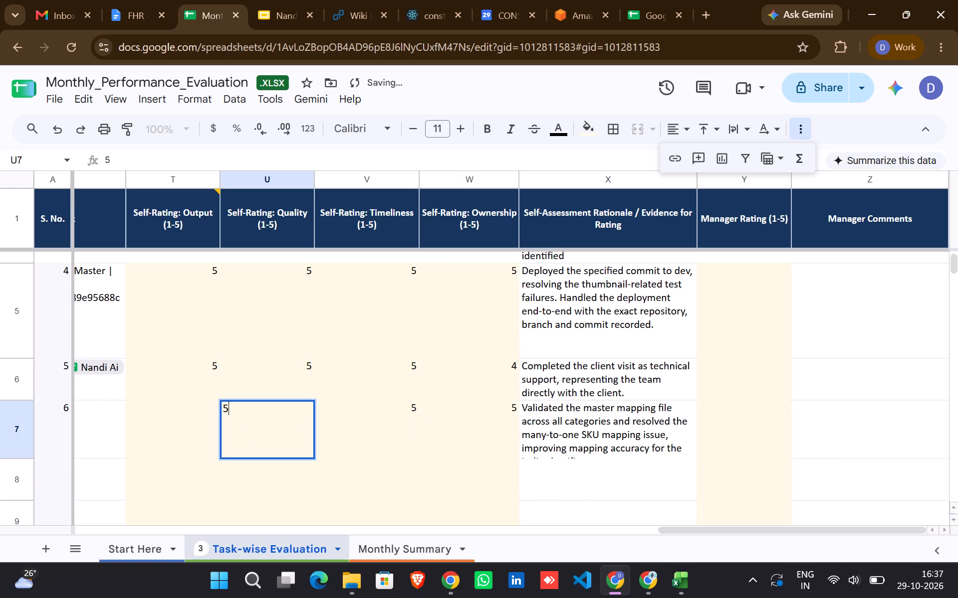
click(185, 426)
key(5)
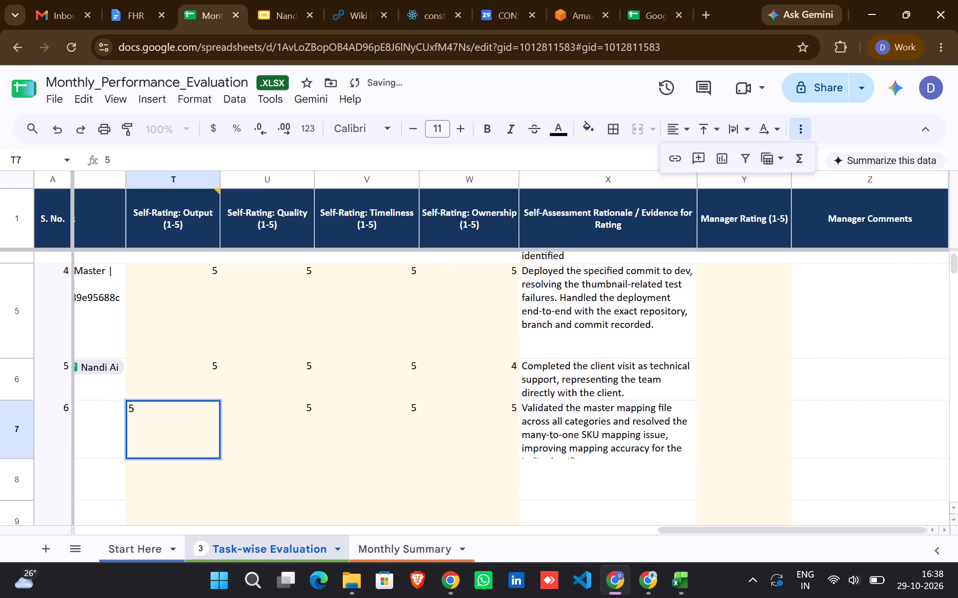
scroll(185, 426, right, 2)
click(94, 429)
Create a new blank spreadsheet from the Google Sheets home page.
scroll(94, 429, right, 5)
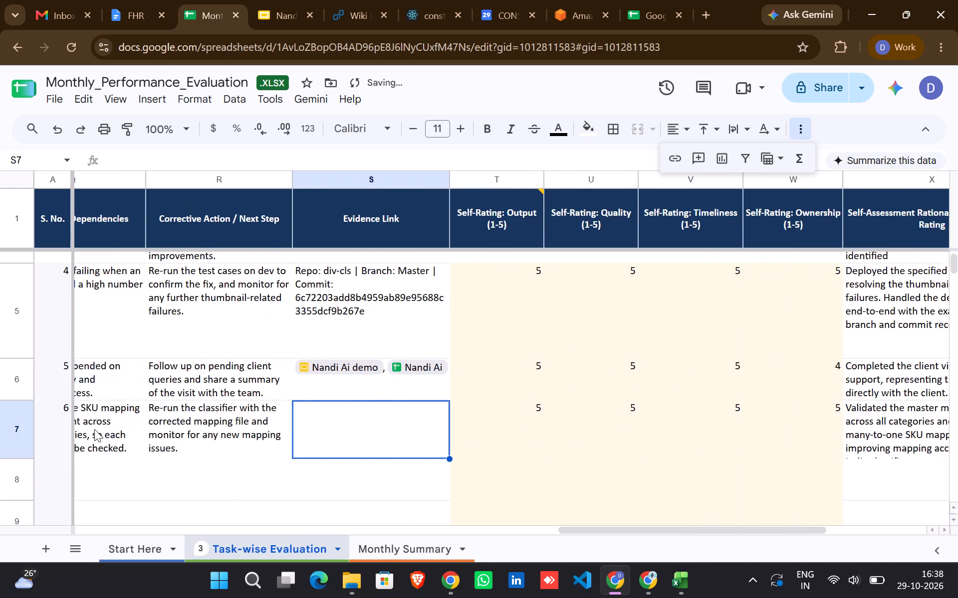
scroll(94, 429, right, 5)
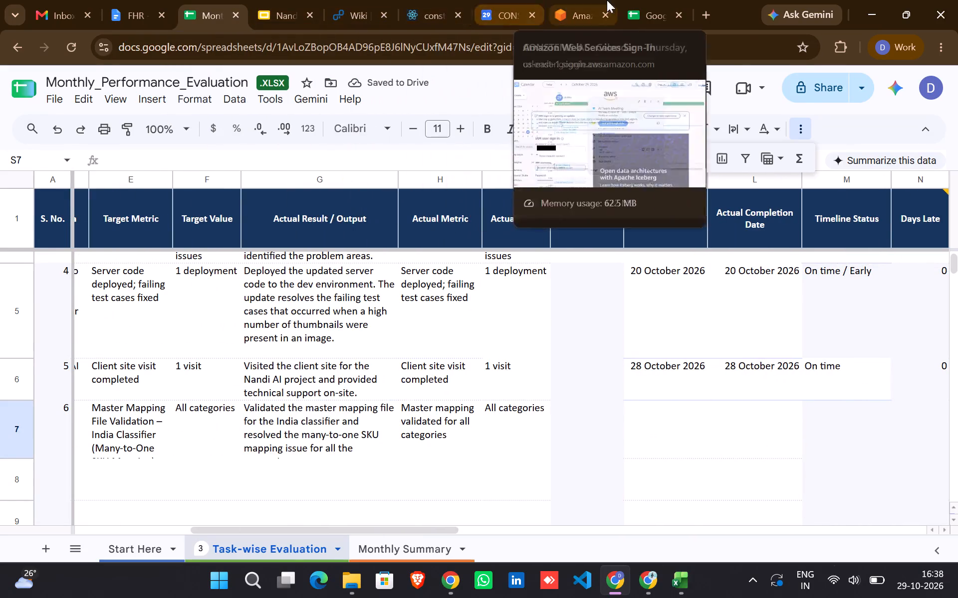
click(635, 3)
scroll(58, 219, up, 14)
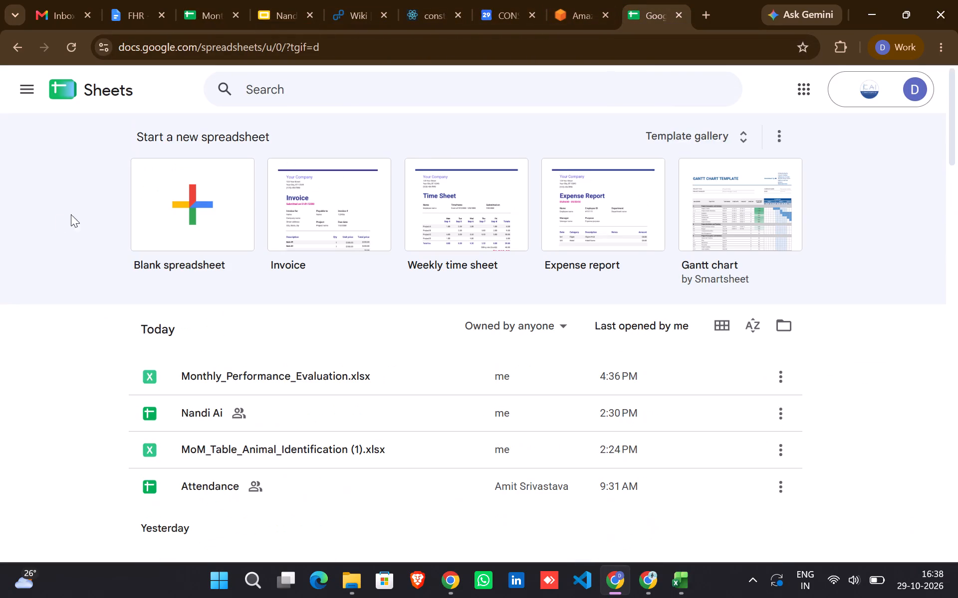
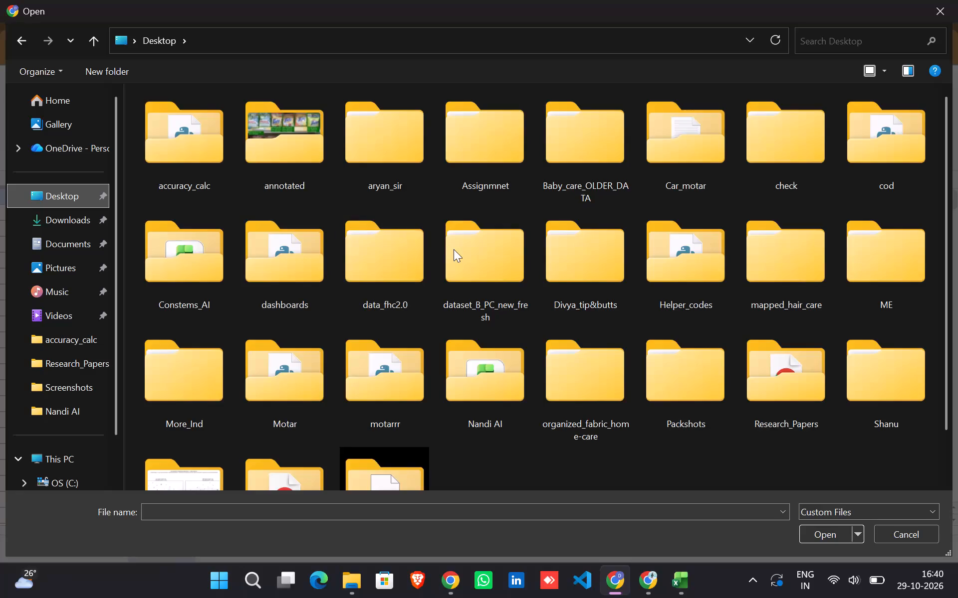
Look through the Desktop folder's contents for the local file to import into the blank spreadsheet.
scroll(454, 249, down, 2)
scroll(454, 249, up, 1)
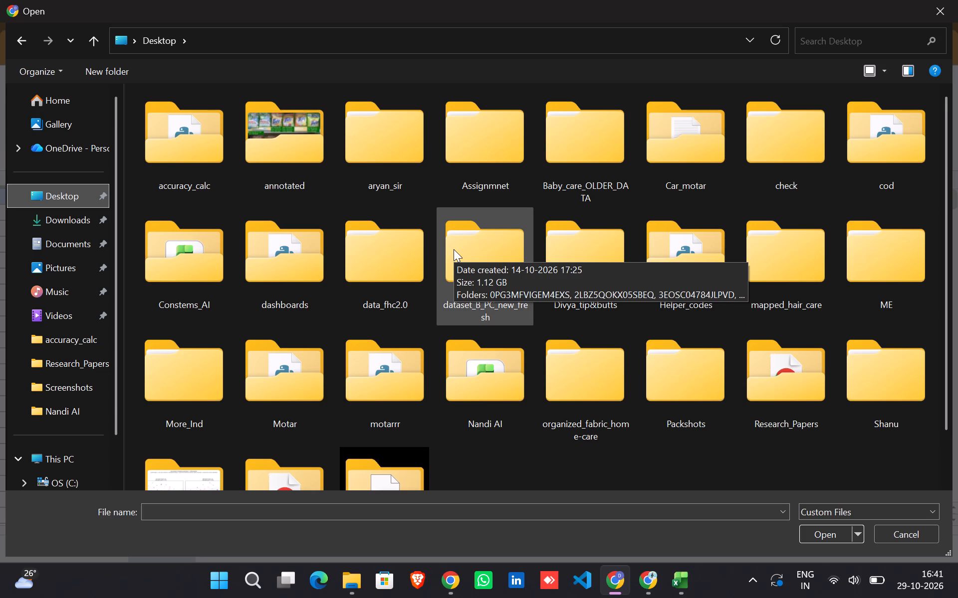
scroll(571, 378, down, 2)
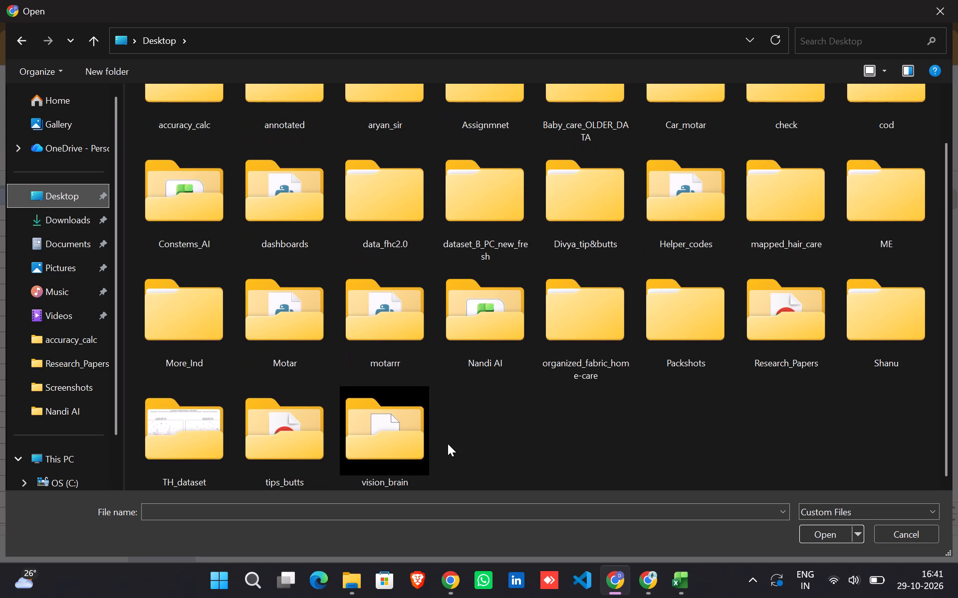
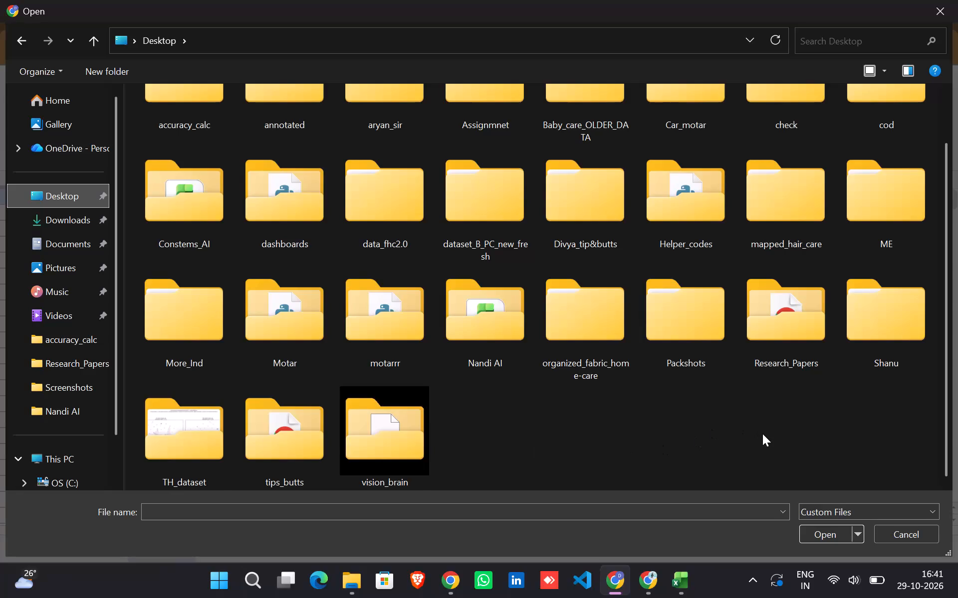
Open the Many to one Mapping workbook from the Desktop's accuracy_calc folder as the file to import.
scroll(762, 434, up, 1)
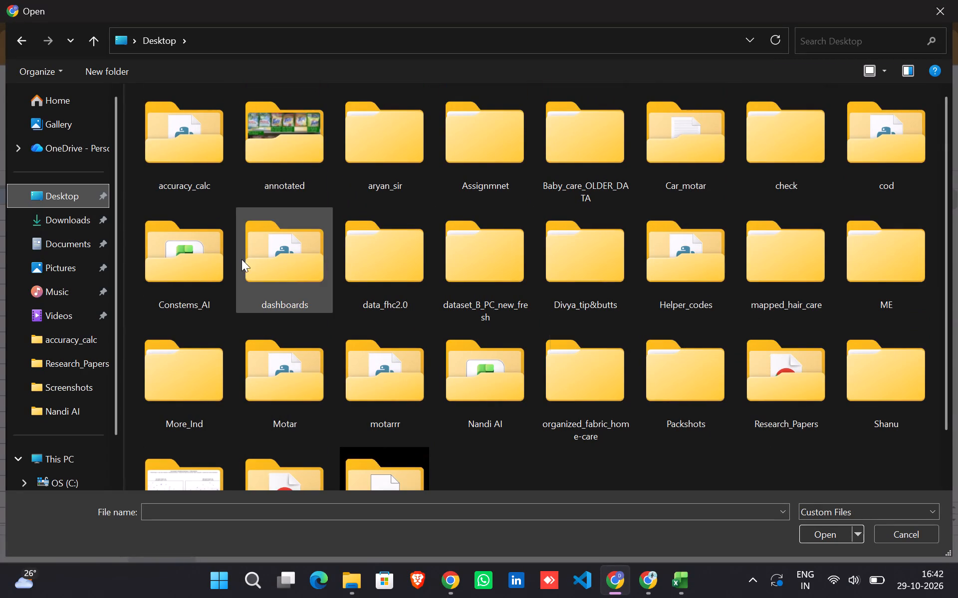
double_click(210, 177)
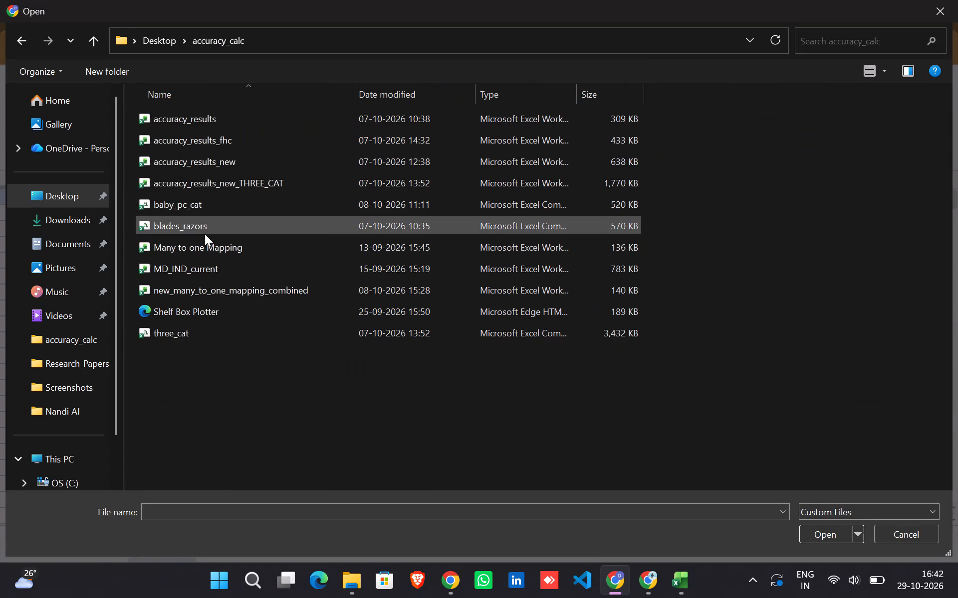
click(205, 240)
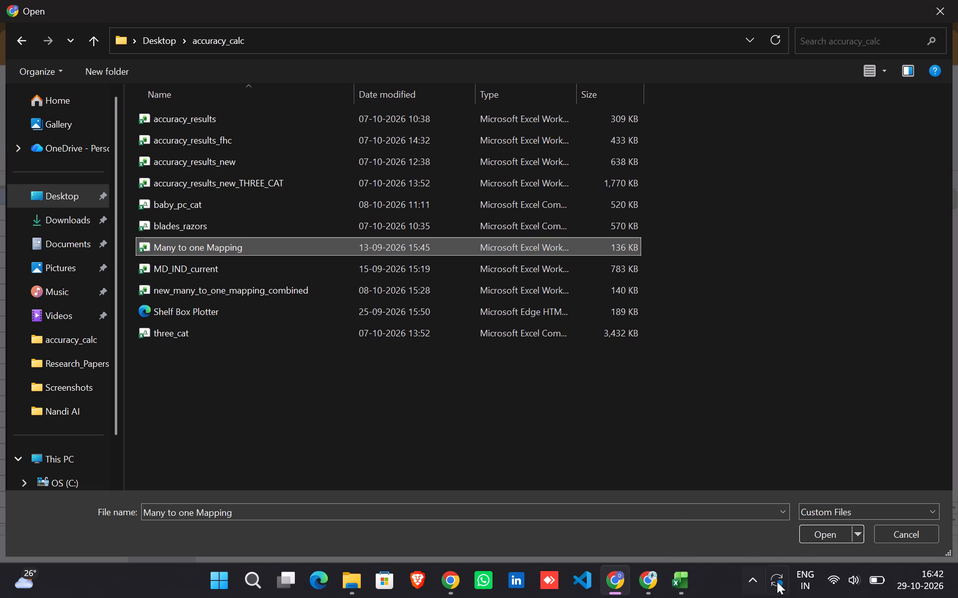
click(818, 531)
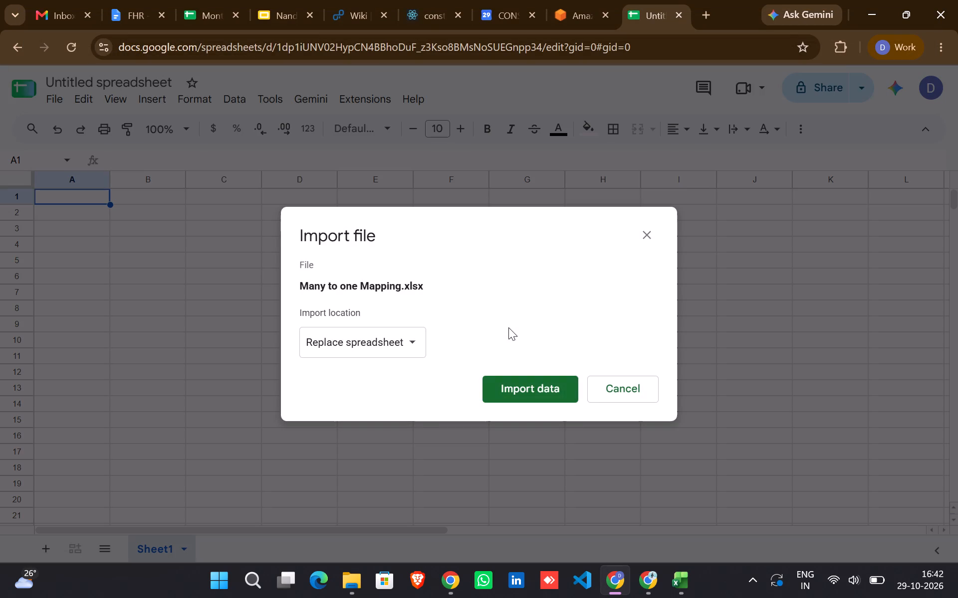
Import the workbook's data into the untitled spreadsheet with the import location kept at Replace spreadsheet.
click(407, 349)
click(527, 356)
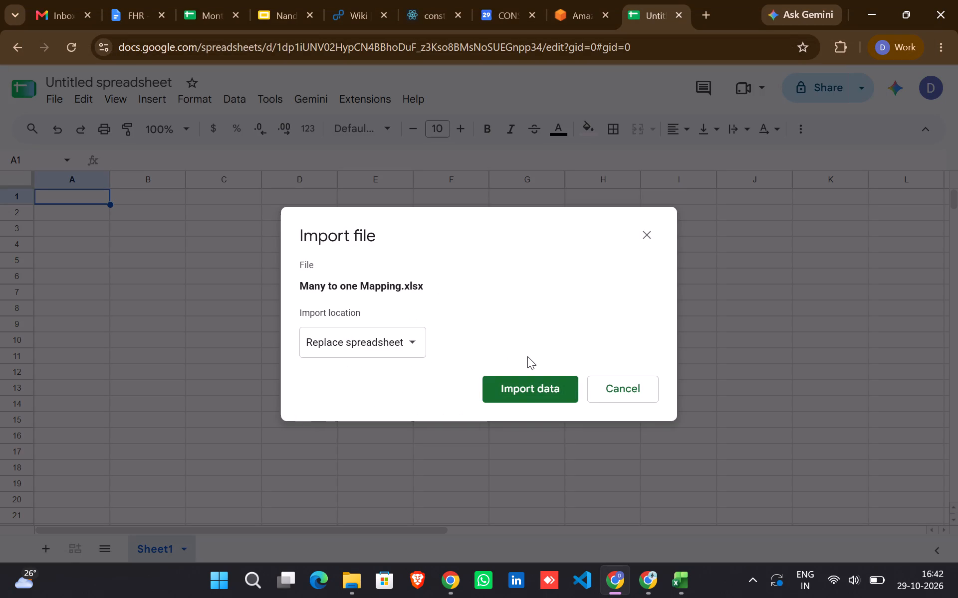
click(519, 392)
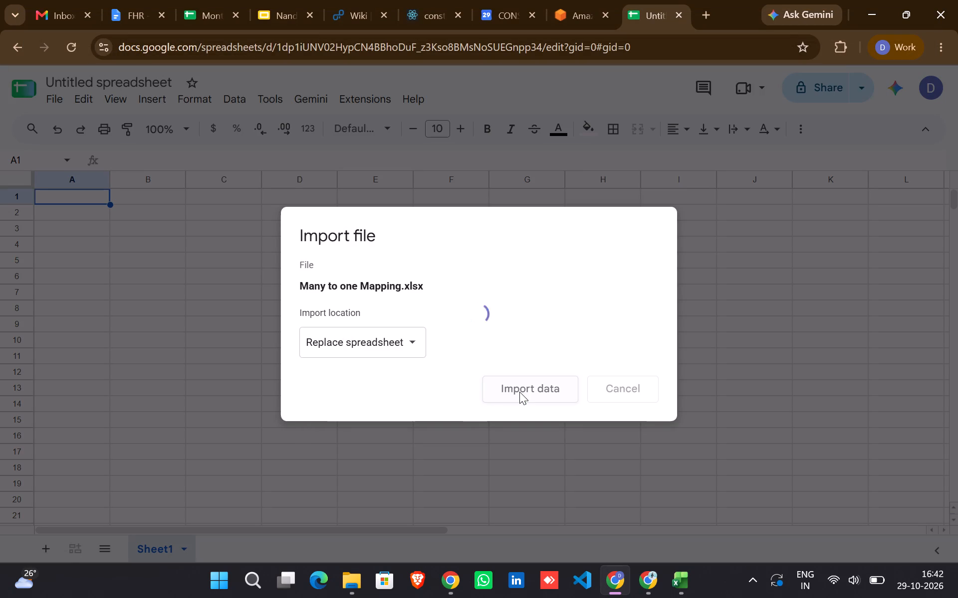
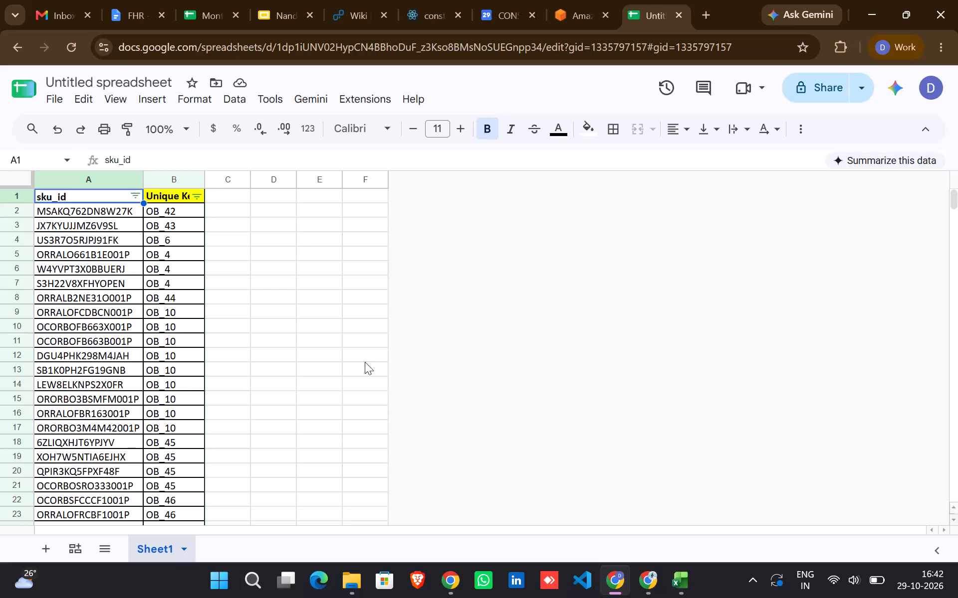
Rename the untitled spreadsheet as "many to one mapping".
drag(174, 81, 50, 70)
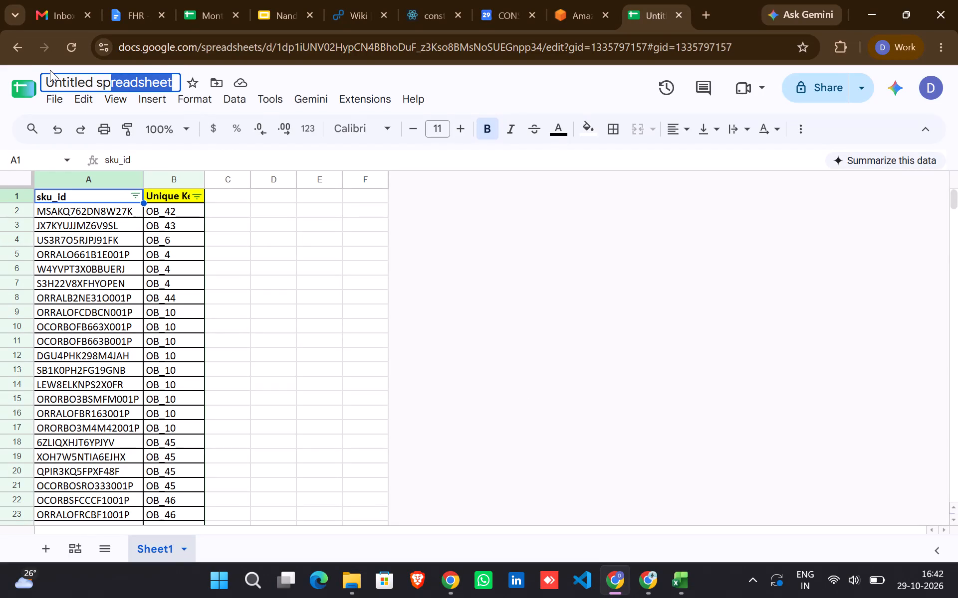
drag(50, 70, 37, 70)
key(BackSpace)
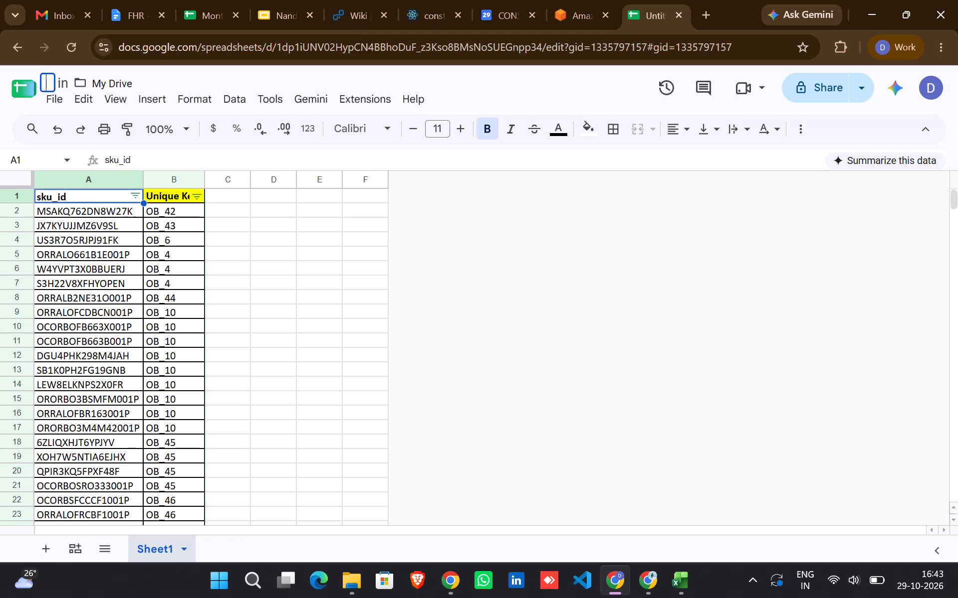
text(many to one mapping)
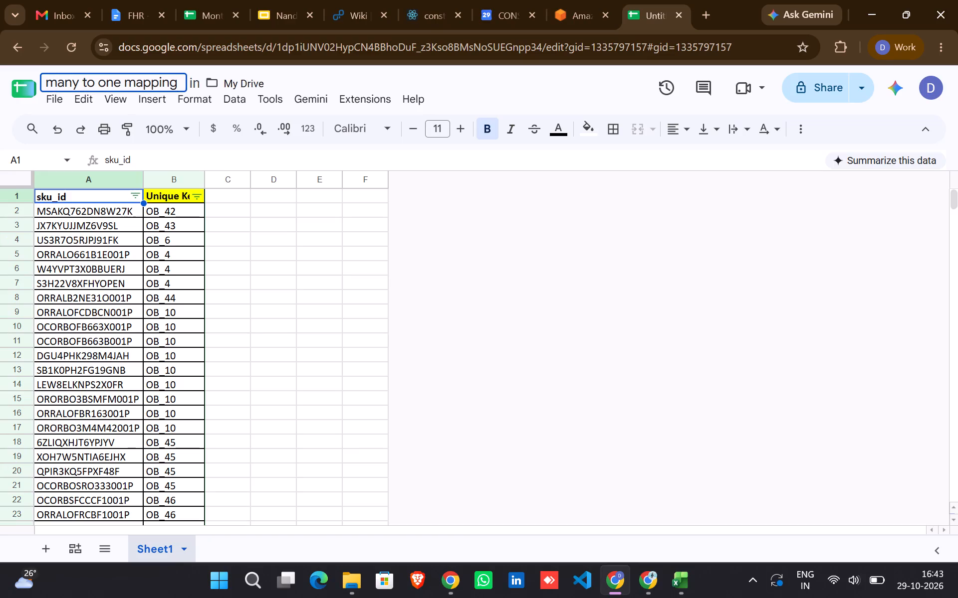
click(325, 210)
Give the CONSTEMS-AI group general link access to the many to one mapping spreadsheet and copy its sharing link.
click(806, 91)
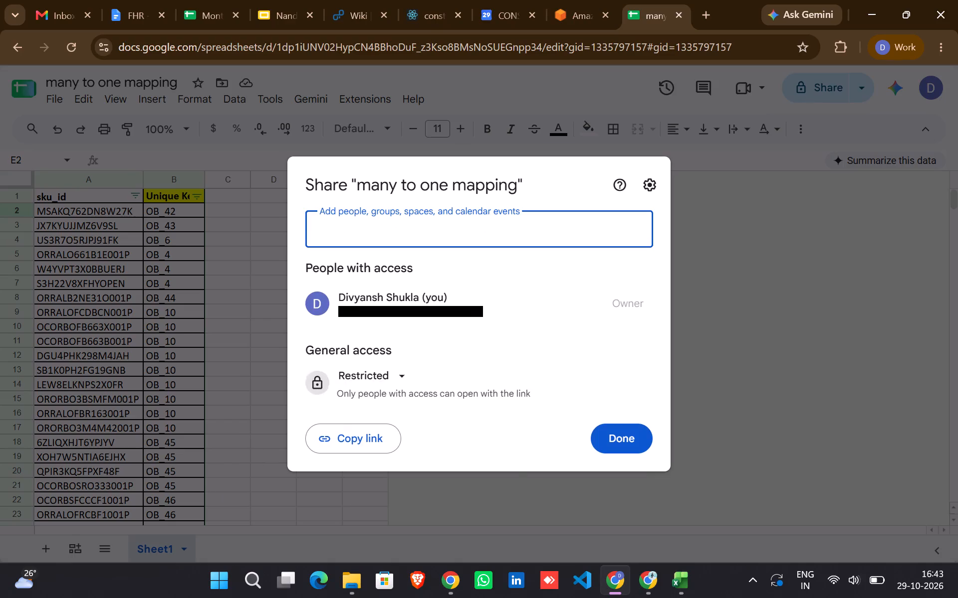
click(378, 374)
click(390, 454)
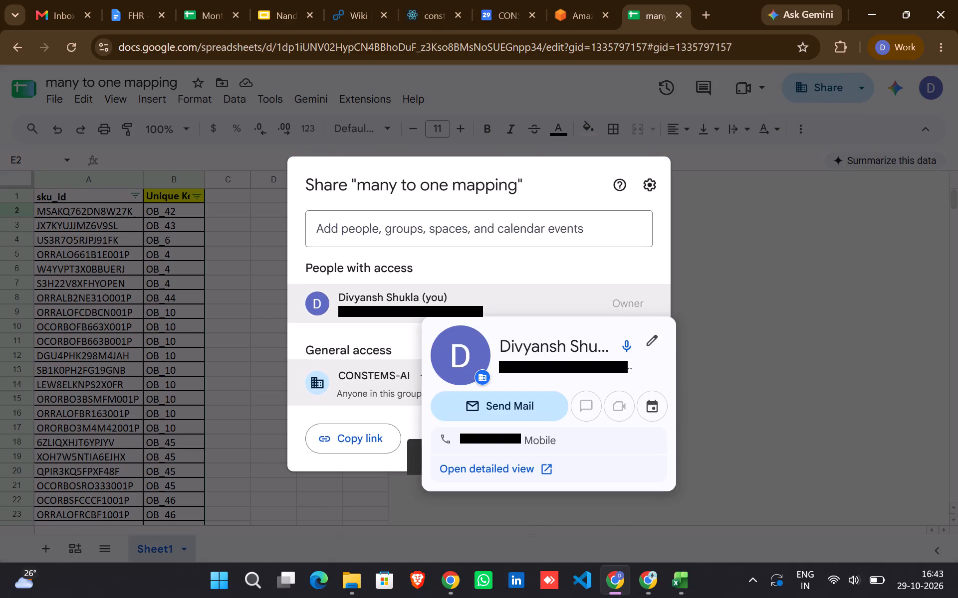
click(341, 444)
click(262, 303)
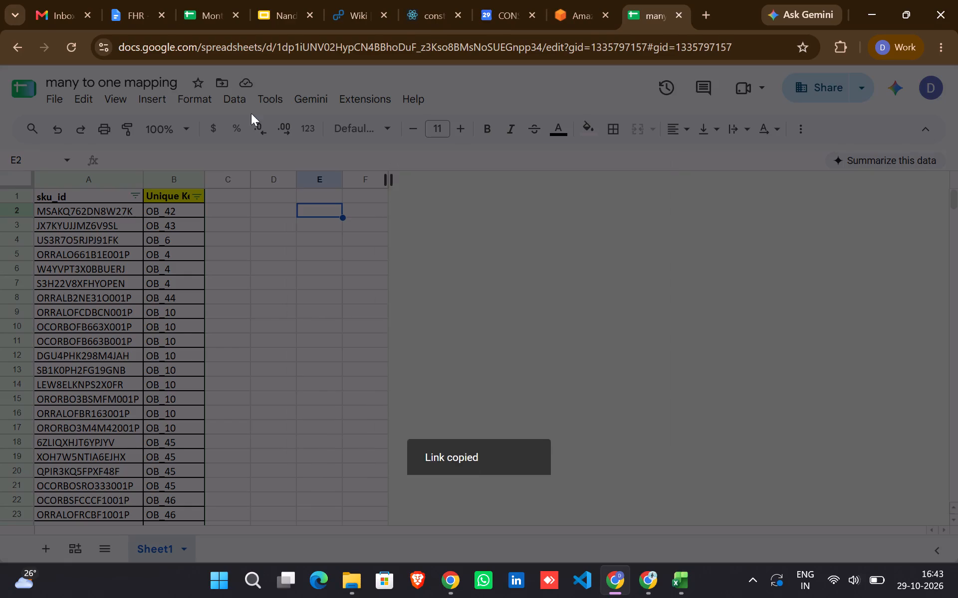
Return to the Monthly_Performance_Evaluation spreadsheet and bring up the Evidence Link cell for task 6 in Task-wise Evaluation.
click(234, 0)
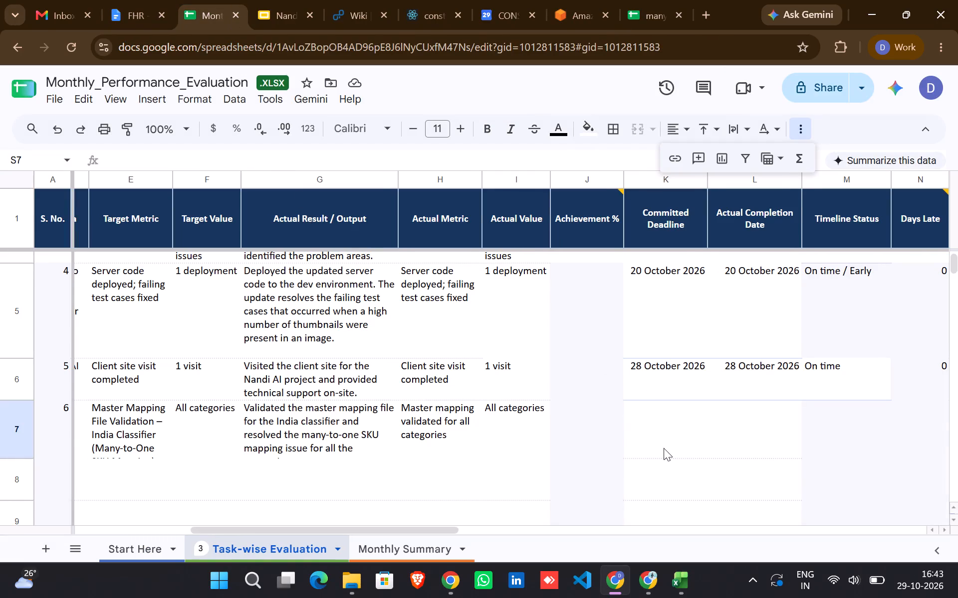
scroll(664, 448, left, 10)
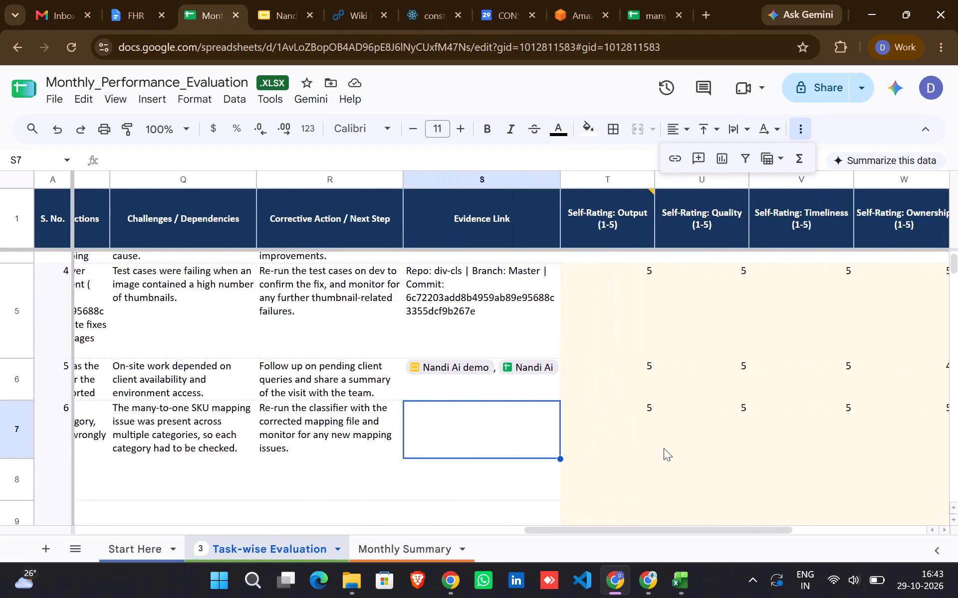
Add the copied many to one mapping spreadsheet link as a file chip in task 6's Evidence Link cell.
key(ctrl+v)
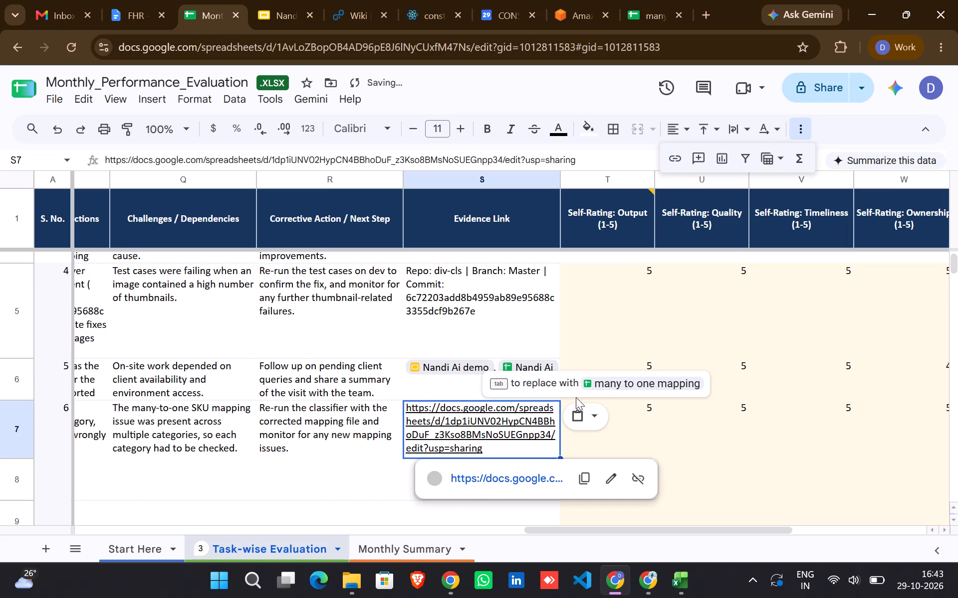
click(594, 381)
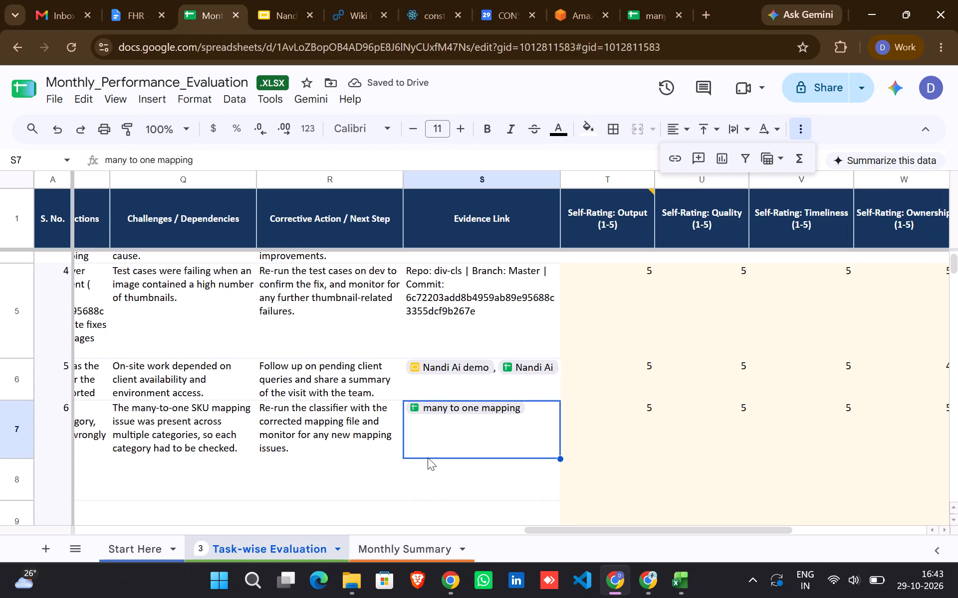
Go back to task 6's deadline and completion date columns and select its Timeline Status cell.
click(374, 496)
scroll(374, 496, right, 5)
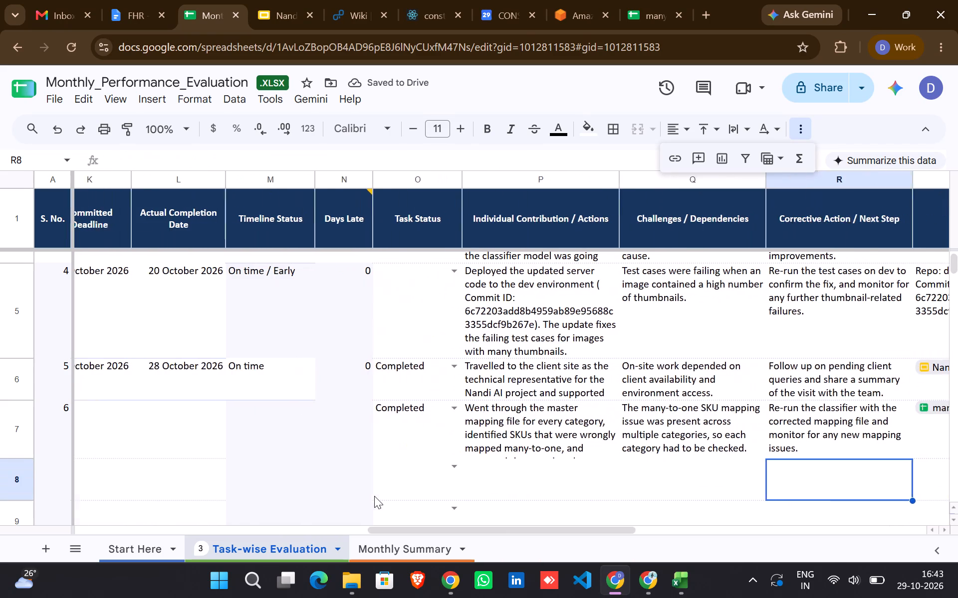
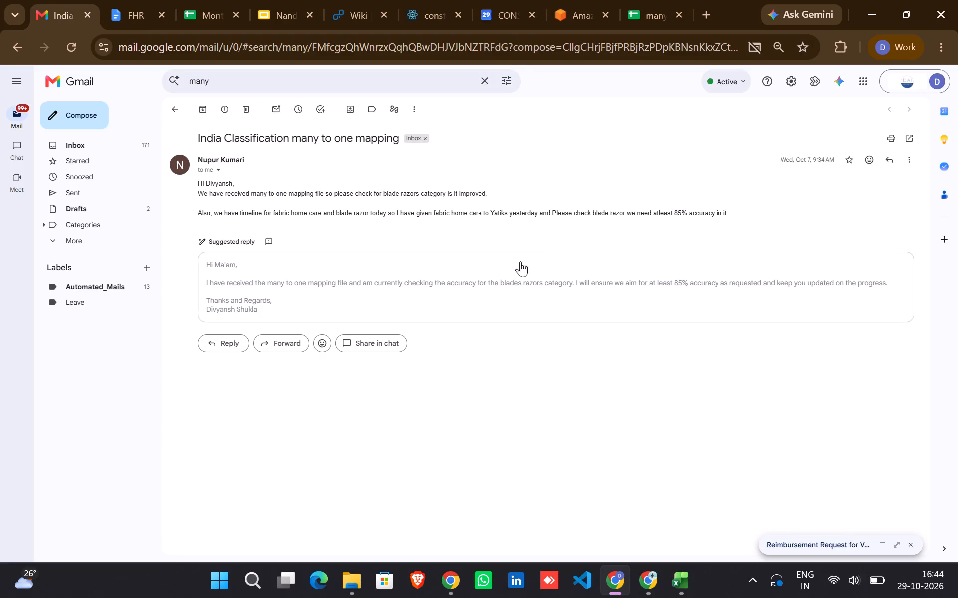
Switch back to the Monthly_Performance_Evaluation spreadsheet and select the Committed Deadline cell for task 6 in Task-wise Evaluation.
click(656, 0)
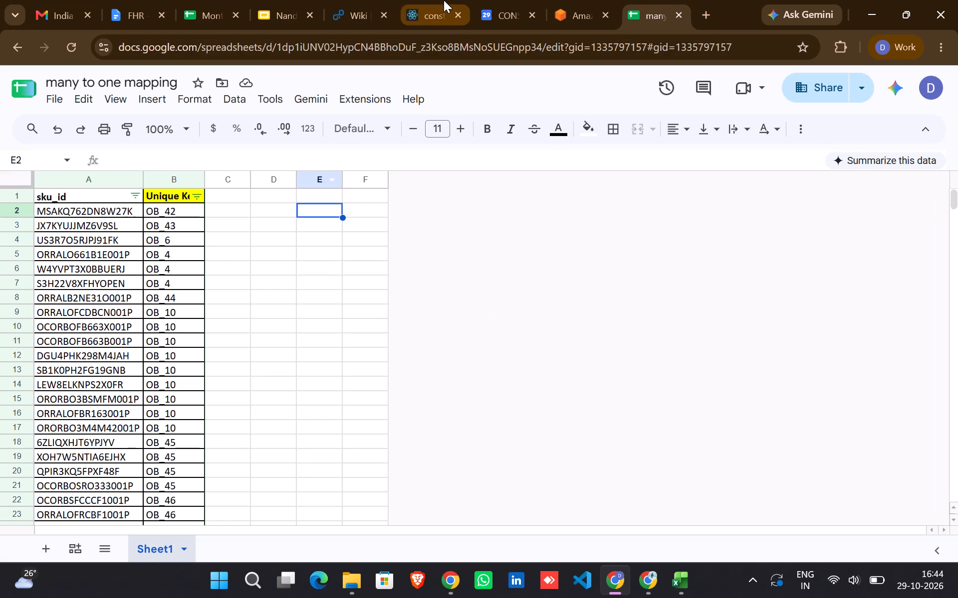
click(203, 0)
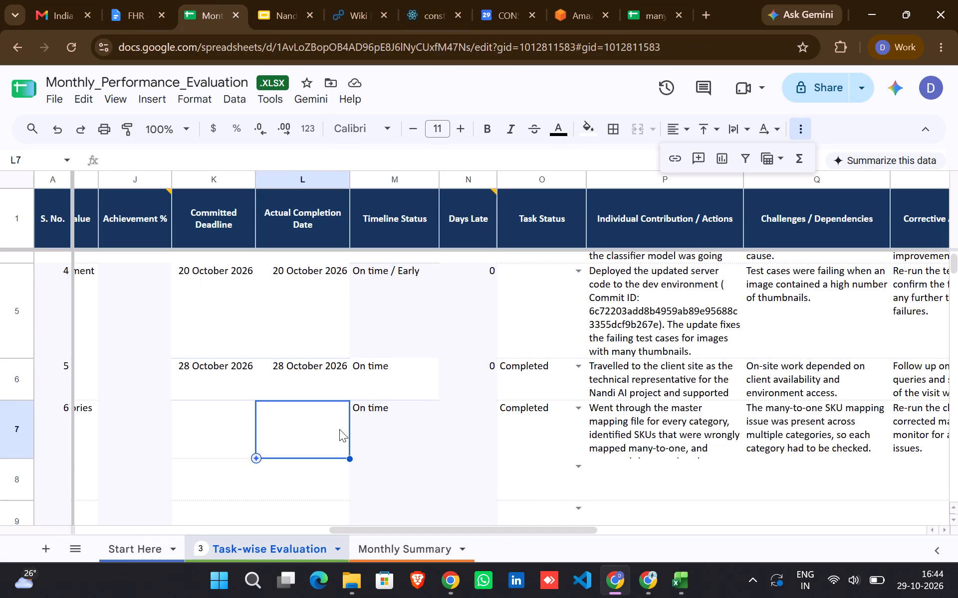
scroll(339, 429, down, 1)
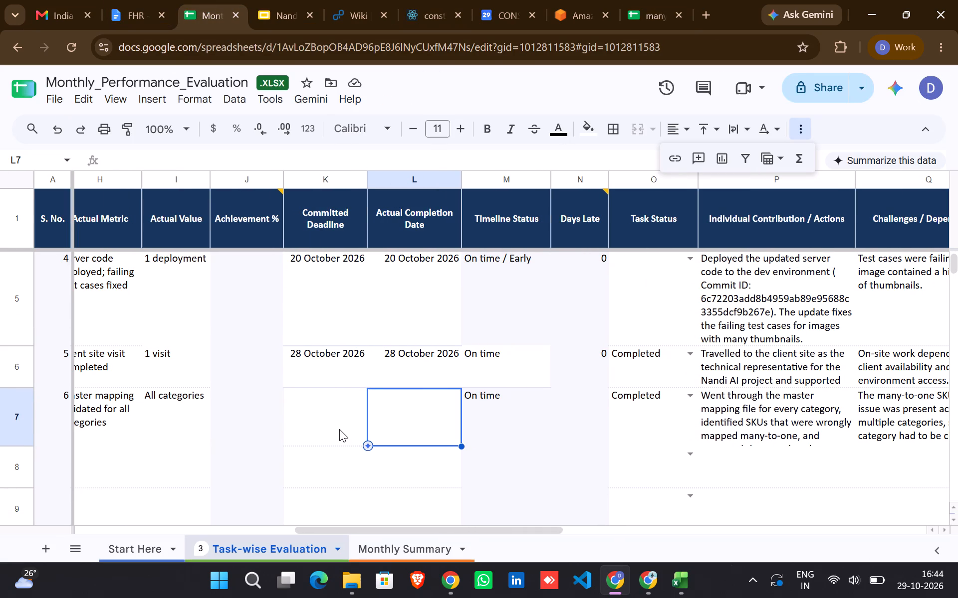
click(323, 413)
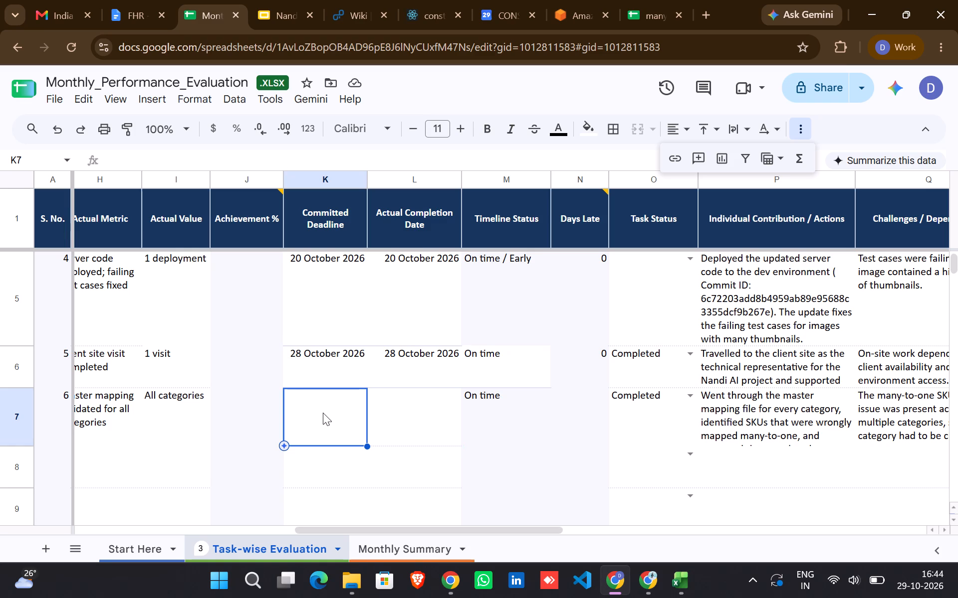
Enter 10-Oct-2026 as the Committed Deadline for task 6, the master mapping file validation.
text(10)
key(space)
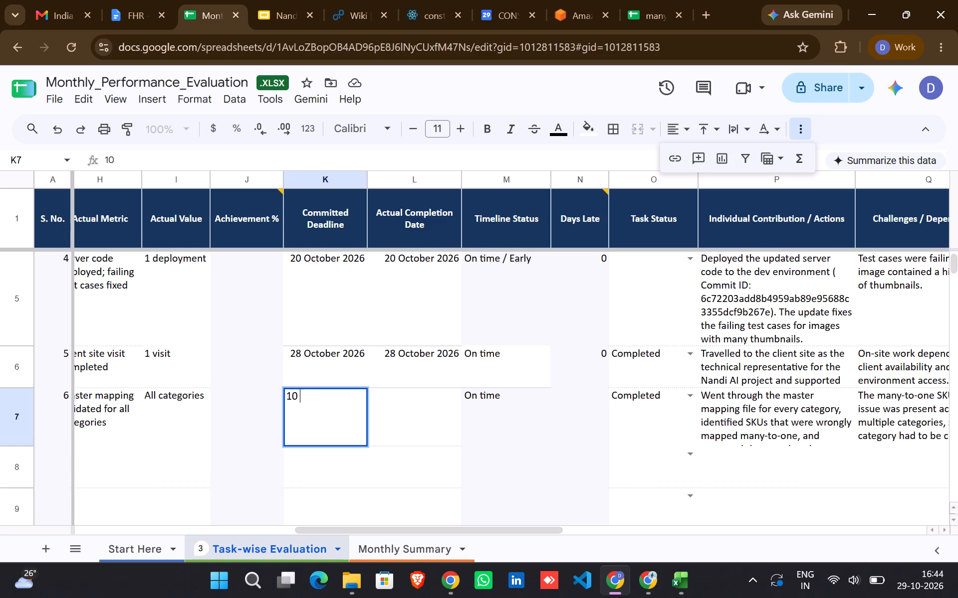
key(BackSpace)
key(BackSpace)
key(BackSpace)
text(7 october)
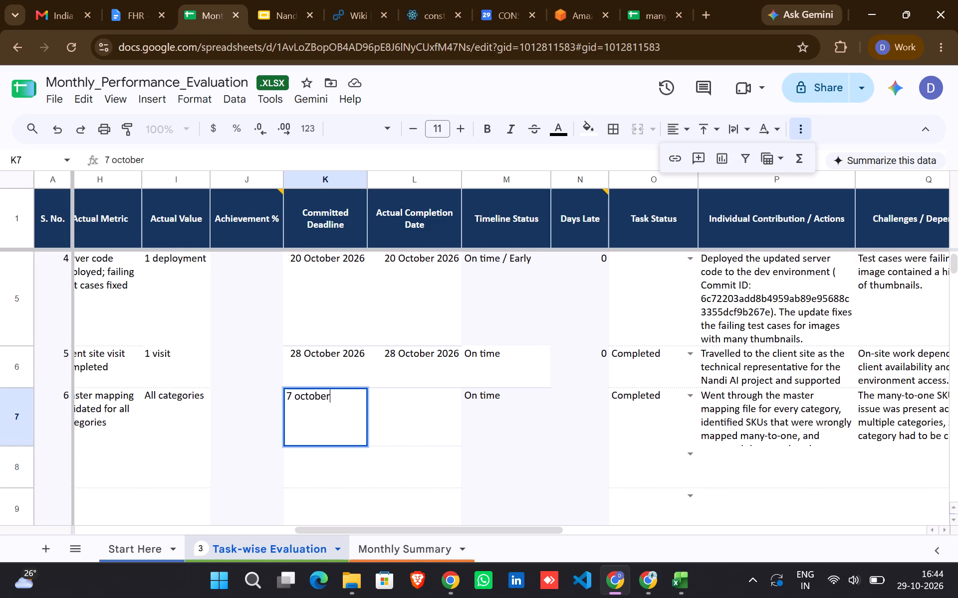
click(435, 405)
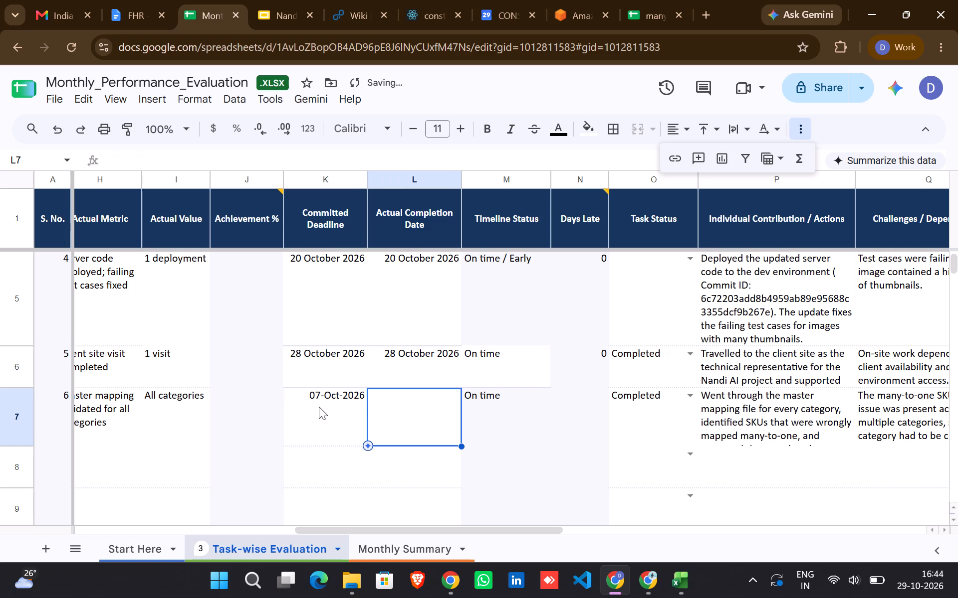
click(316, 406)
double_click(315, 396)
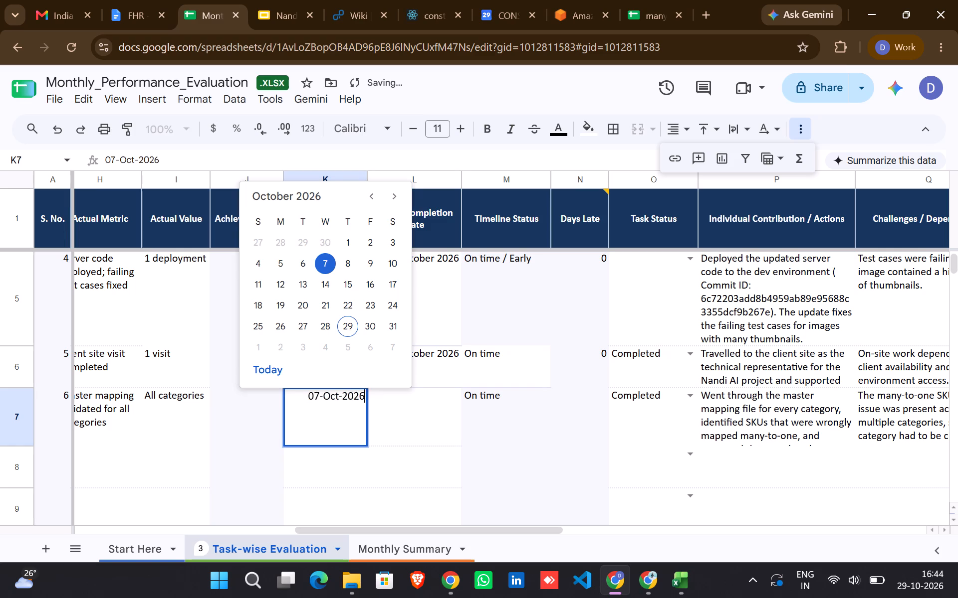
click(389, 261)
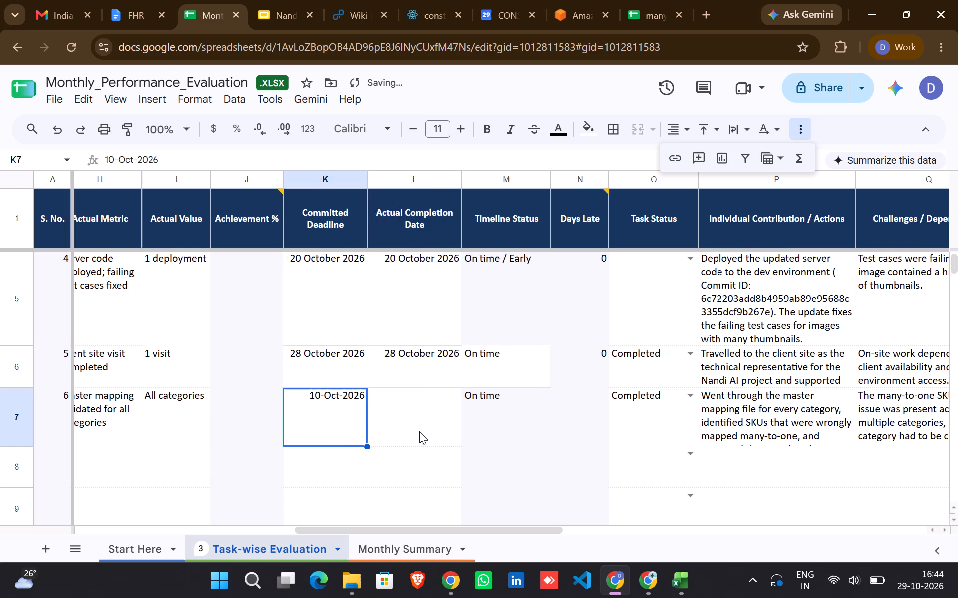
Copy task 6's Committed Deadline into its Actual Completion Date cell, giving 10-Oct-2026.
key(ctrl+c)
click(417, 431)
key(ctrl+v)
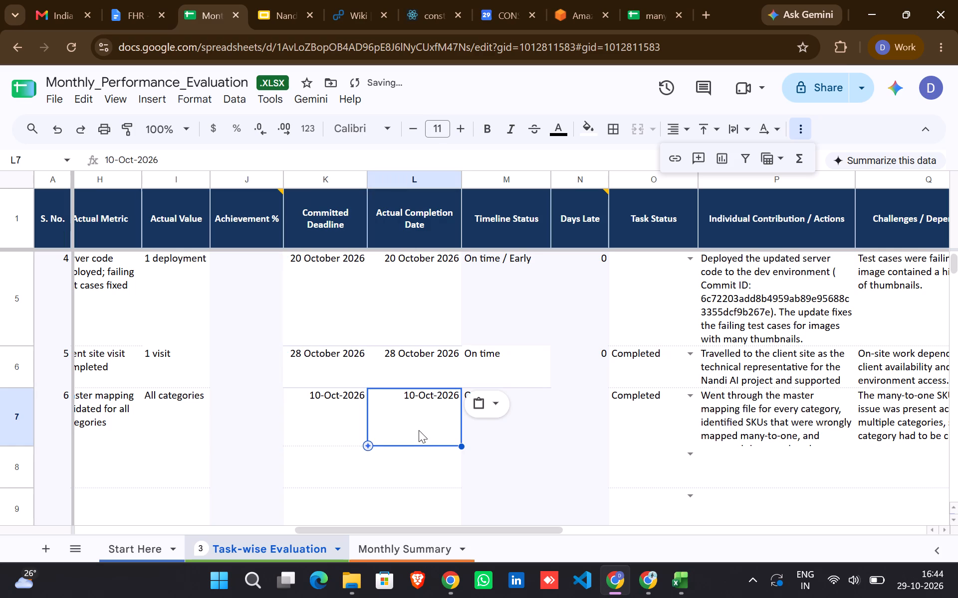
click(432, 453)
Review the entries for tasks 1 to 6 across the Task-wise Evaluation columns, from task names through evidence links and self-ratings.
scroll(432, 453, right, 5)
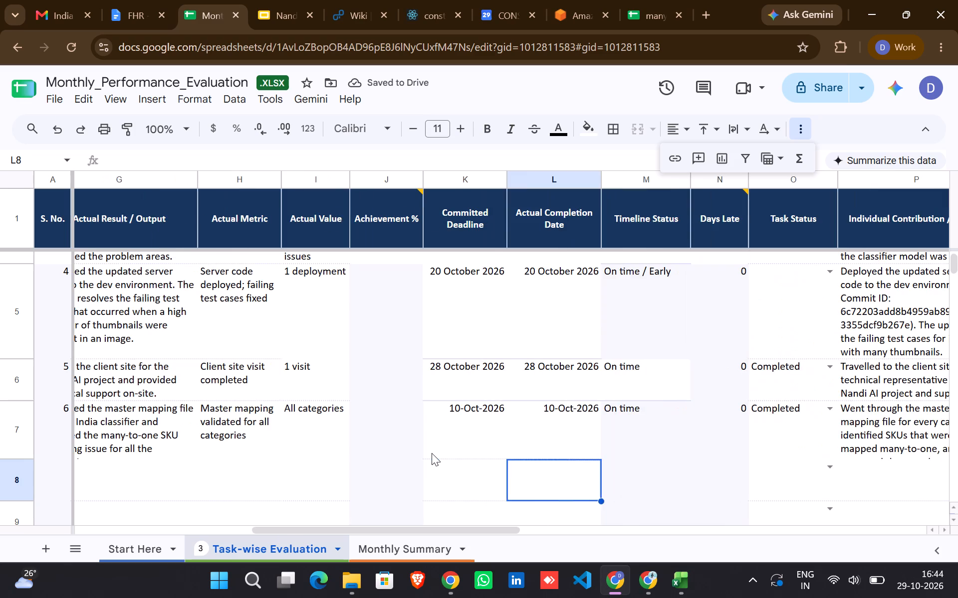
scroll(432, 453, right, 2)
scroll(432, 453, up, 4)
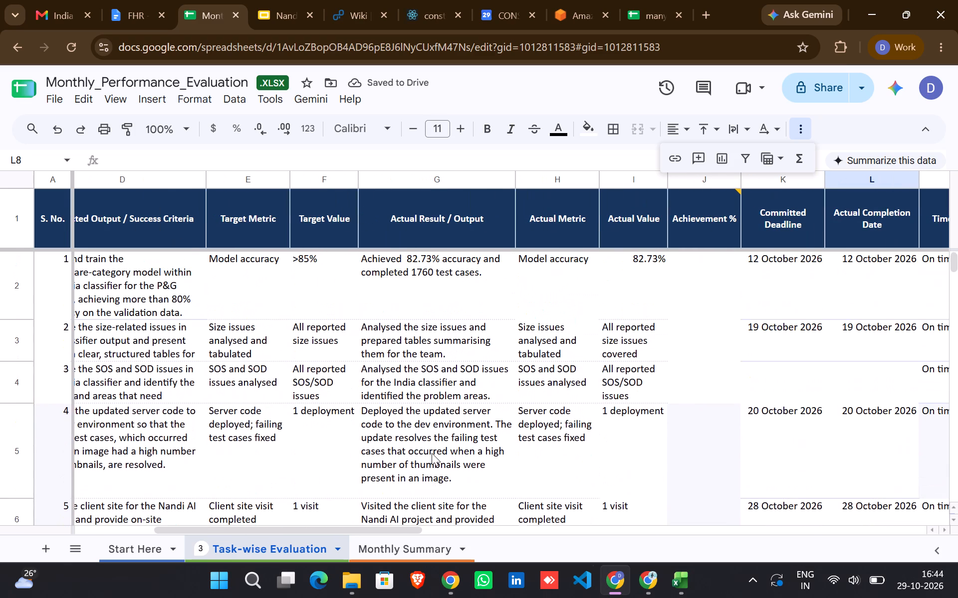
scroll(432, 453, right, 2)
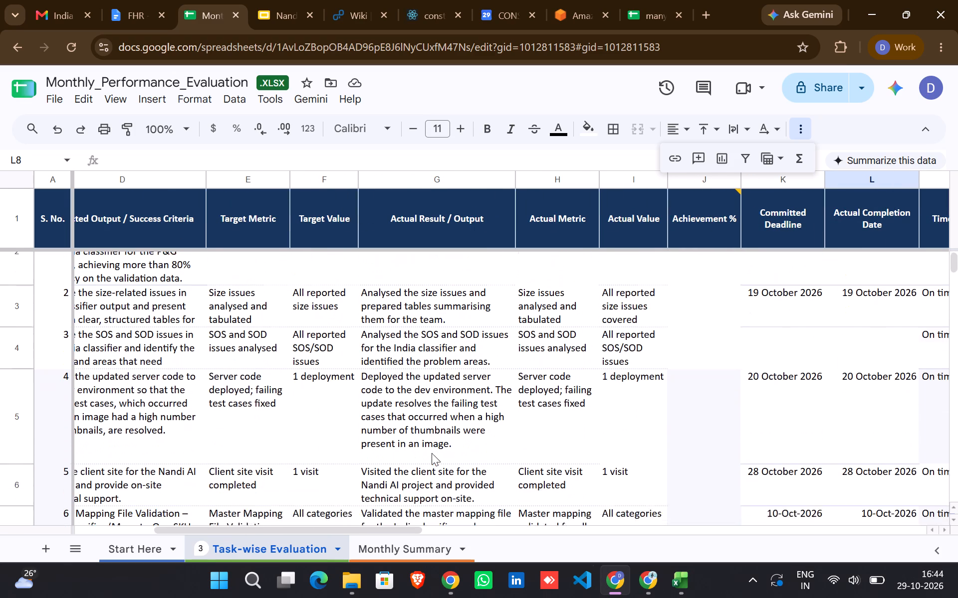
scroll(432, 453, right, 1)
scroll(432, 453, up, 2)
scroll(432, 453, right, 4)
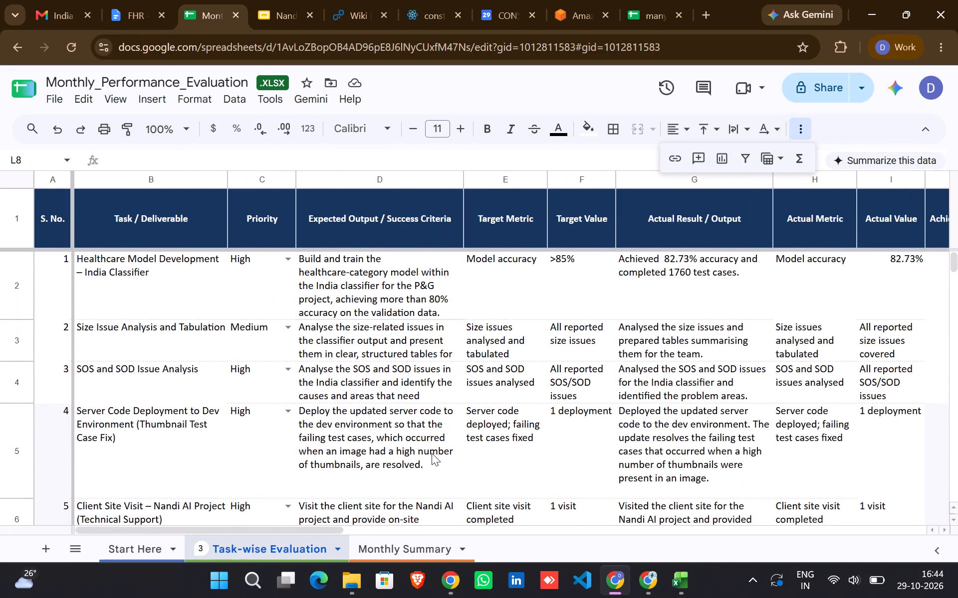
scroll(432, 453, down, 2)
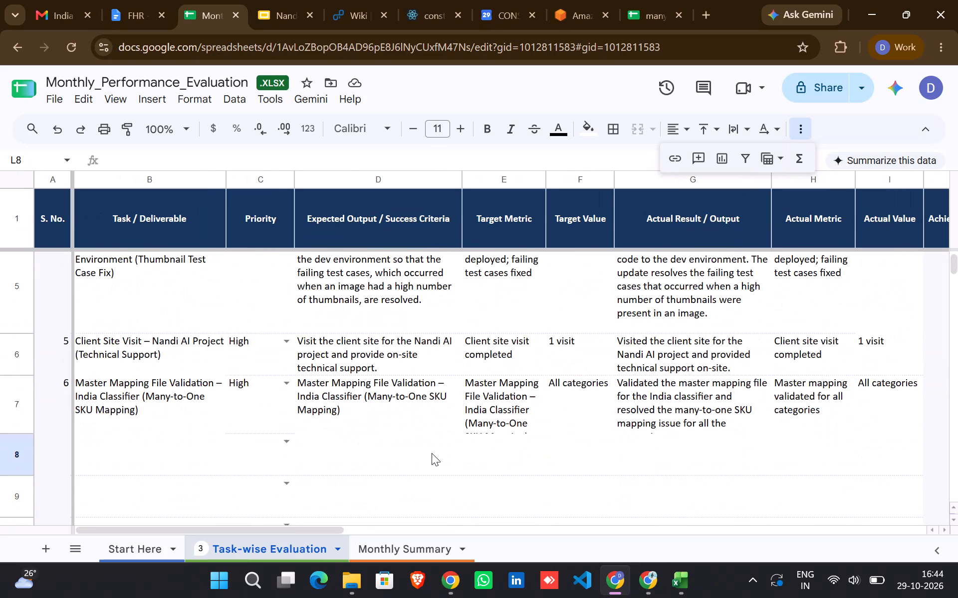
scroll(432, 453, down, 1)
scroll(432, 453, left, 8)
scroll(432, 453, up, 7)
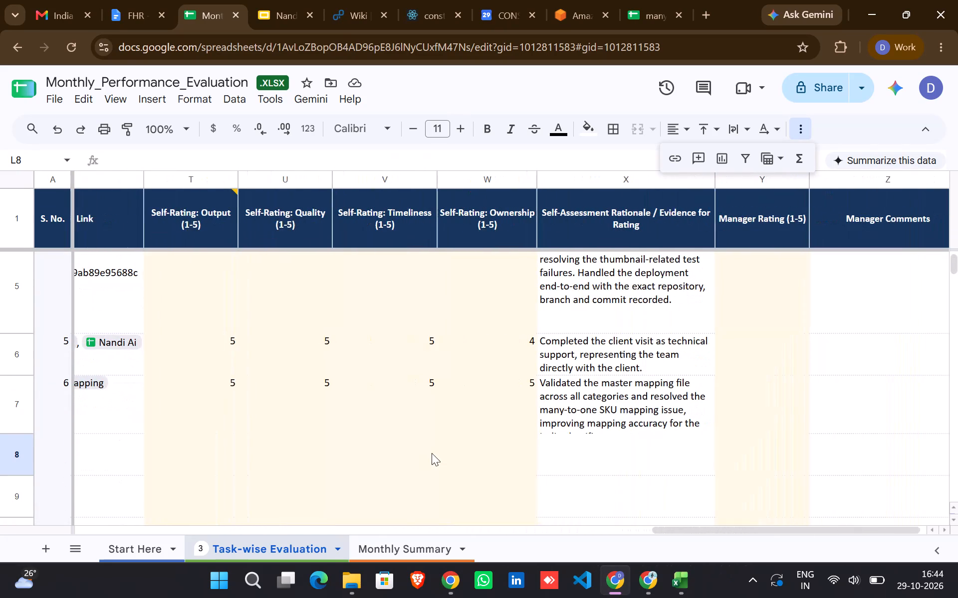
scroll(432, 453, up, 7)
scroll(432, 453, right, 9)
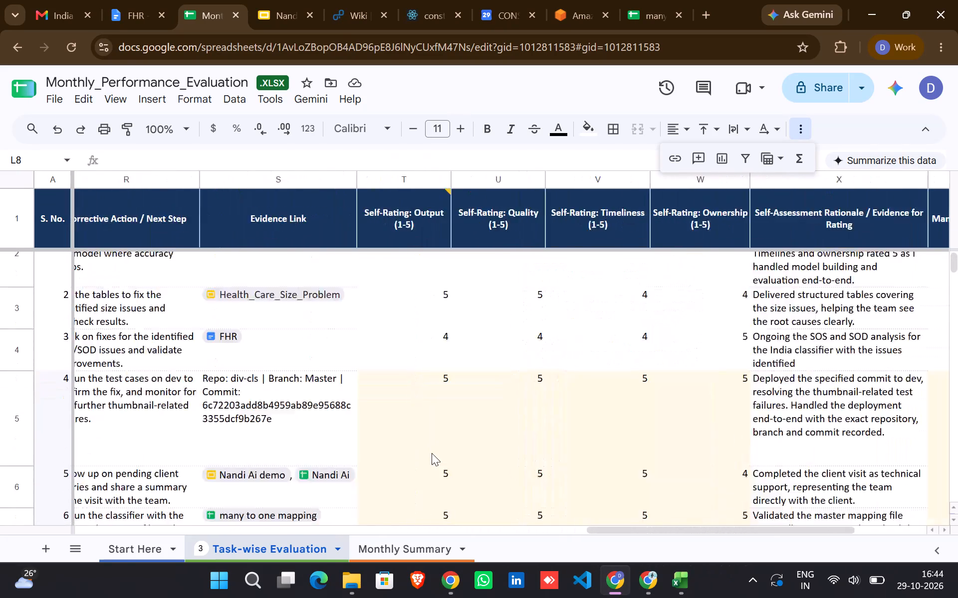
Check the Monthly Summary sheet's metrics computed from the Task-wise Evaluation entries.
scroll(432, 453, right, 9)
scroll(432, 453, up, 5)
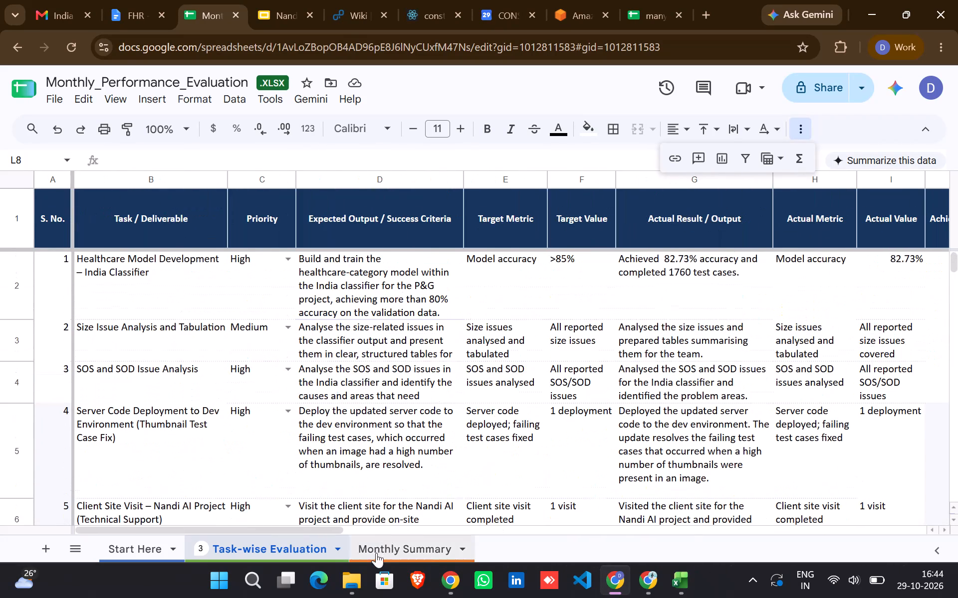
click(376, 554)
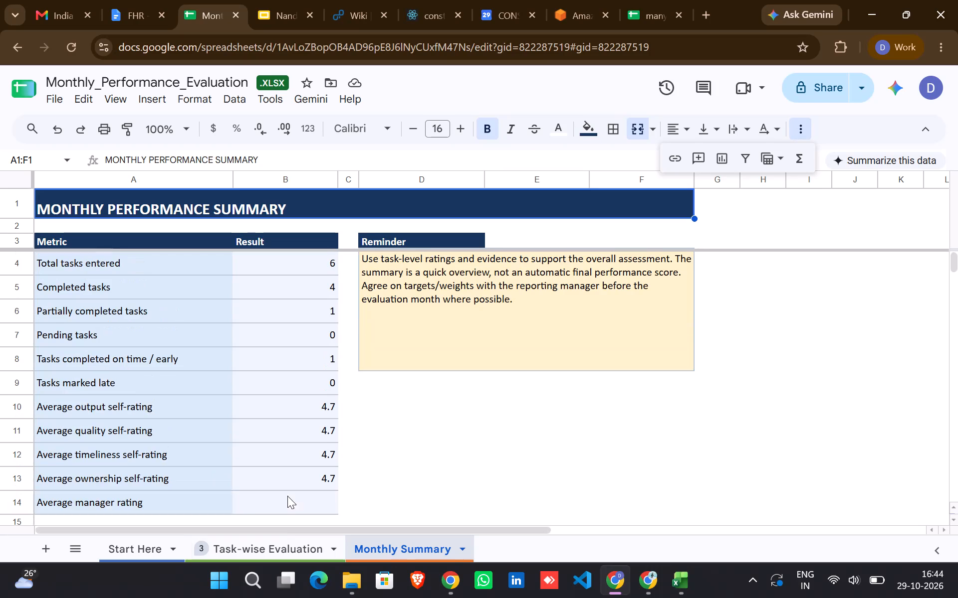
Return to the Task-wise Evaluation sheet and save the Monthly_Performance_Evaluation workbook.
click(277, 547)
key(ctrl+s)
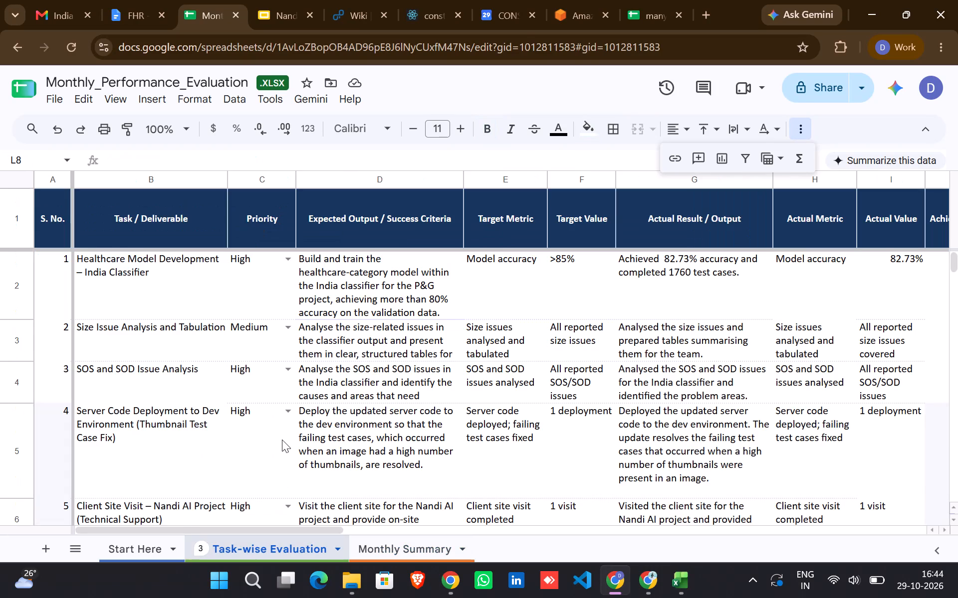
key(ctrl+s)
key(ctrl+s)
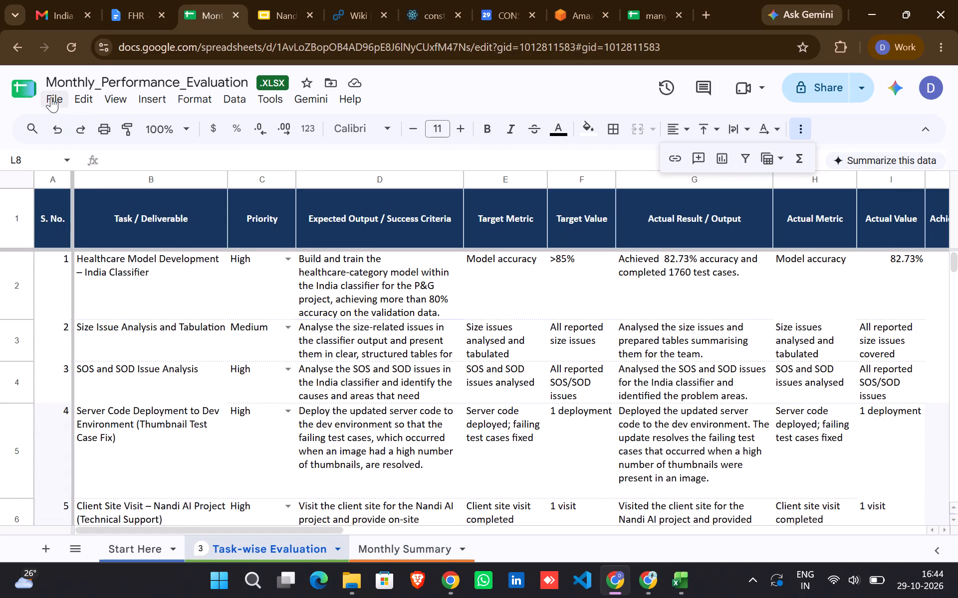
click(53, 99)
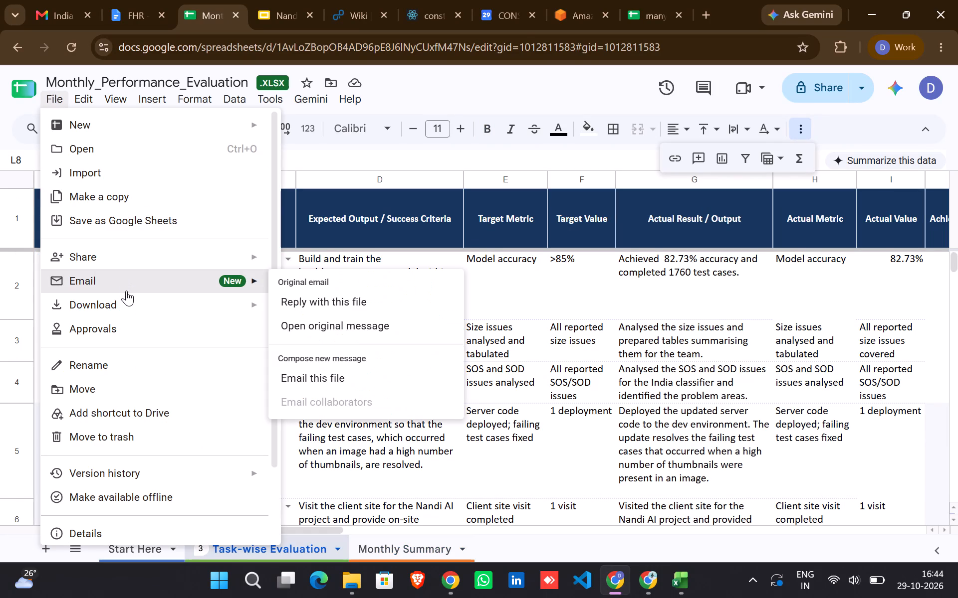
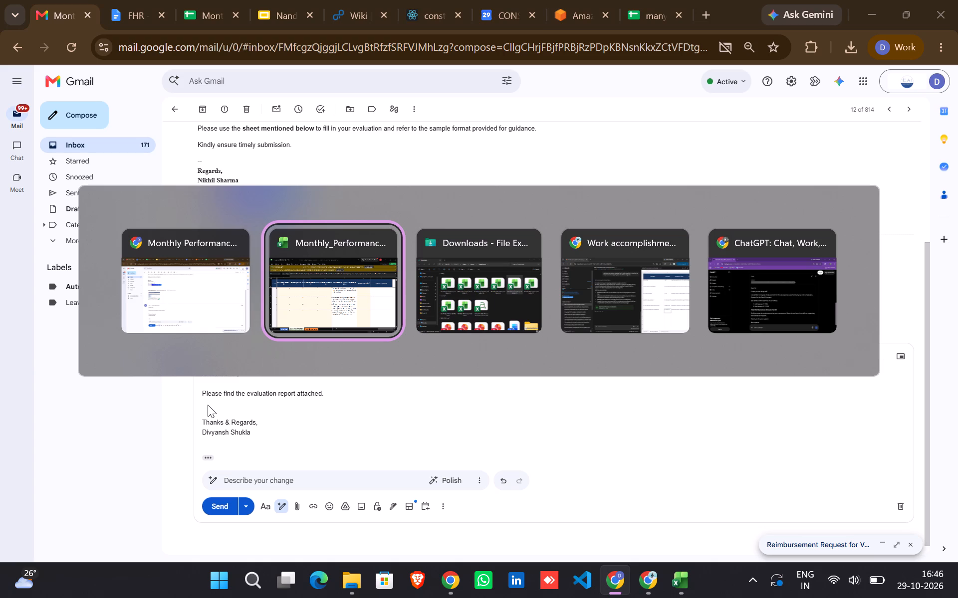
key(alt+Tab)
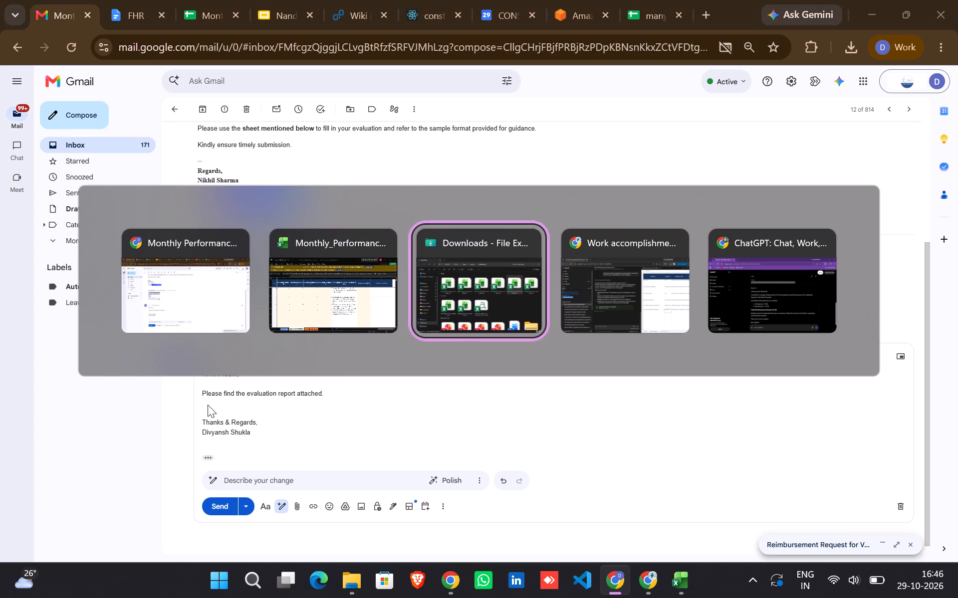
scroll(506, 319, up, 1)
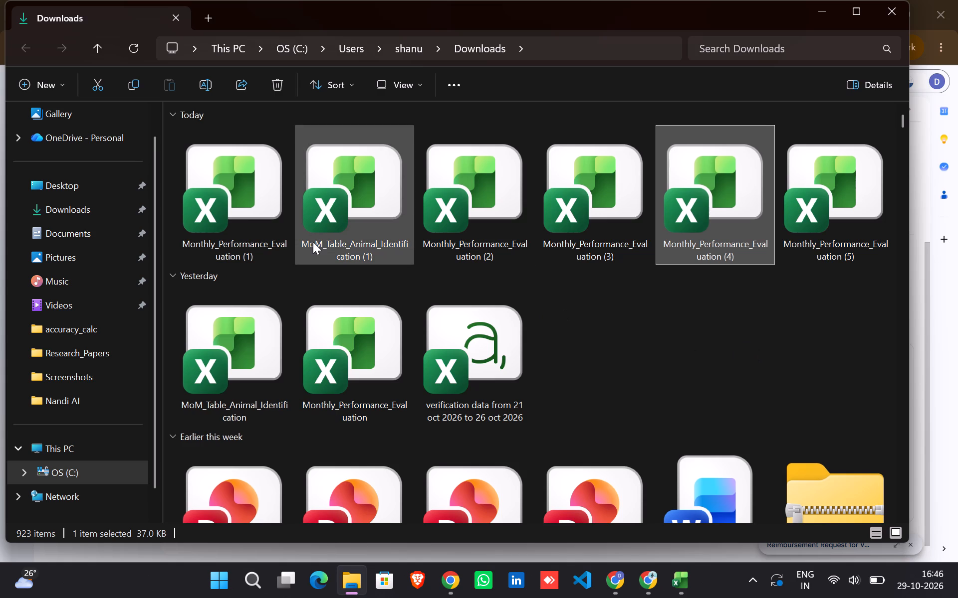
Open the downloaded Monthly_Performance_Evaluation (5) workbook in Excel, review its Task-wise Evaluation columns through Manager Comments, and close the open workbooks.
key(alt+Tab)
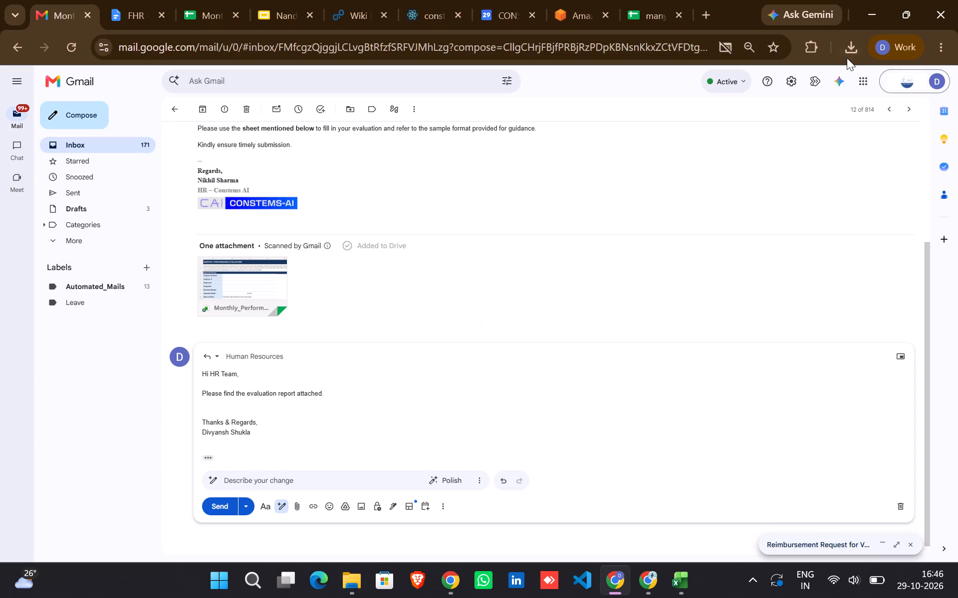
click(847, 58)
click(814, 117)
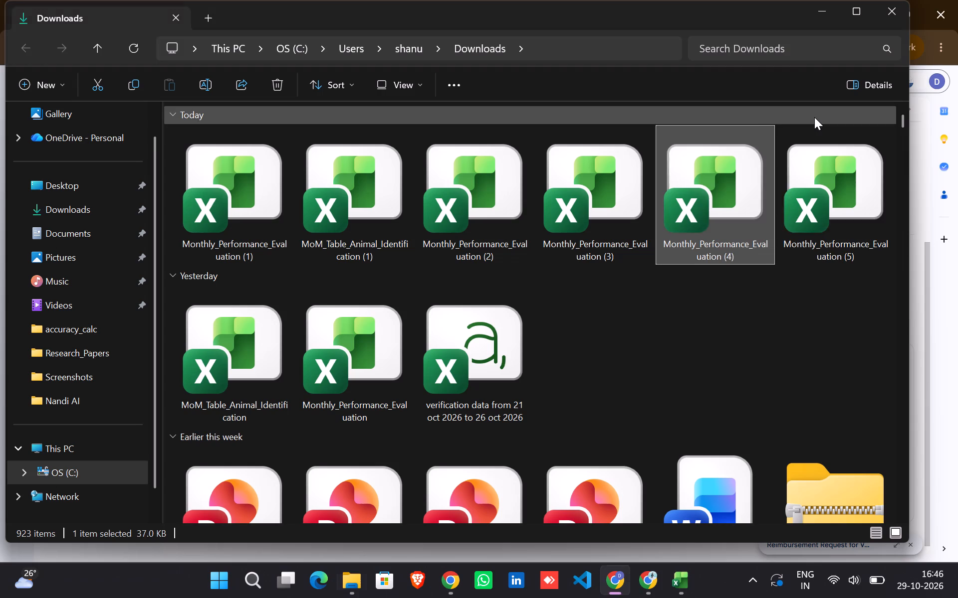
double_click(825, 196)
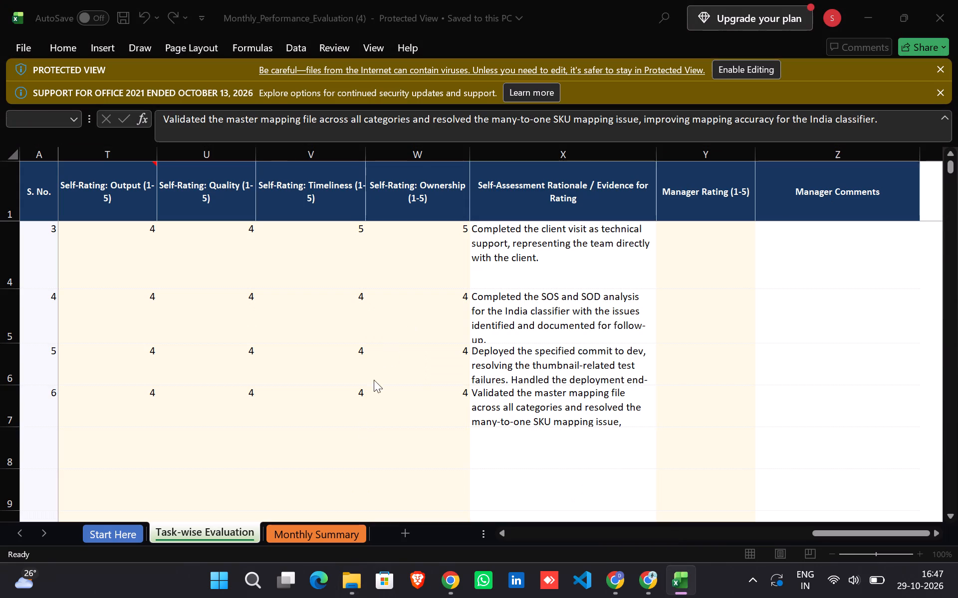
click(221, 543)
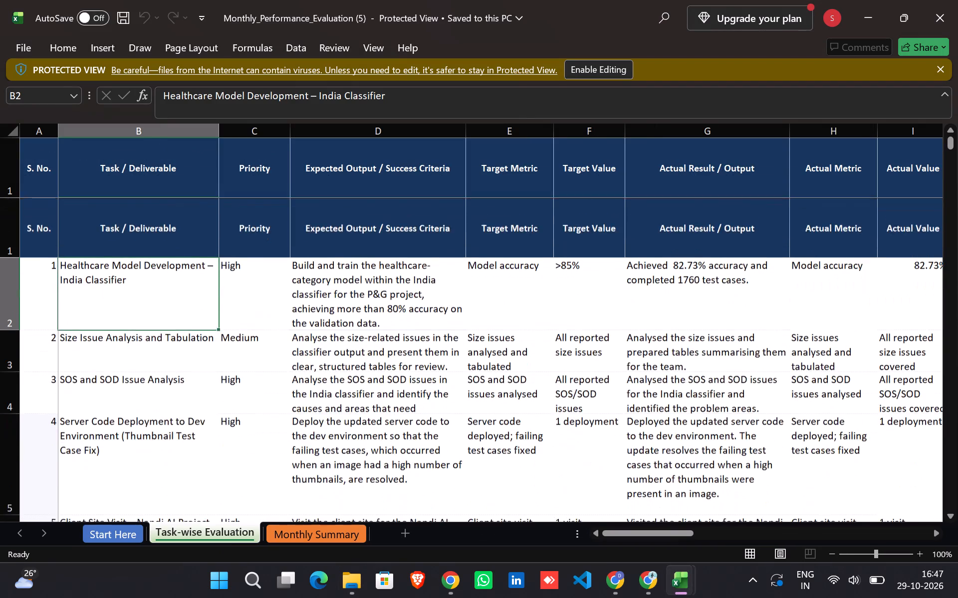
scroll(281, 398, left, 11)
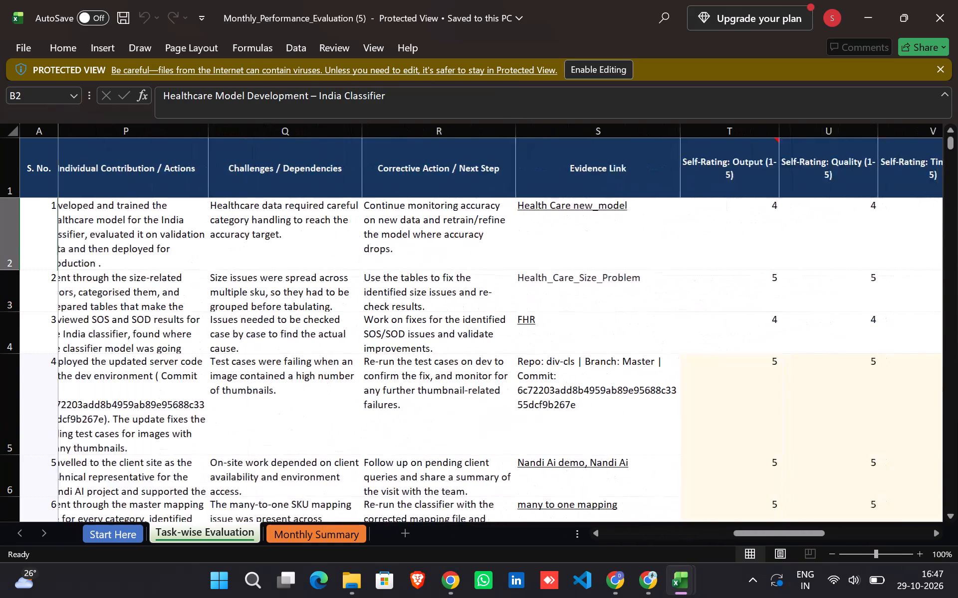
scroll(281, 398, left, 4)
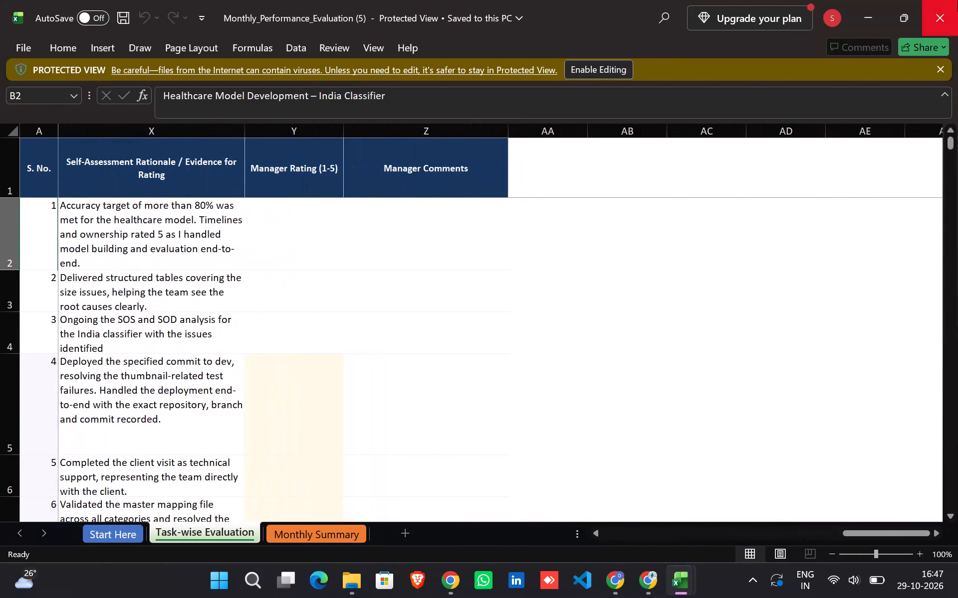
click(957, 0)
click(957, 0)
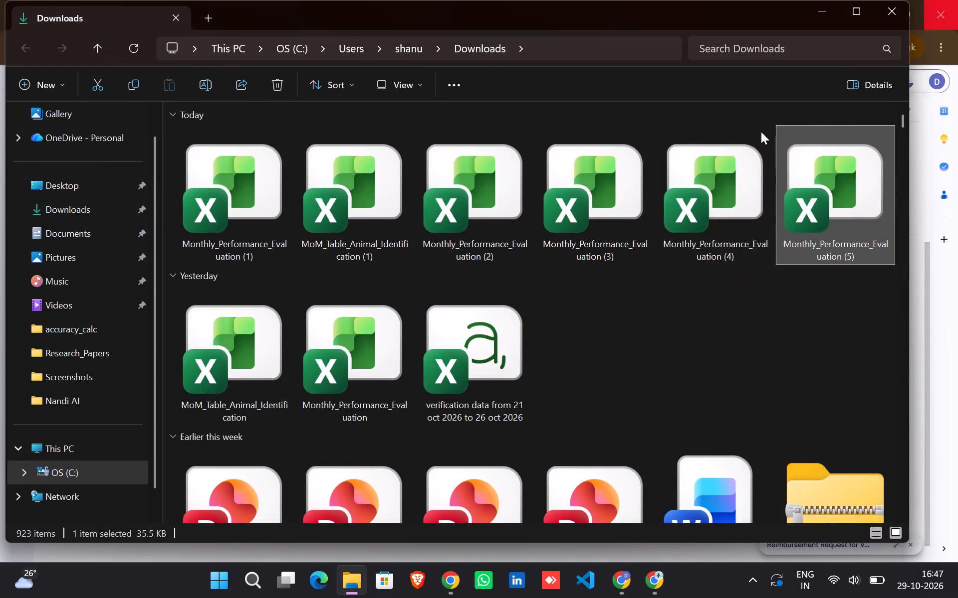
Switch back to Chrome and download the online Monthly_Performance_Evaluation spreadsheet as an .xlsx file.
key(alt+Tab)
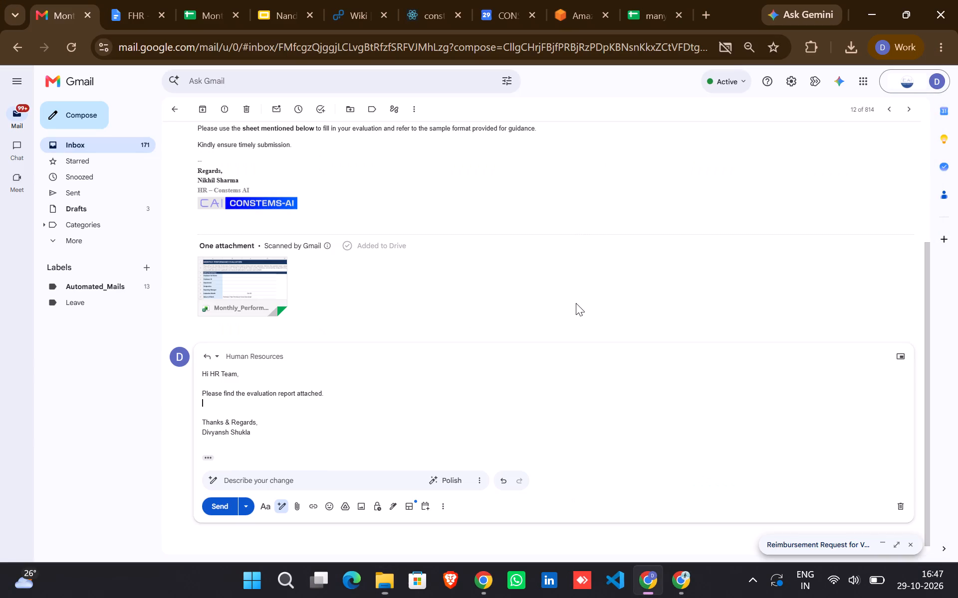
click(209, 0)
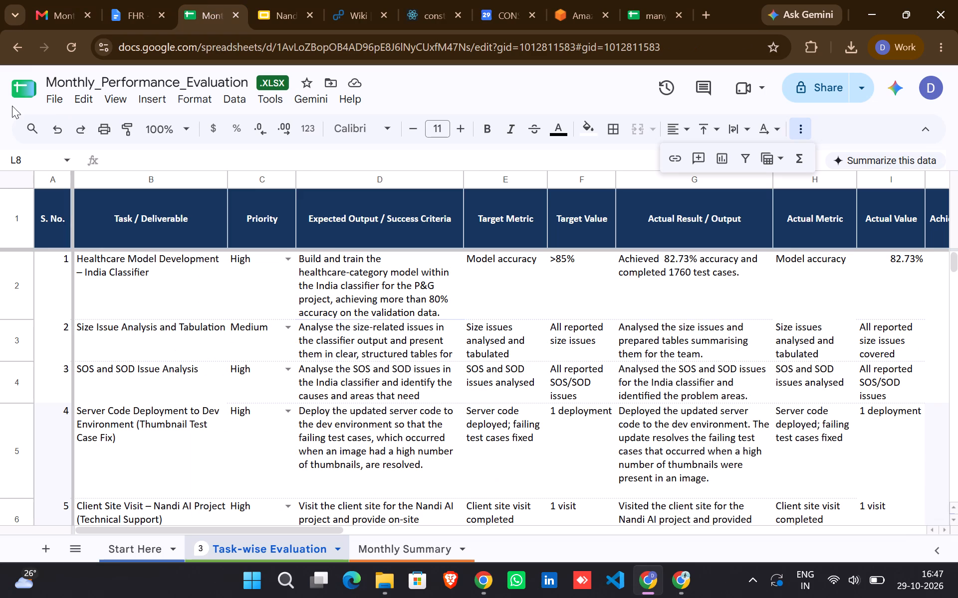
click(51, 96)
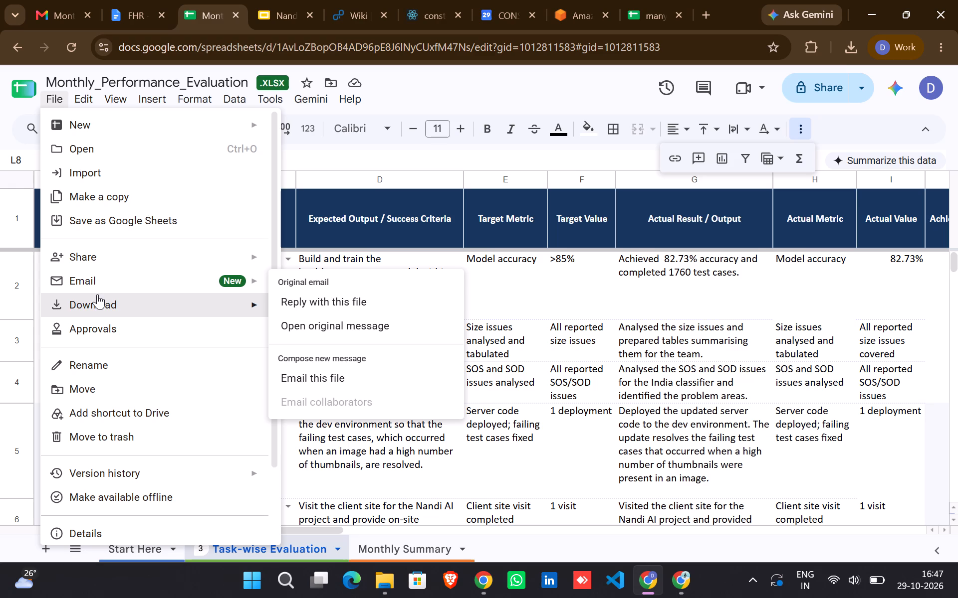
click(97, 294)
click(314, 309)
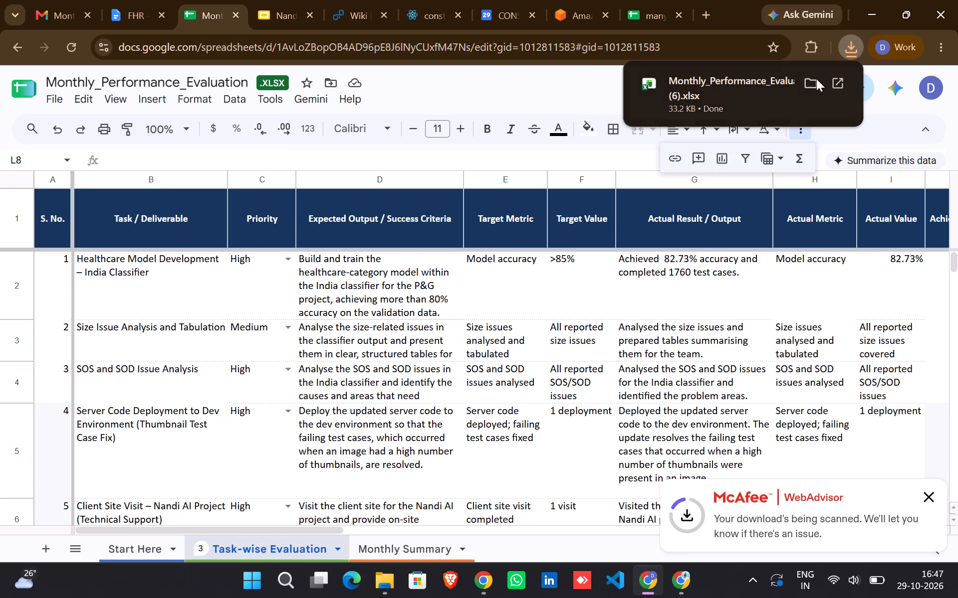
Show the newly downloaded Monthly_Performance_Evaluation (6) workbook in its folder and rename it Monthly_Performance_Evaluation_.
click(811, 84)
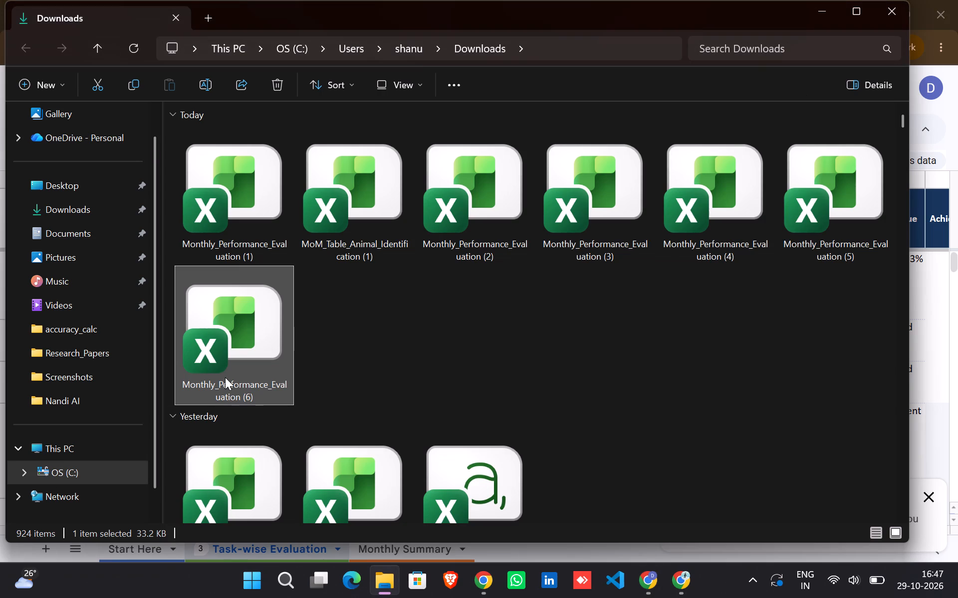
right_click(225, 377)
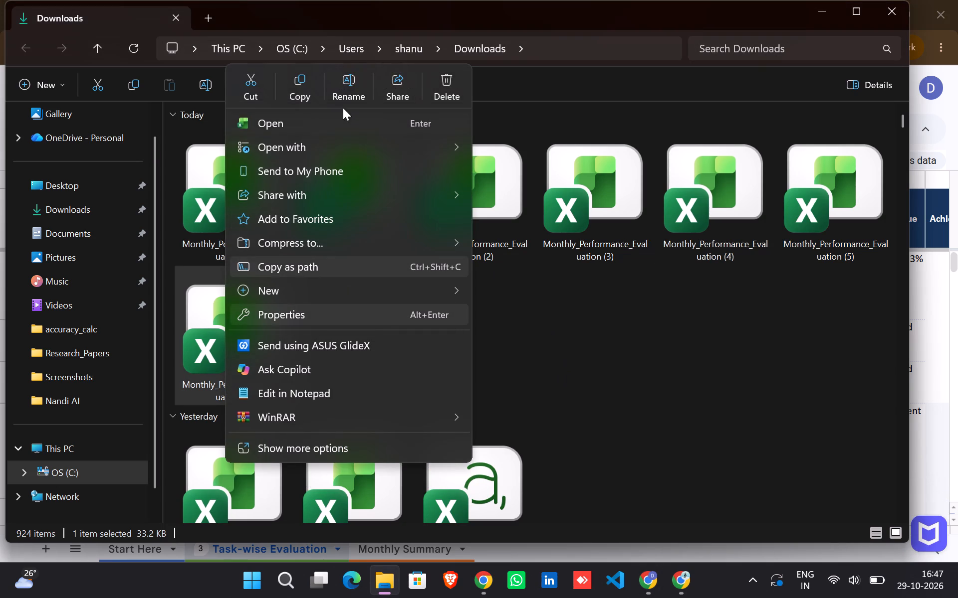
click(345, 89)
key(Right)
key(BackSpace)
key(BackSpace)
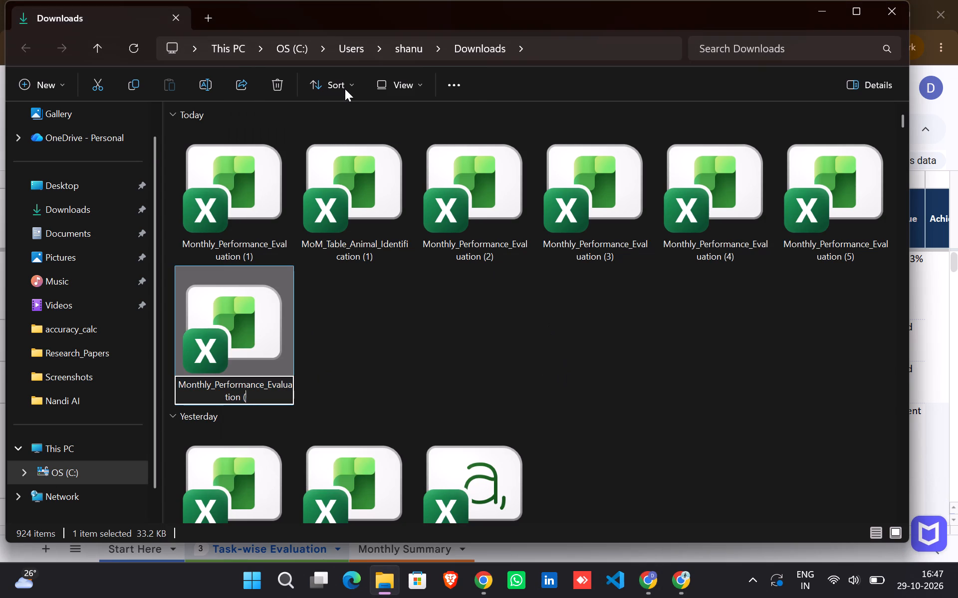
key(BackSpace)
key(BackSpace)
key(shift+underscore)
key(Return)
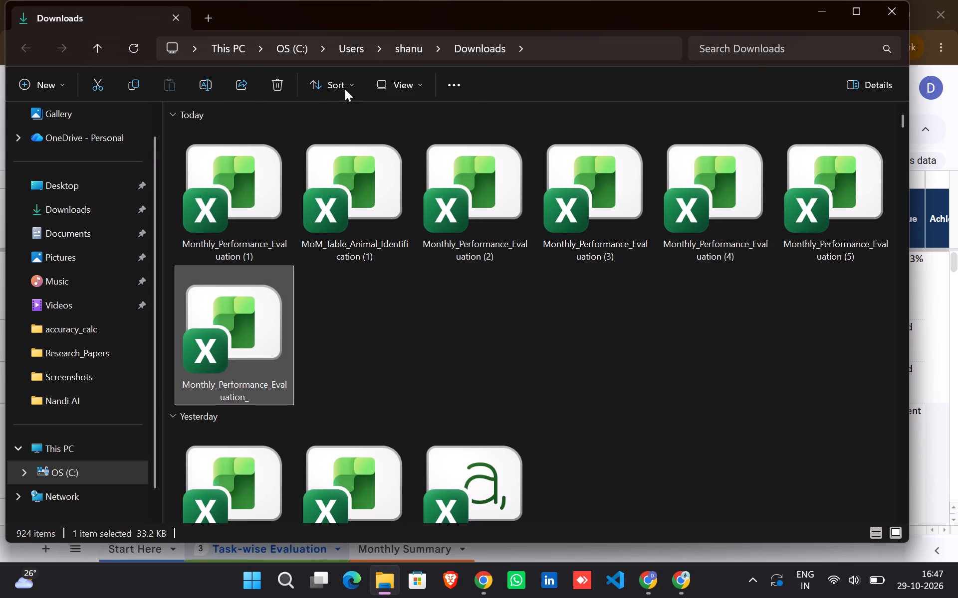
Attach the renamed Monthly_Performance_Evaluation_ workbook from the Downloads folder to the Gmail reply to Human Resources.
key(alt+Tab)
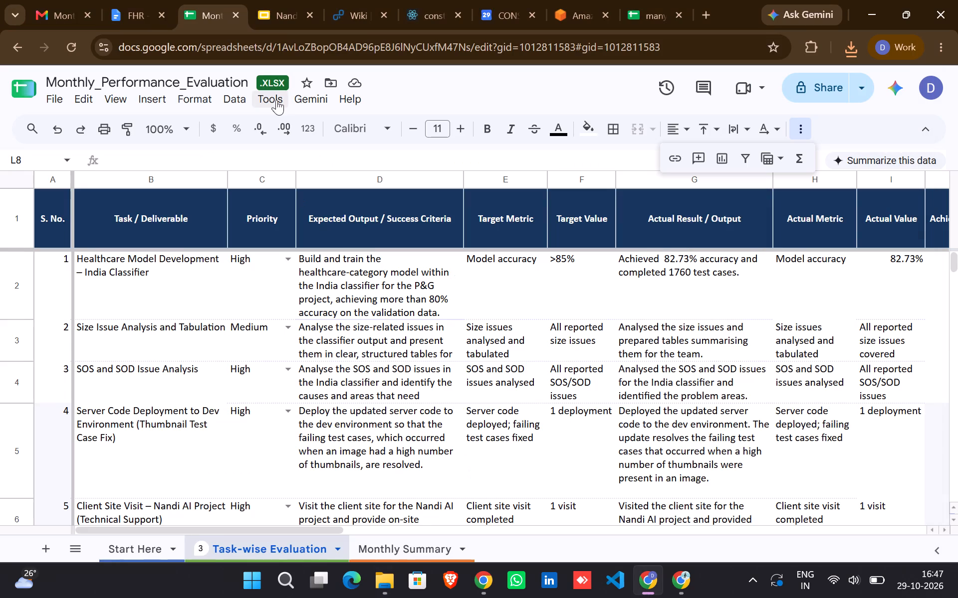
click(87, 0)
key(alt+Tab)
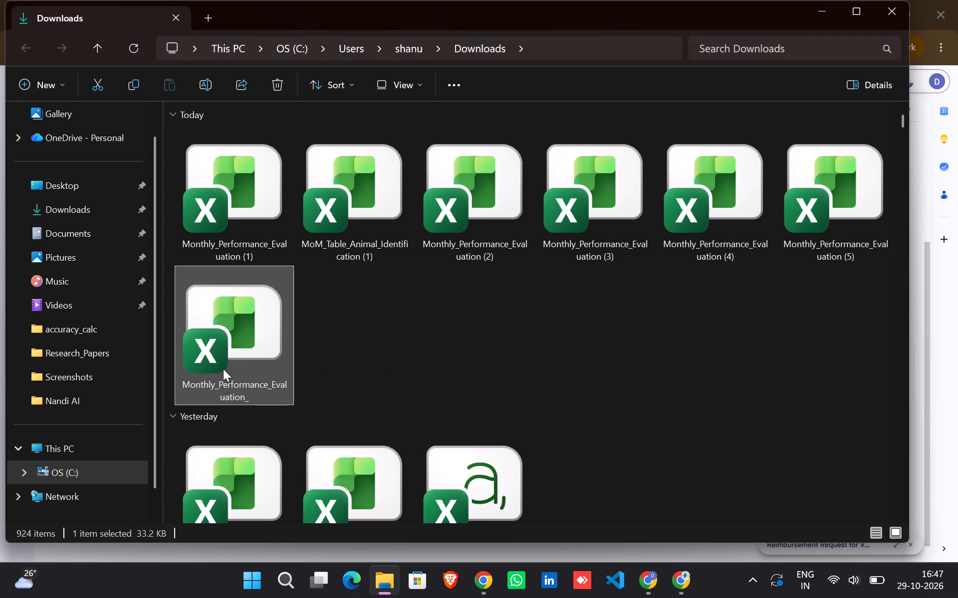
drag(223, 369, 359, 414)
key(alt+Tab)
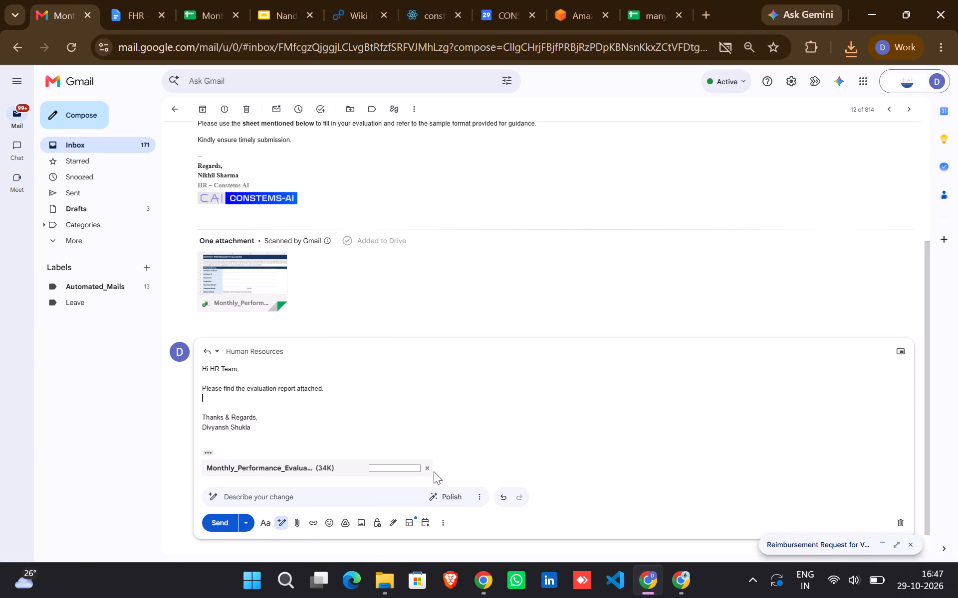
Send the reply with the attached evaluation report to Human Resources and look over the email thread.
scroll(434, 471, down, 2)
scroll(527, 346, down, 1)
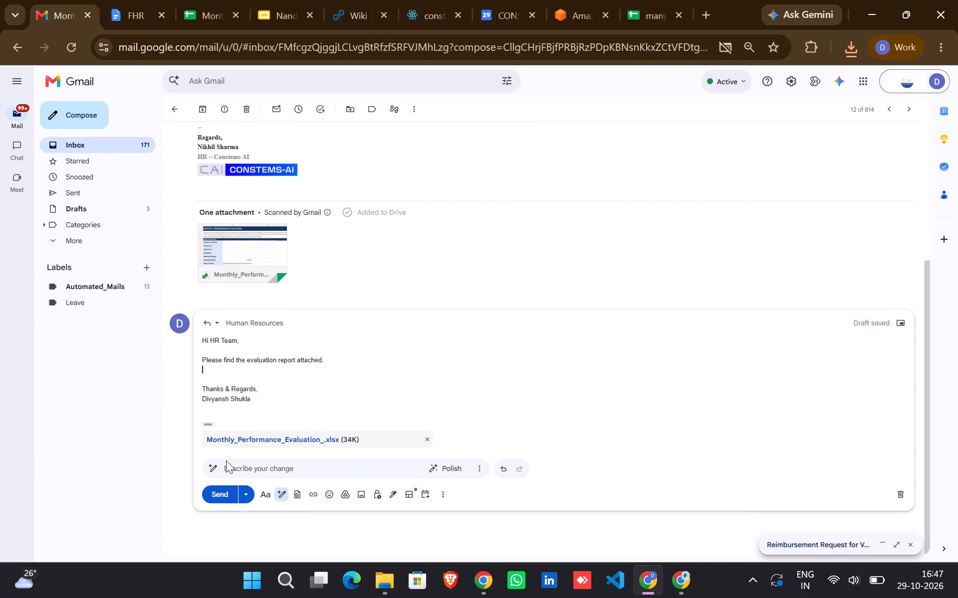
click(214, 491)
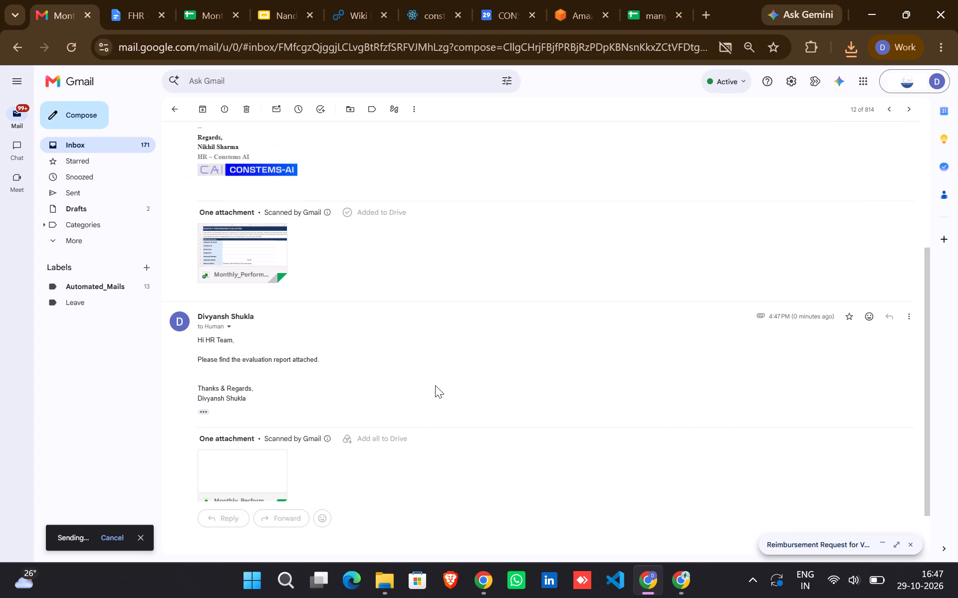
scroll(435, 385, down, 1)
scroll(435, 385, up, 1)
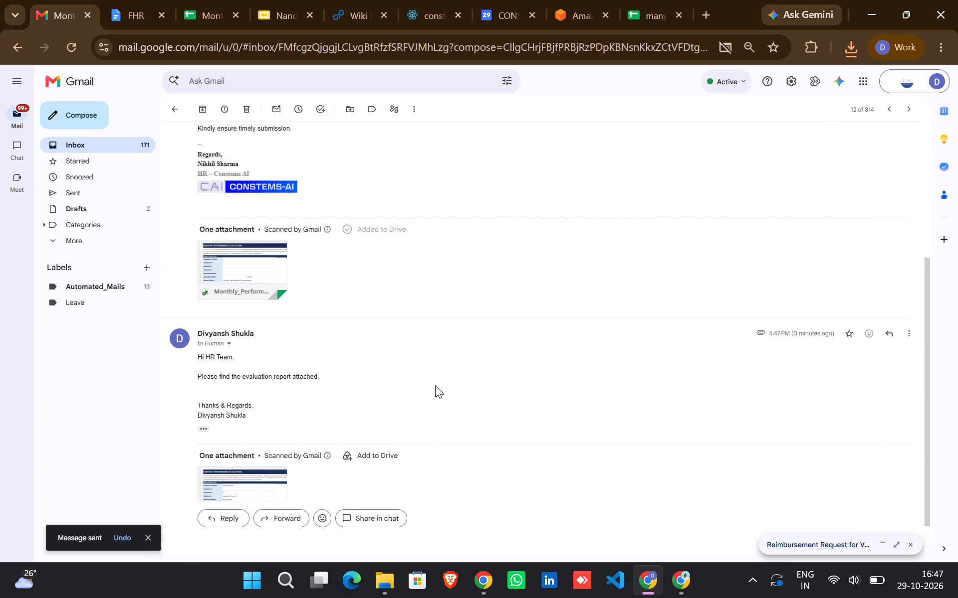
scroll(435, 385, up, 1)
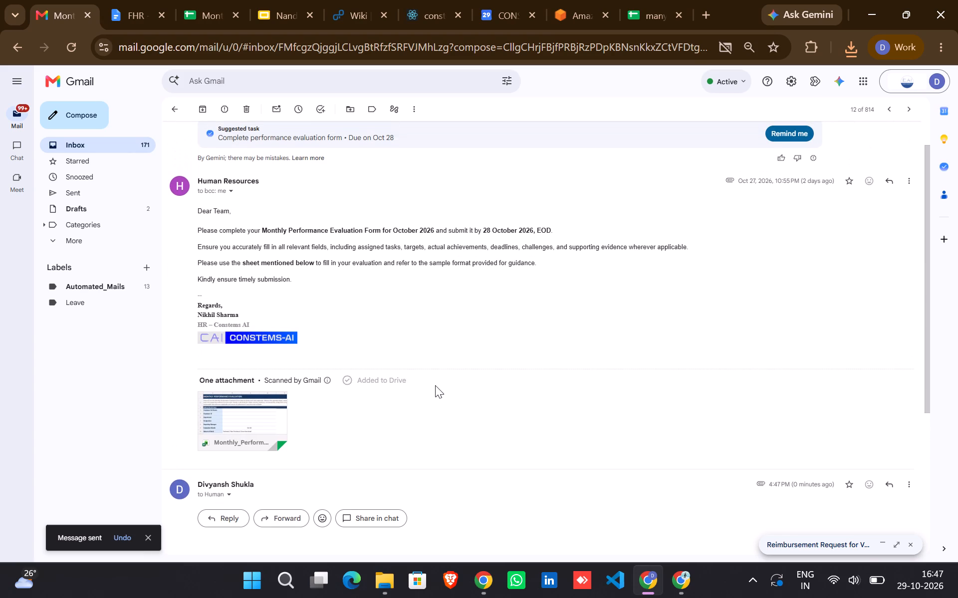
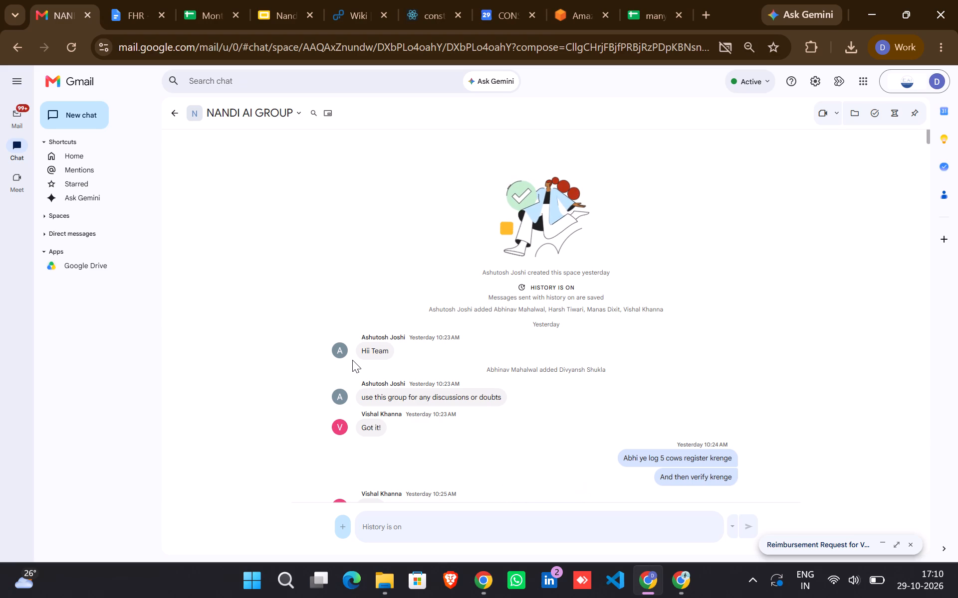
Read through the NANDI AI GROUP chat from its first messages, following yesterday's cattle registration and verification discussion.
click(352, 360)
scroll(352, 360, down, 1)
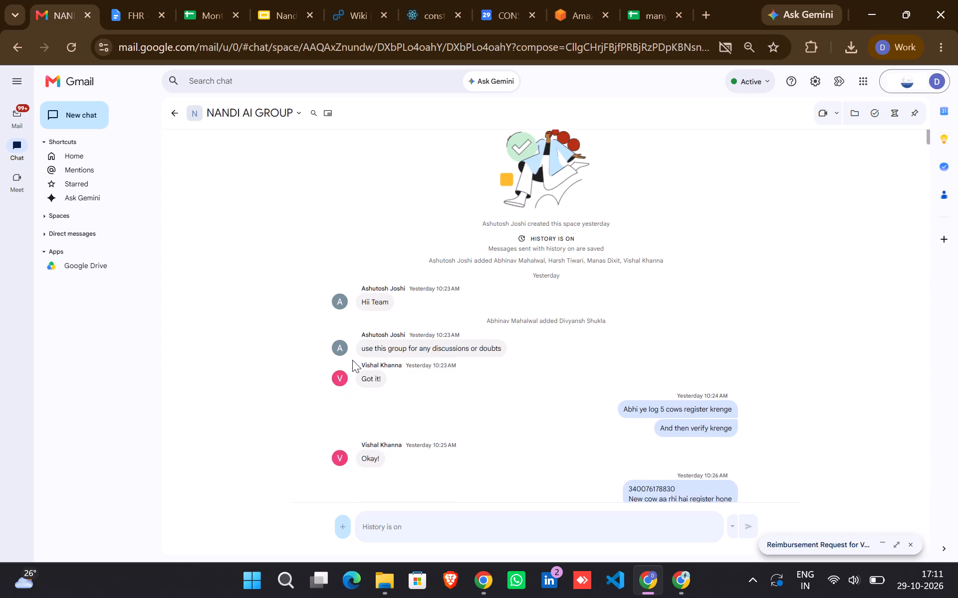
scroll(352, 360, down, 5)
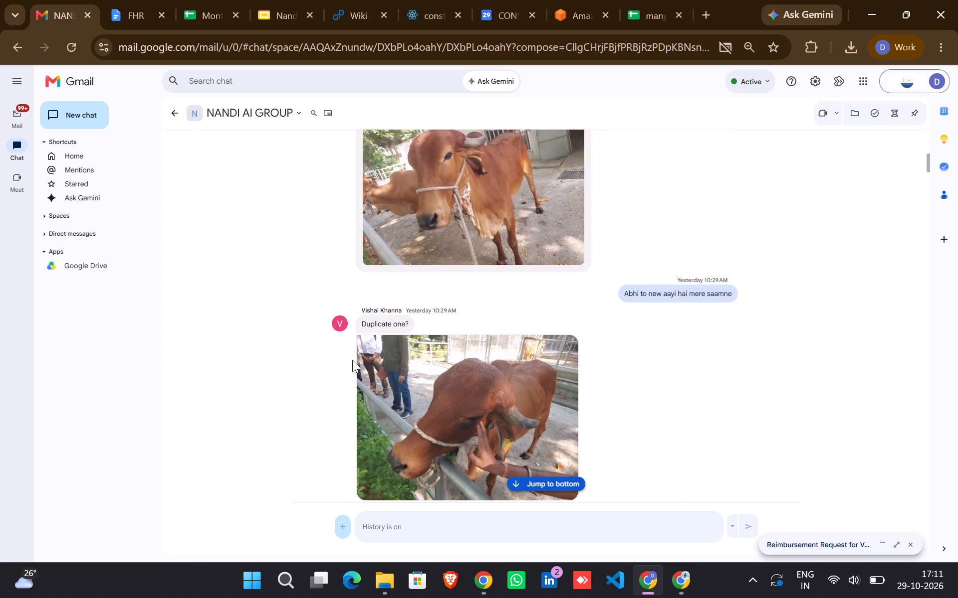
scroll(678, 322, down, 1)
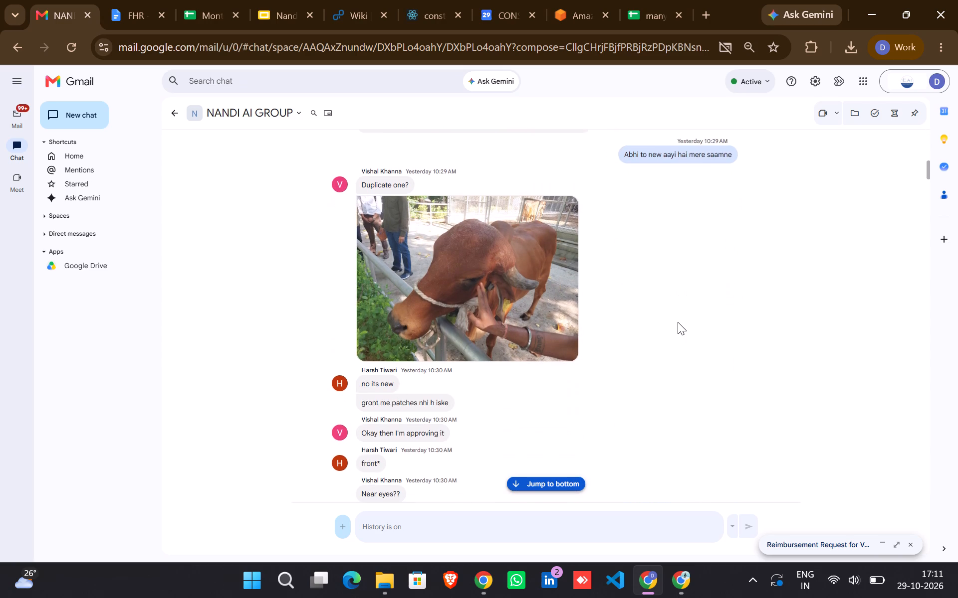
scroll(678, 322, down, 1)
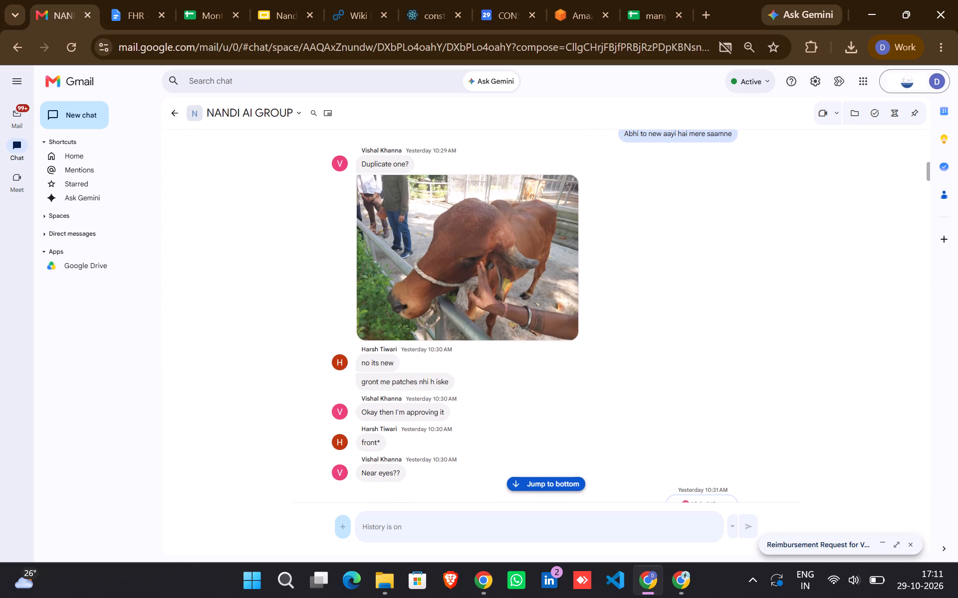
scroll(485, 384, down, 1)
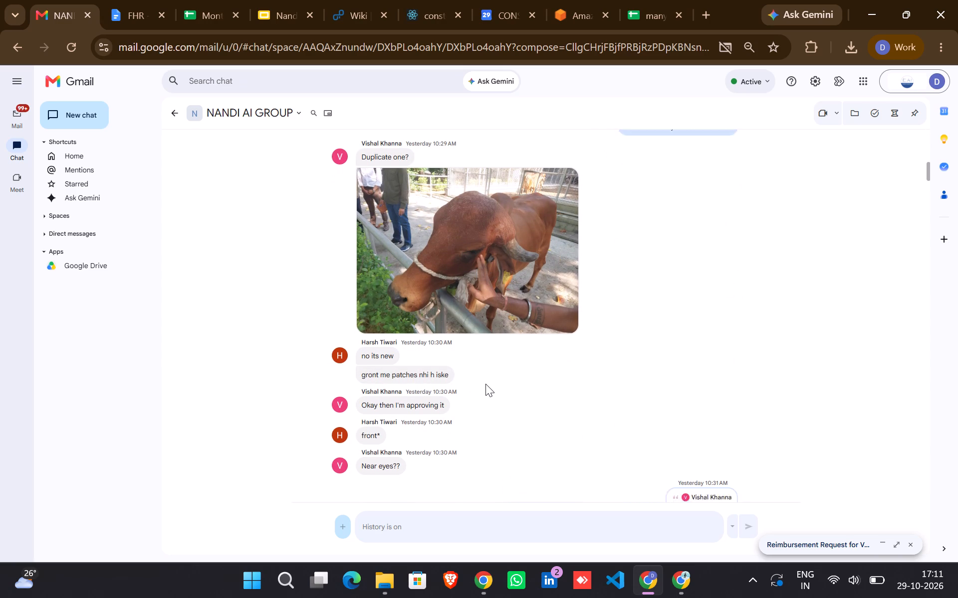
scroll(485, 384, down, 1)
scroll(421, 383, down, 1)
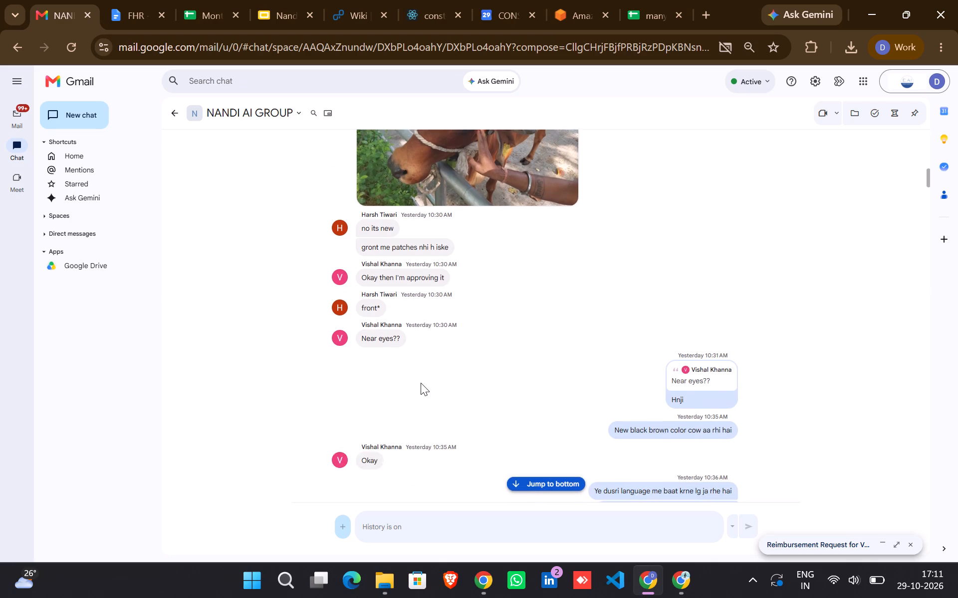
scroll(421, 383, down, 2)
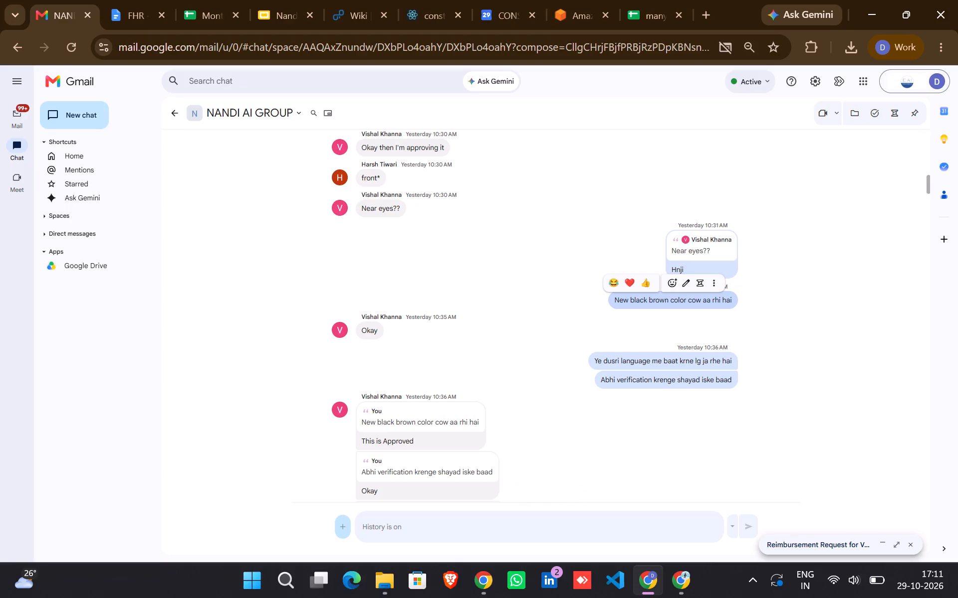
scroll(701, 299, down, 6)
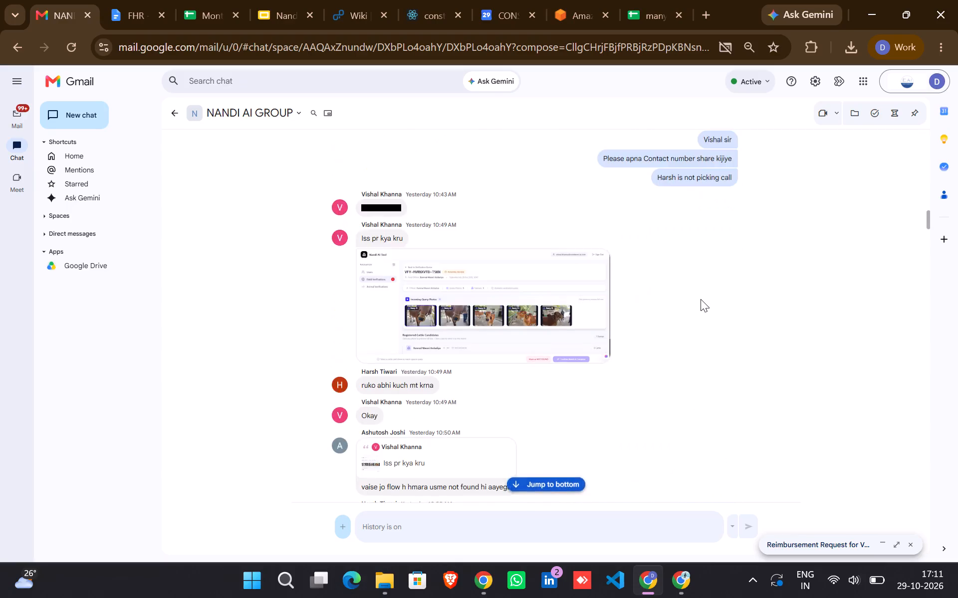
scroll(701, 299, down, 1)
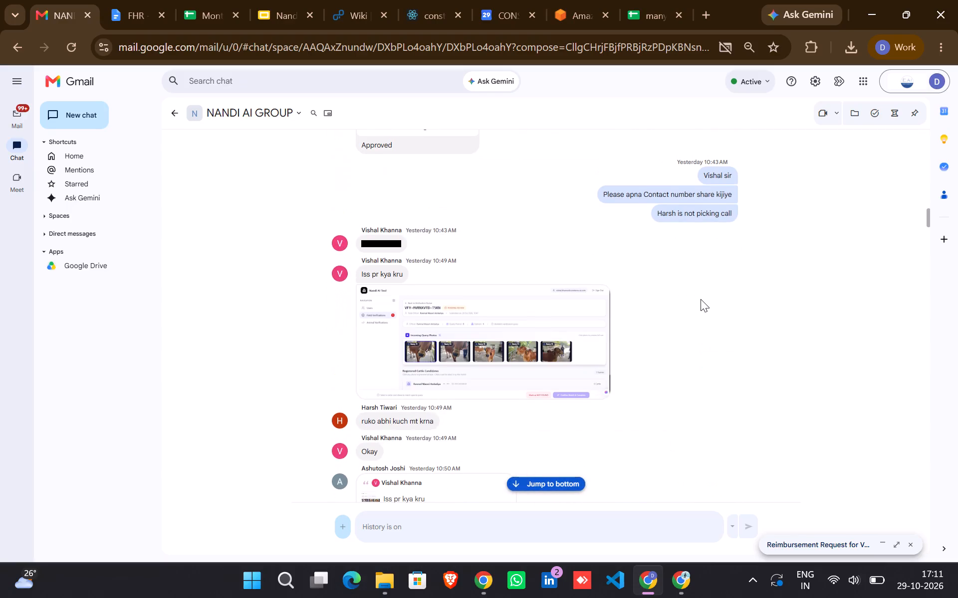
scroll(701, 299, down, 4)
scroll(701, 299, up, 1)
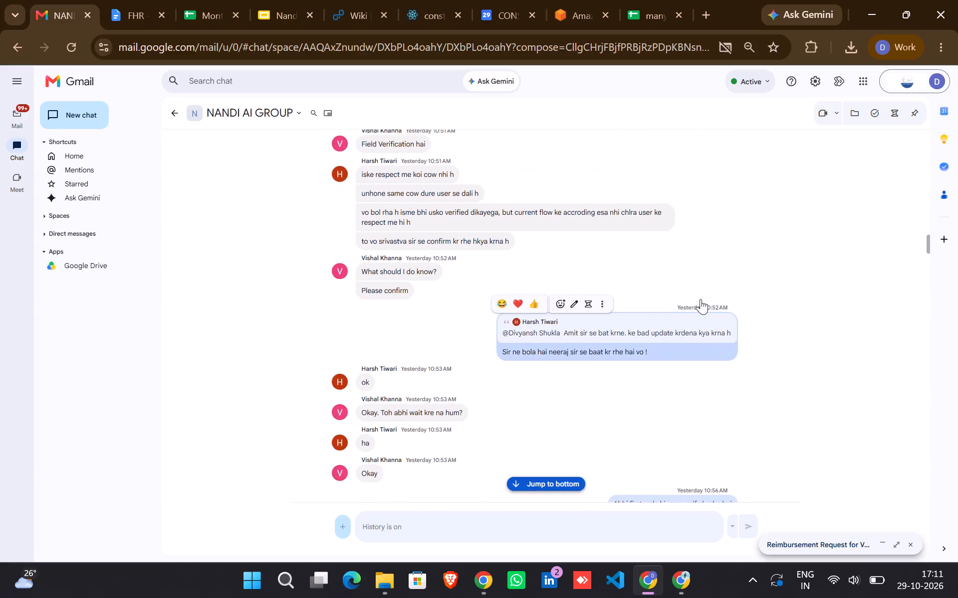
scroll(701, 299, up, 2)
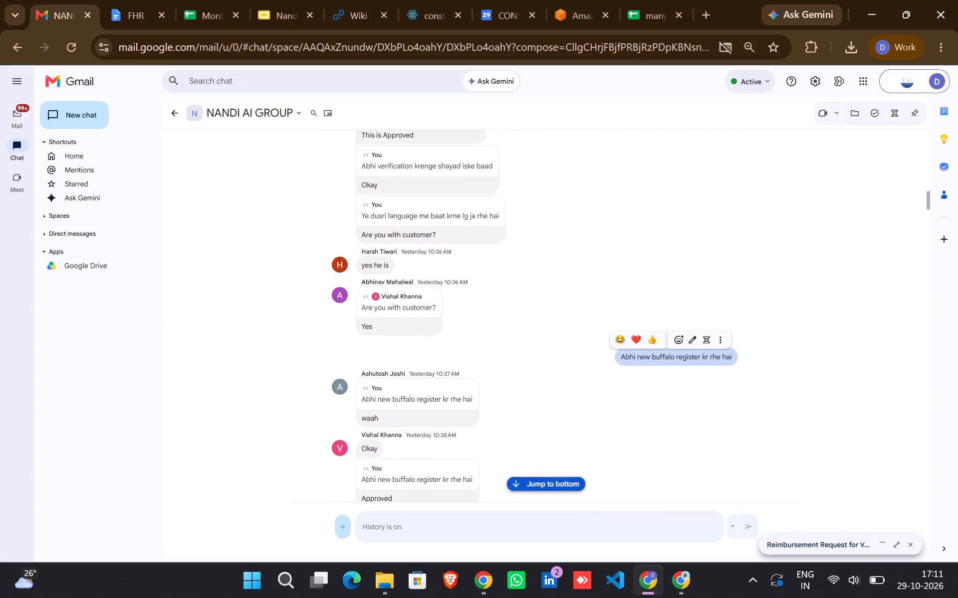
scroll(722, 353, down, 2)
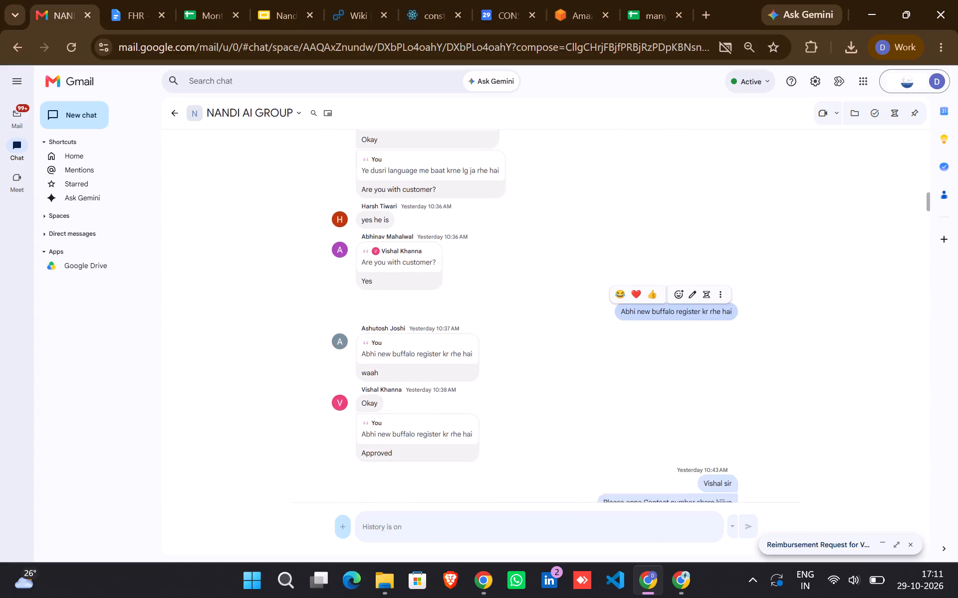
scroll(722, 353, down, 10)
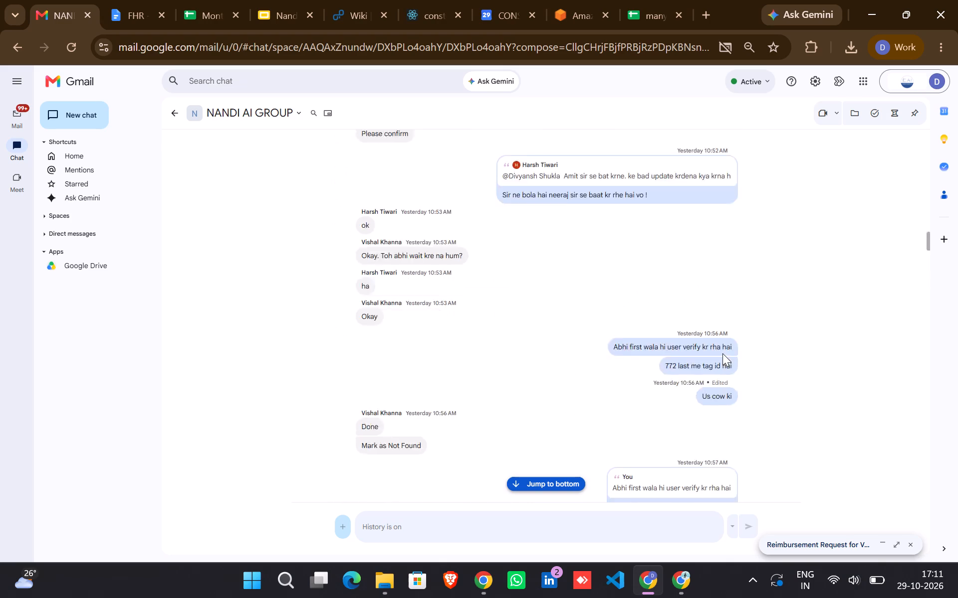
scroll(722, 353, down, 2)
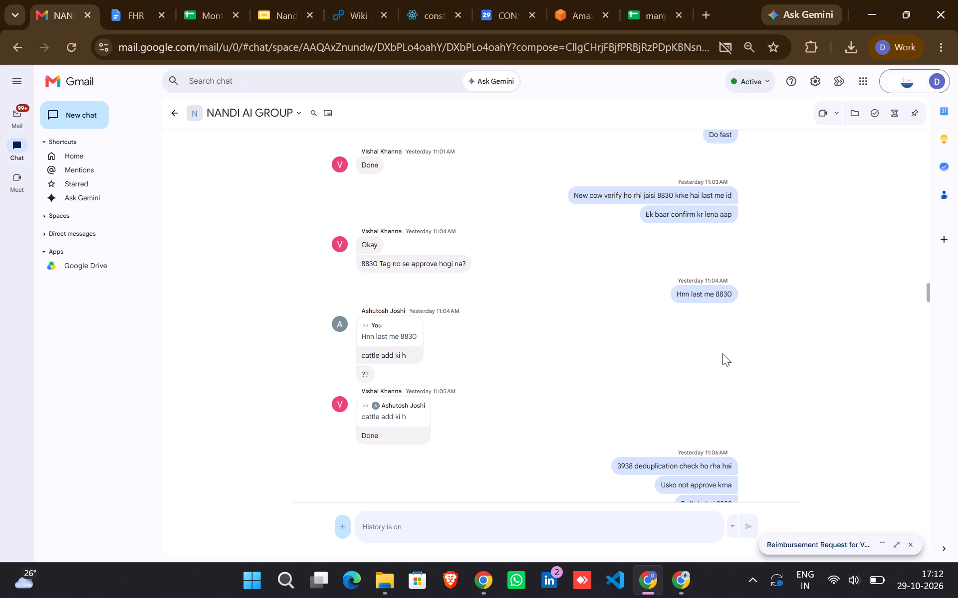
scroll(722, 353, down, 2)
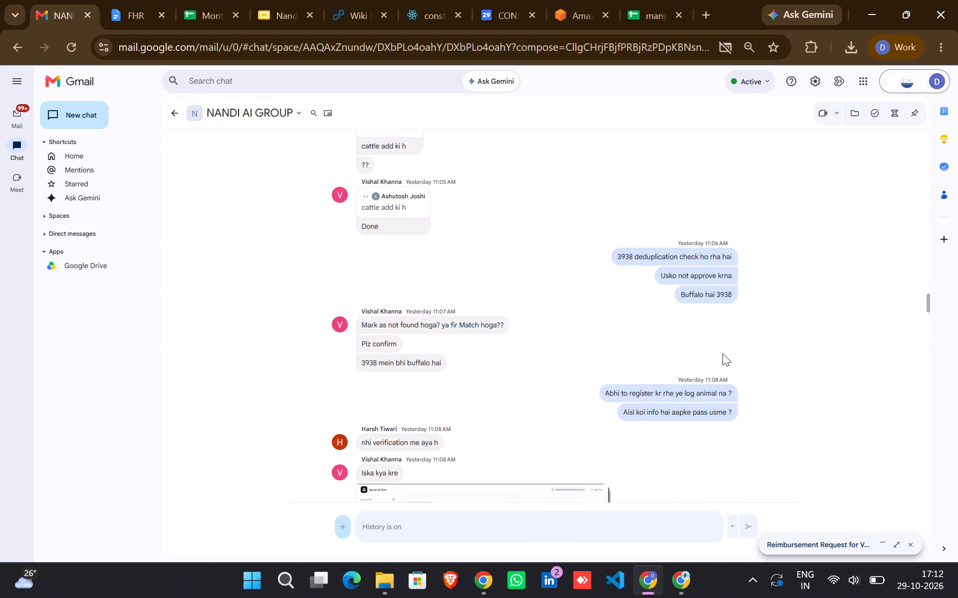
scroll(722, 353, down, 3)
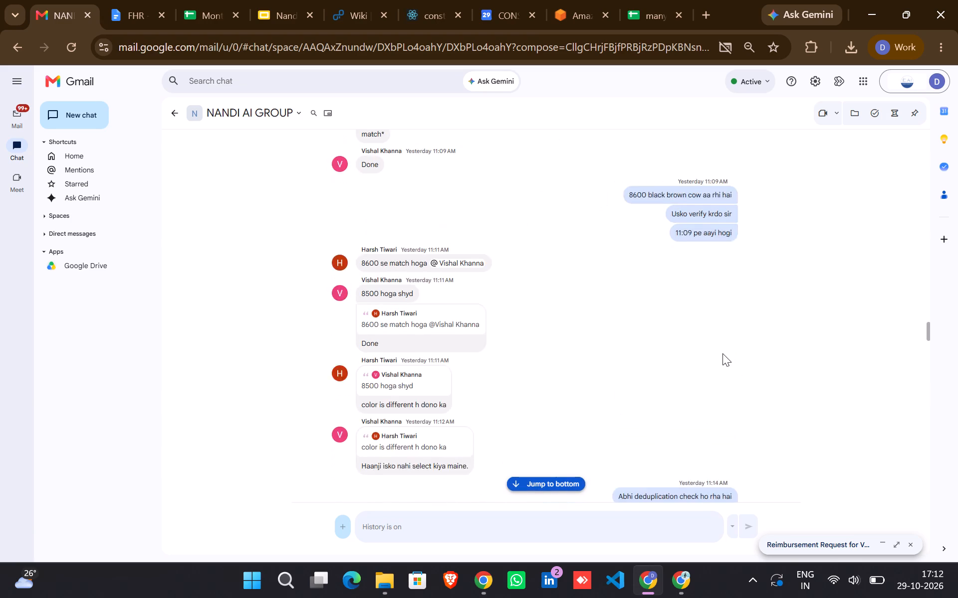
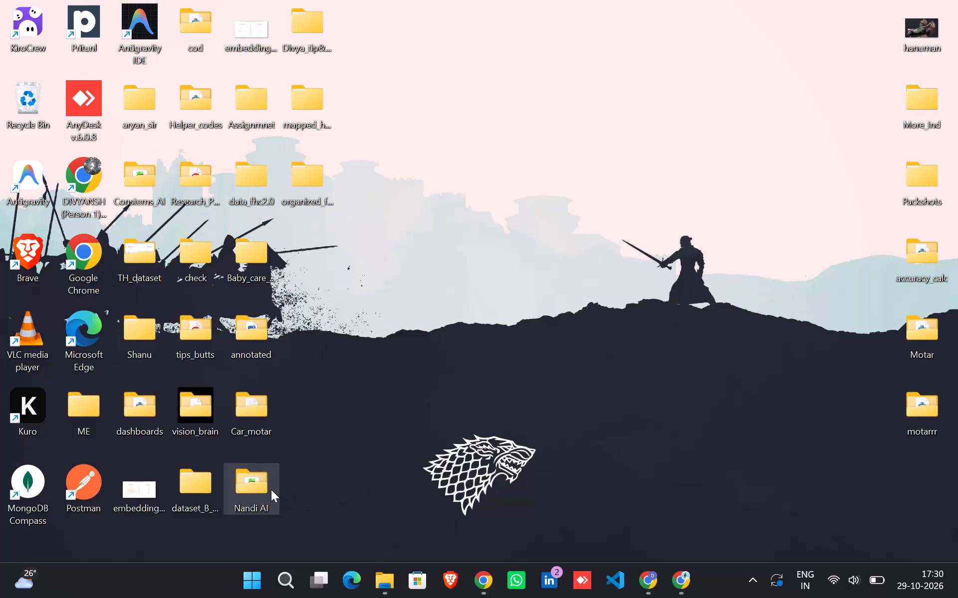
double_click(271, 489)
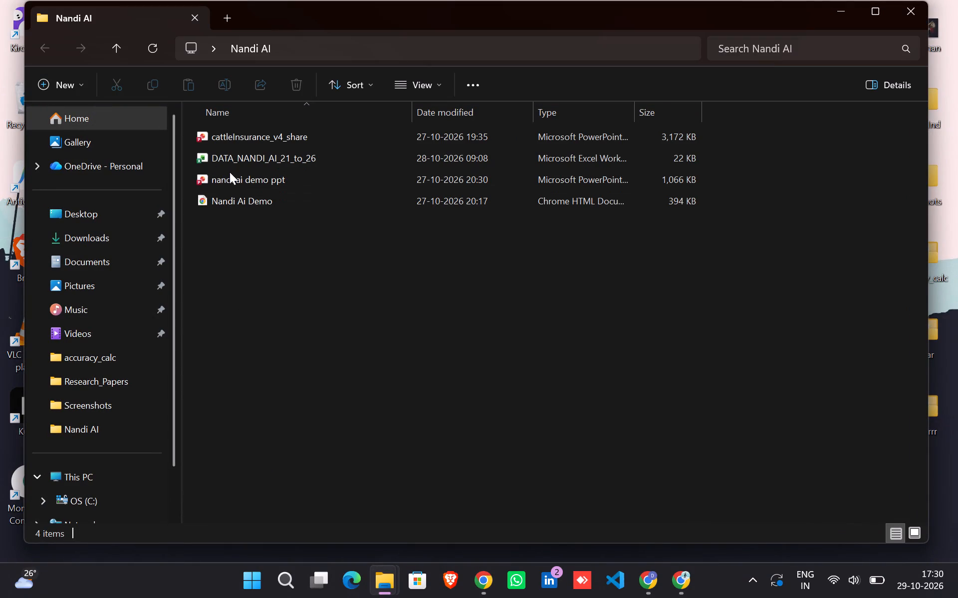
double_click(235, 138)
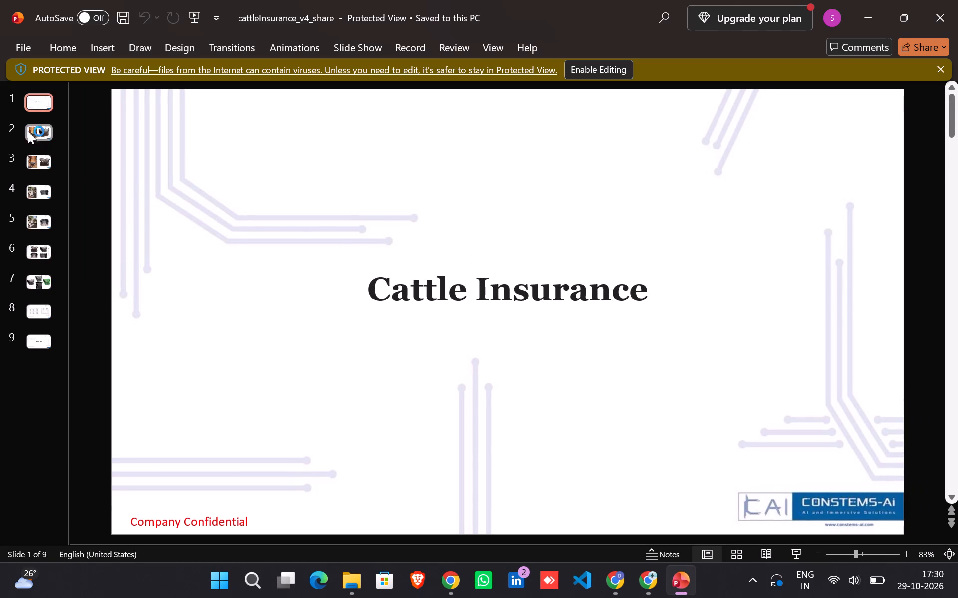
click(25, 130)
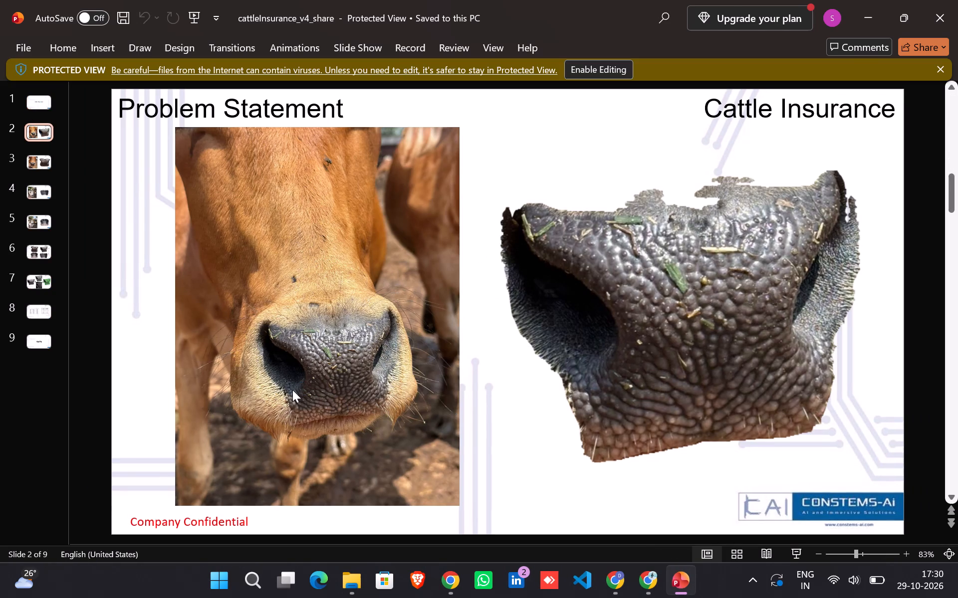